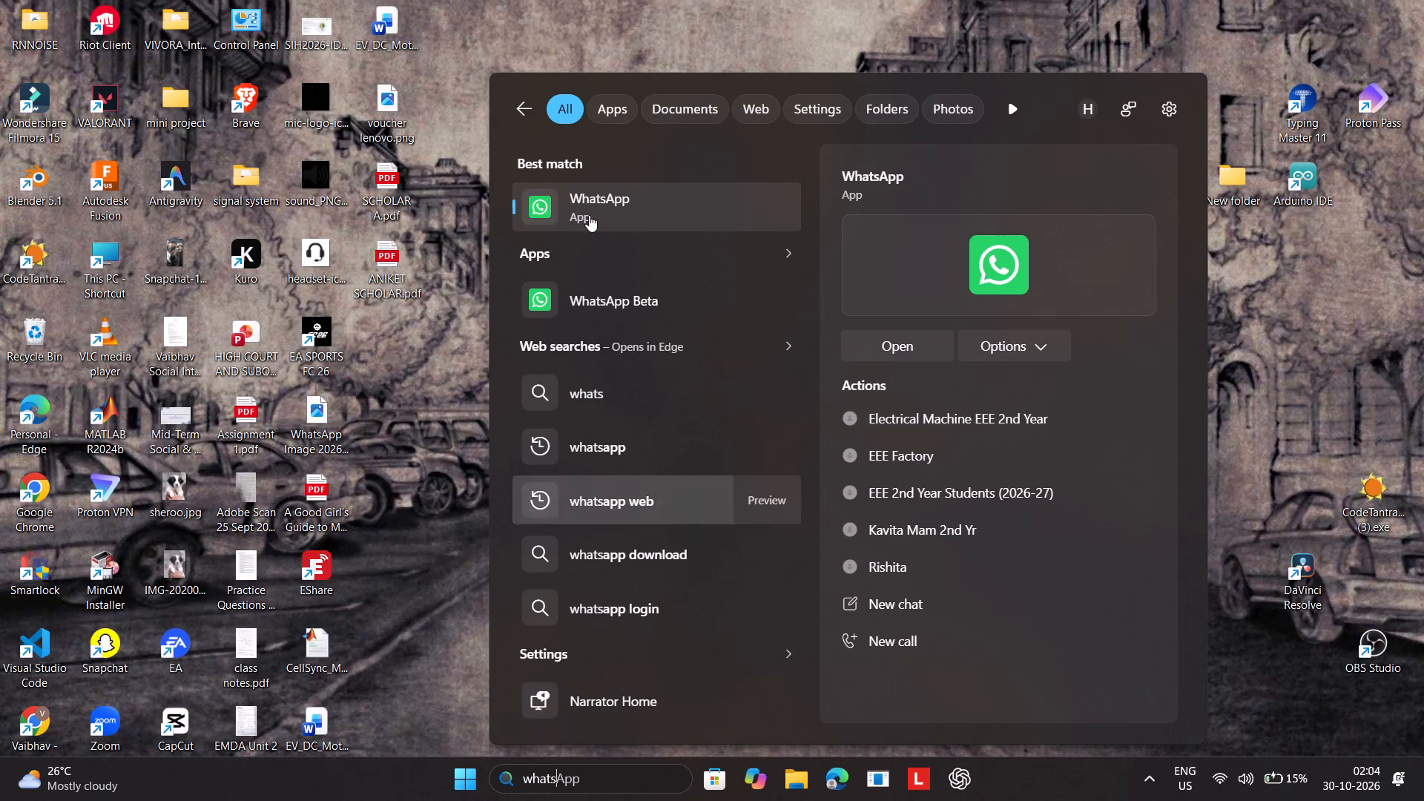
Open the WhatsApp app from the search results.
left_click(599, 214)
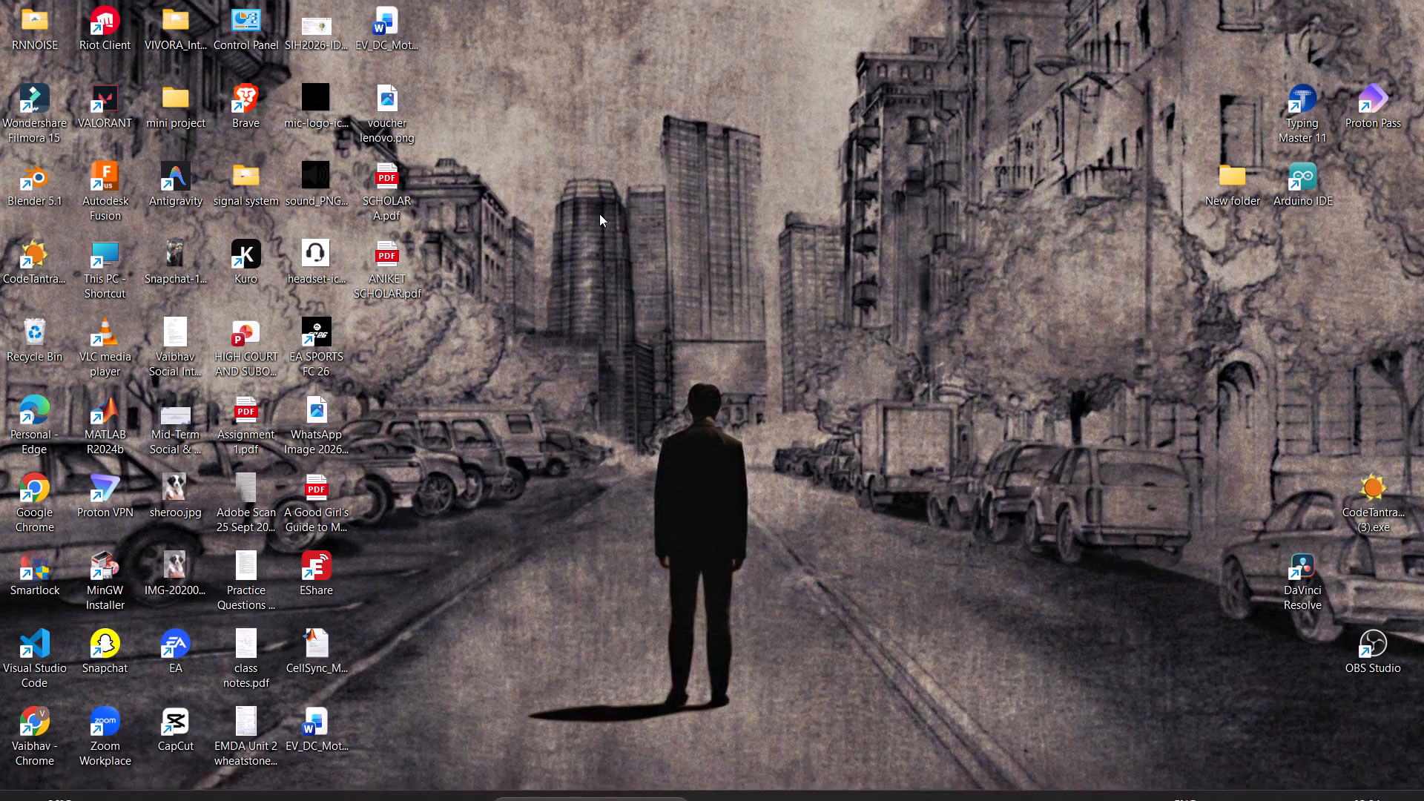
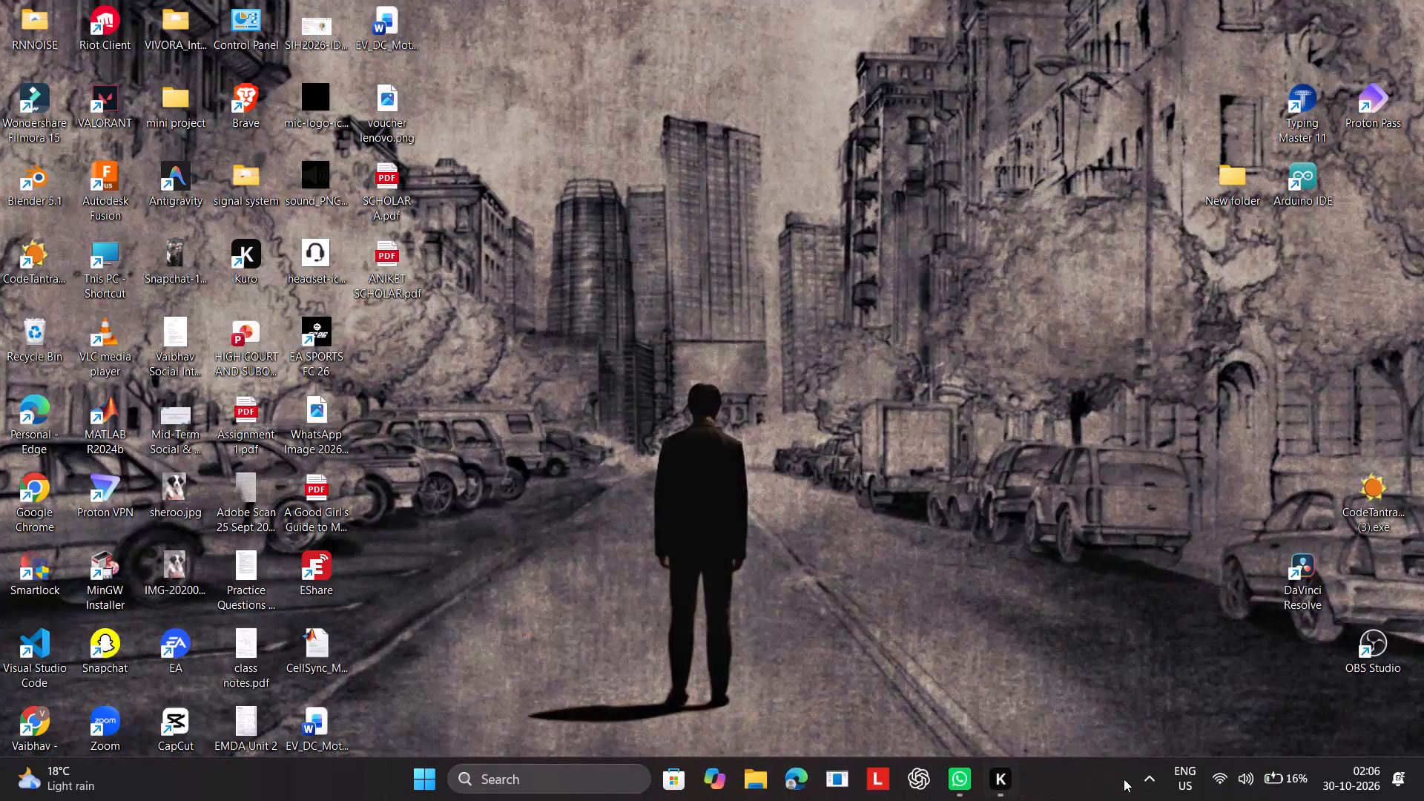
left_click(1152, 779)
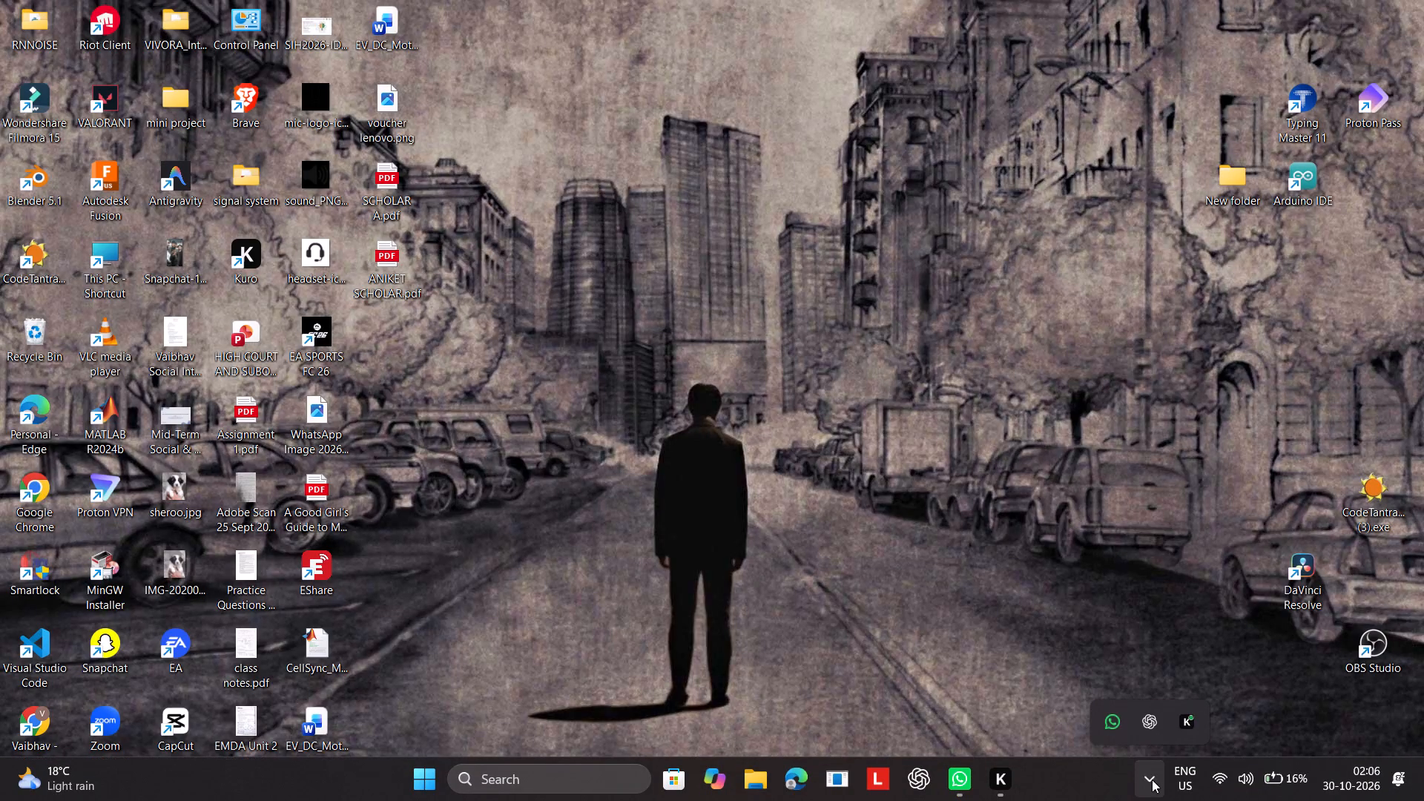
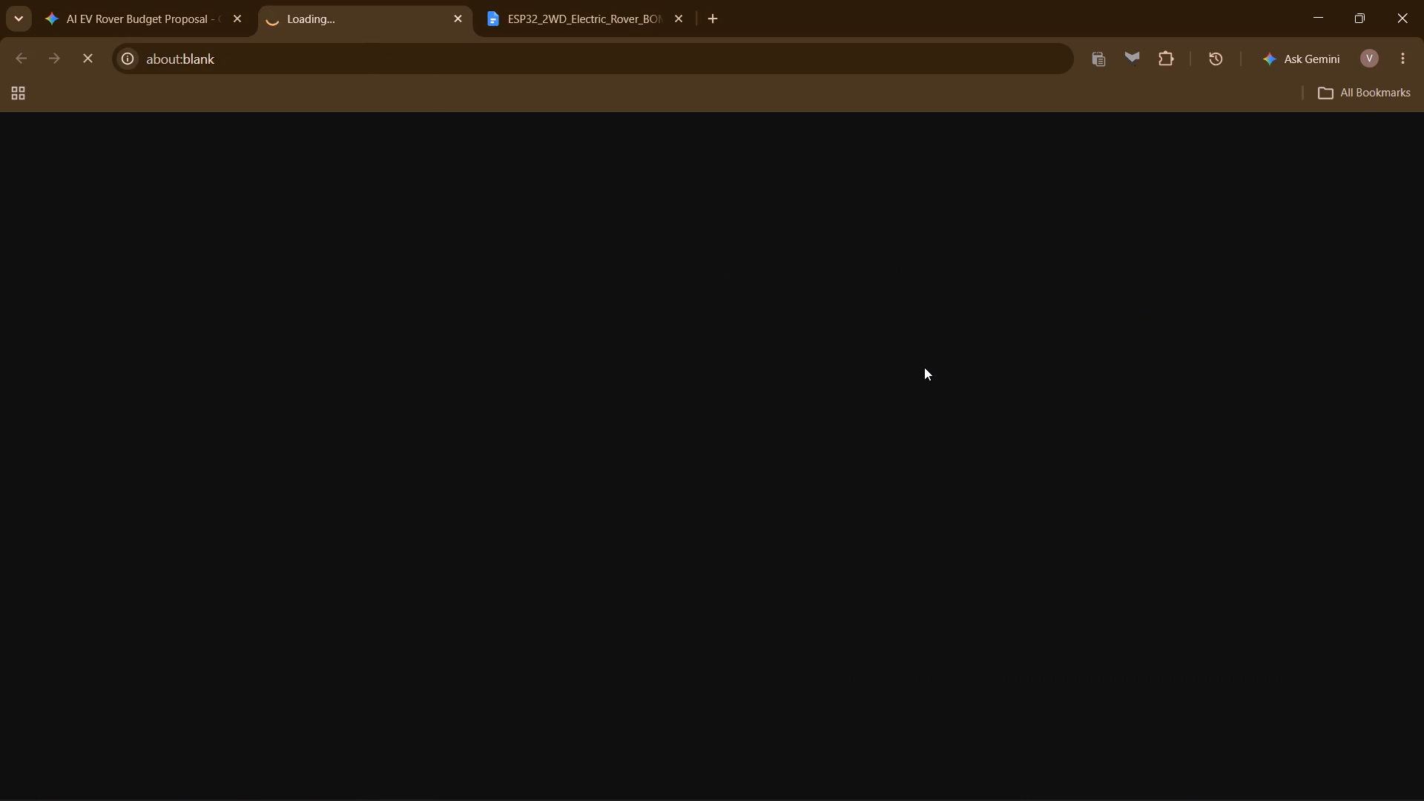
Review the exported document's layout, covering the Materials Required table, Estimated Budget and Project Objective and Expected Outcome.
scroll(924, 367, "down", 10)
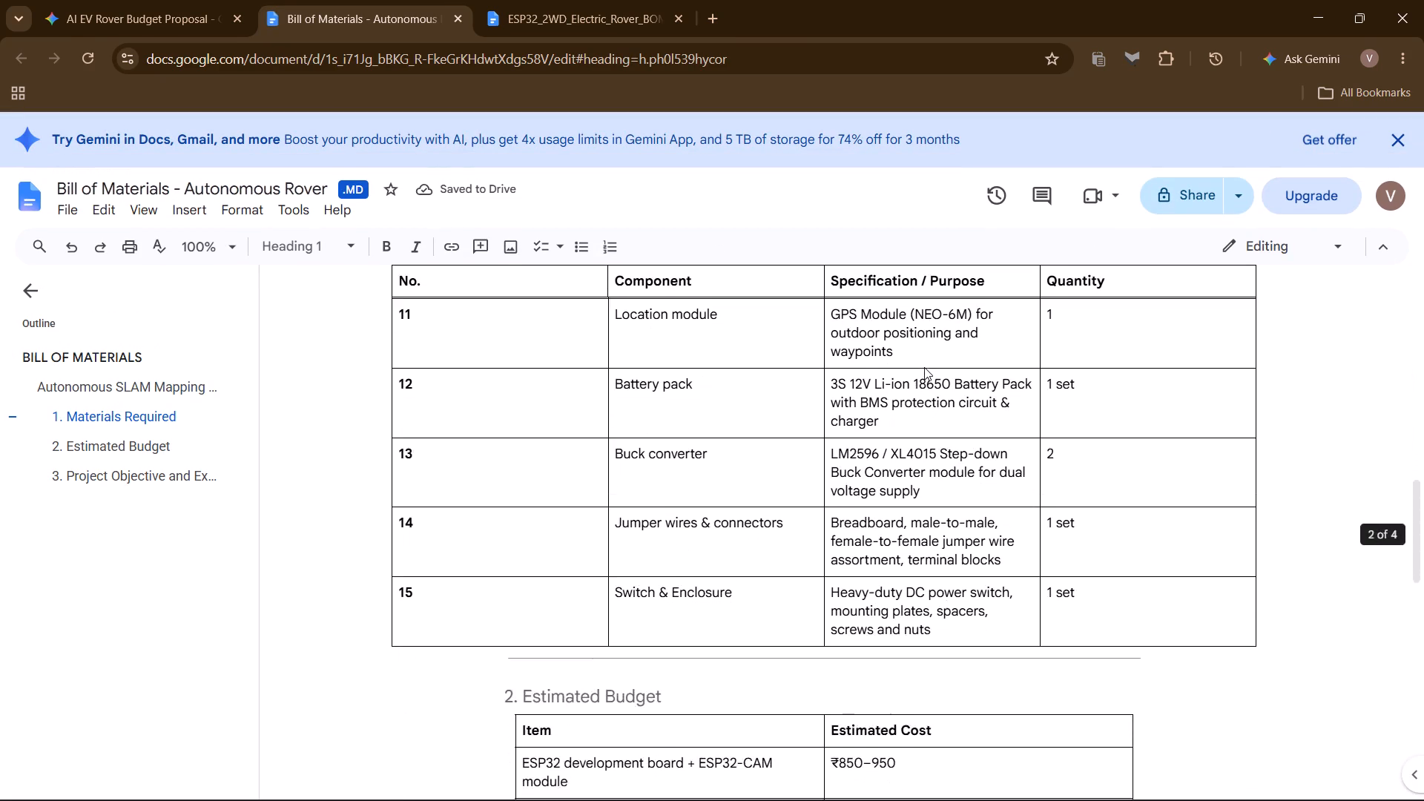
scroll(924, 367, "down", 7)
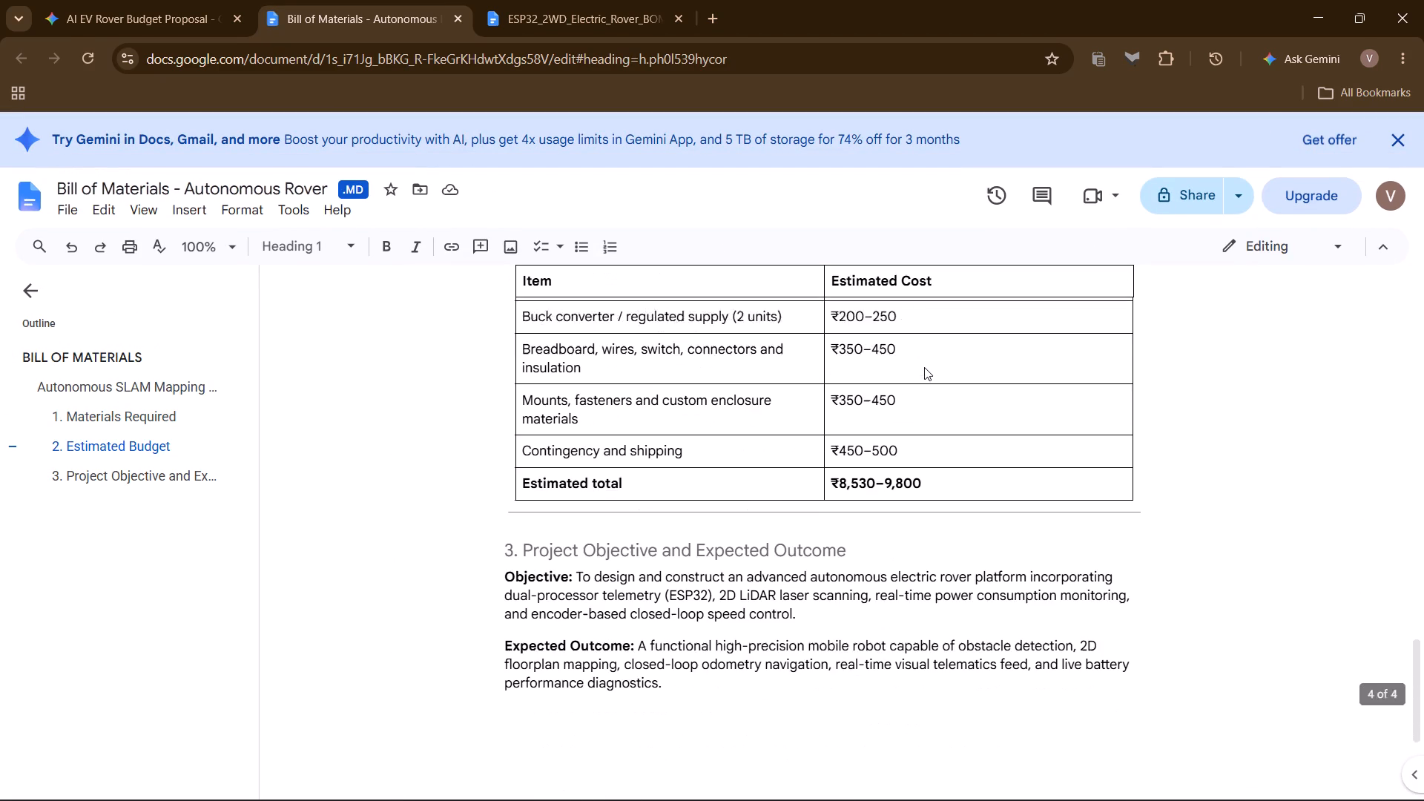
scroll(924, 367, "down", 1)
scroll(924, 367, "up", 7)
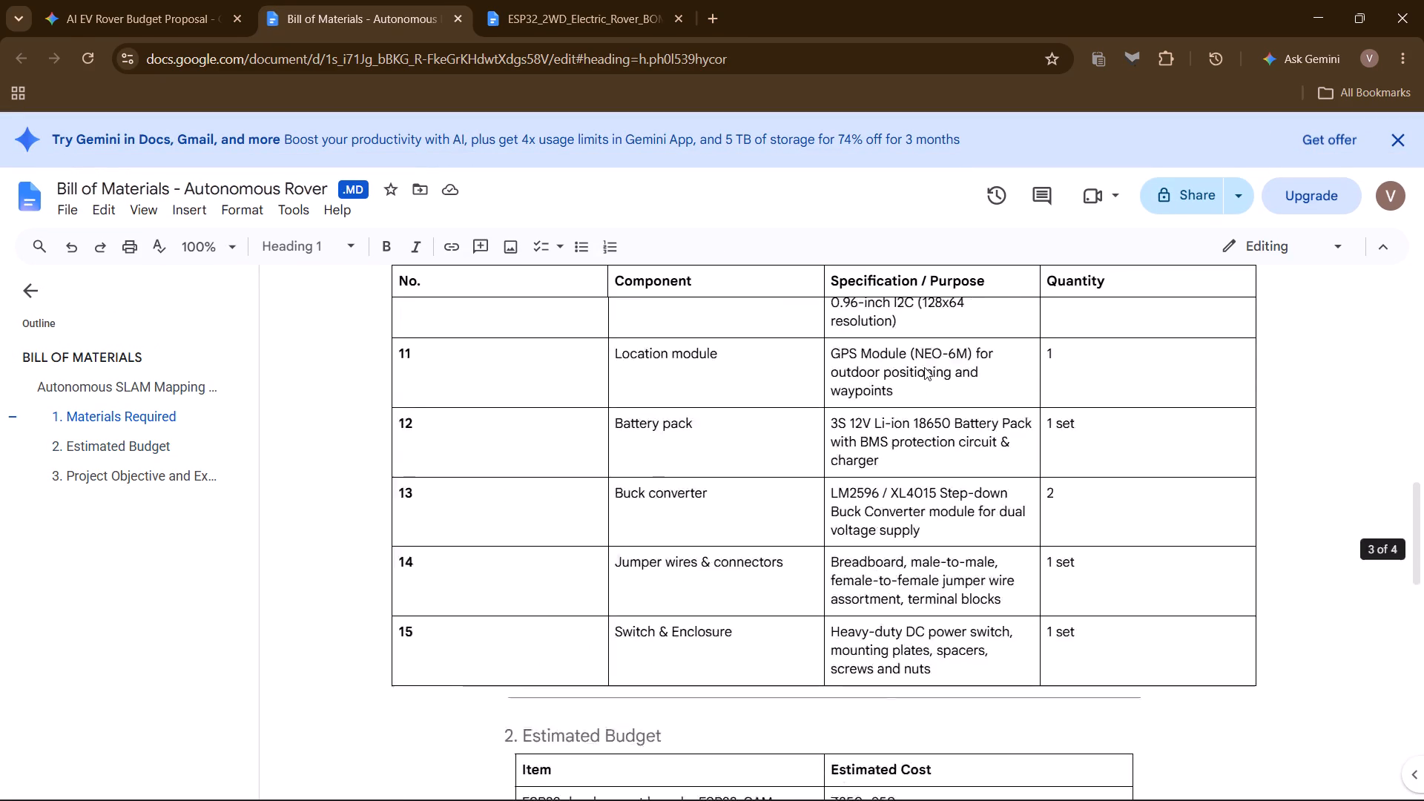
scroll(924, 367, "up", 3)
scroll(742, 348, "down", 1)
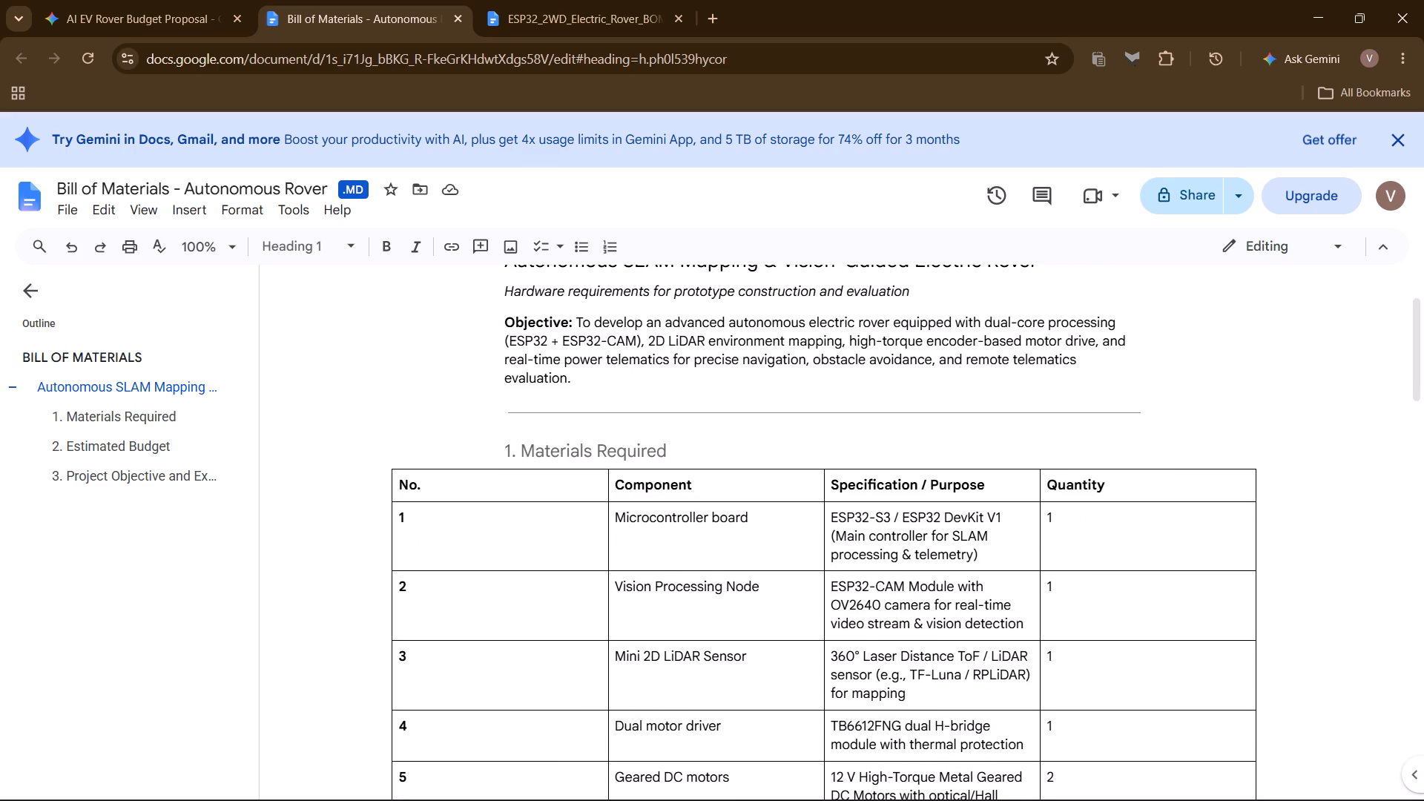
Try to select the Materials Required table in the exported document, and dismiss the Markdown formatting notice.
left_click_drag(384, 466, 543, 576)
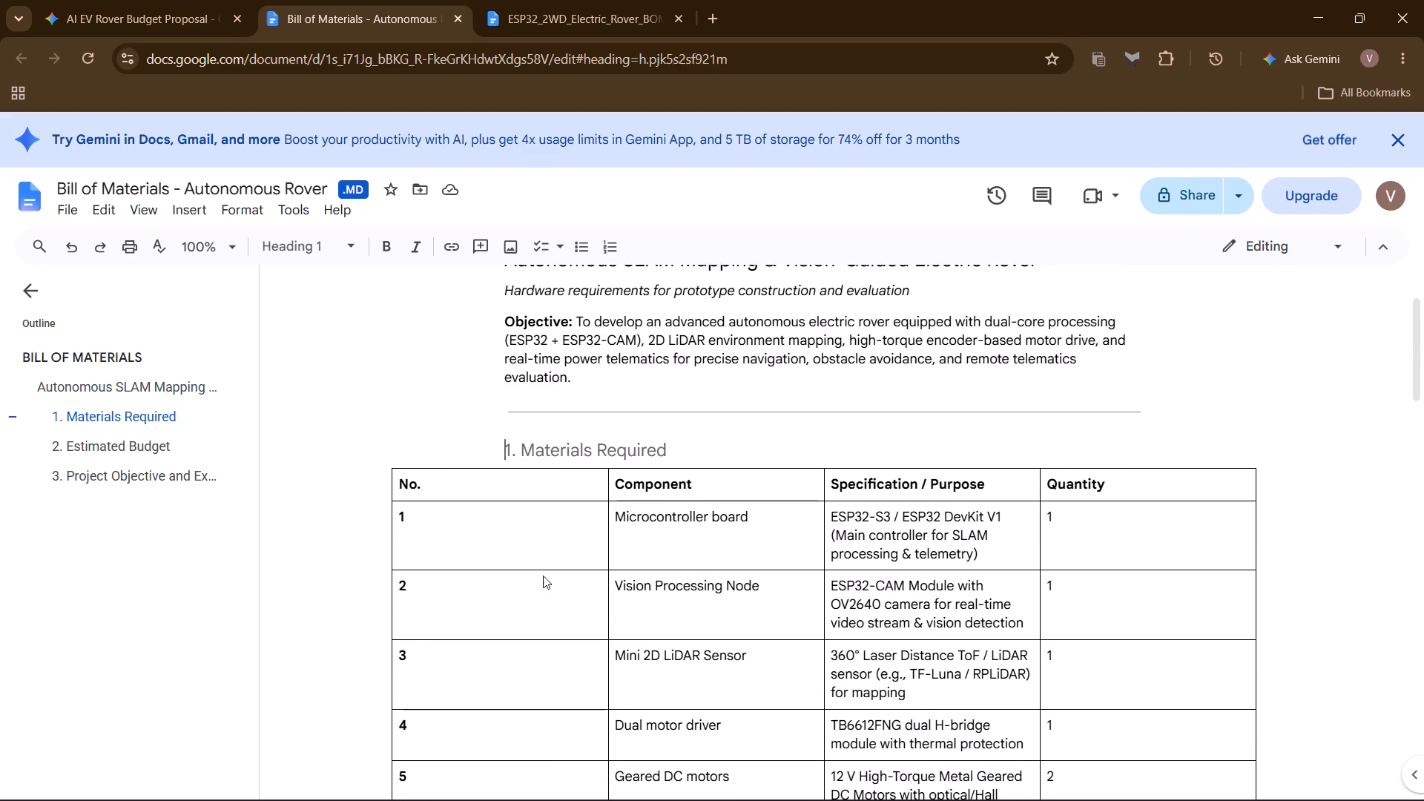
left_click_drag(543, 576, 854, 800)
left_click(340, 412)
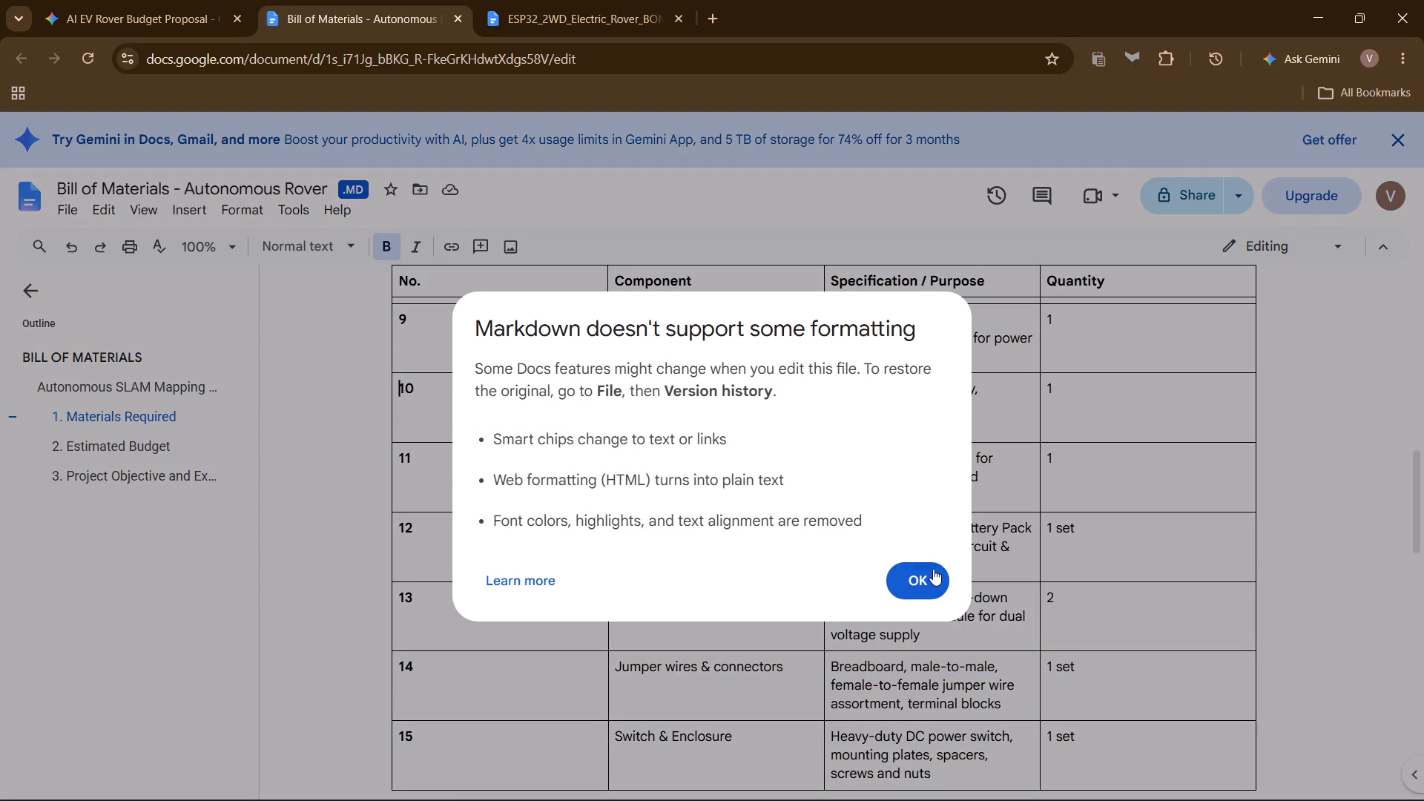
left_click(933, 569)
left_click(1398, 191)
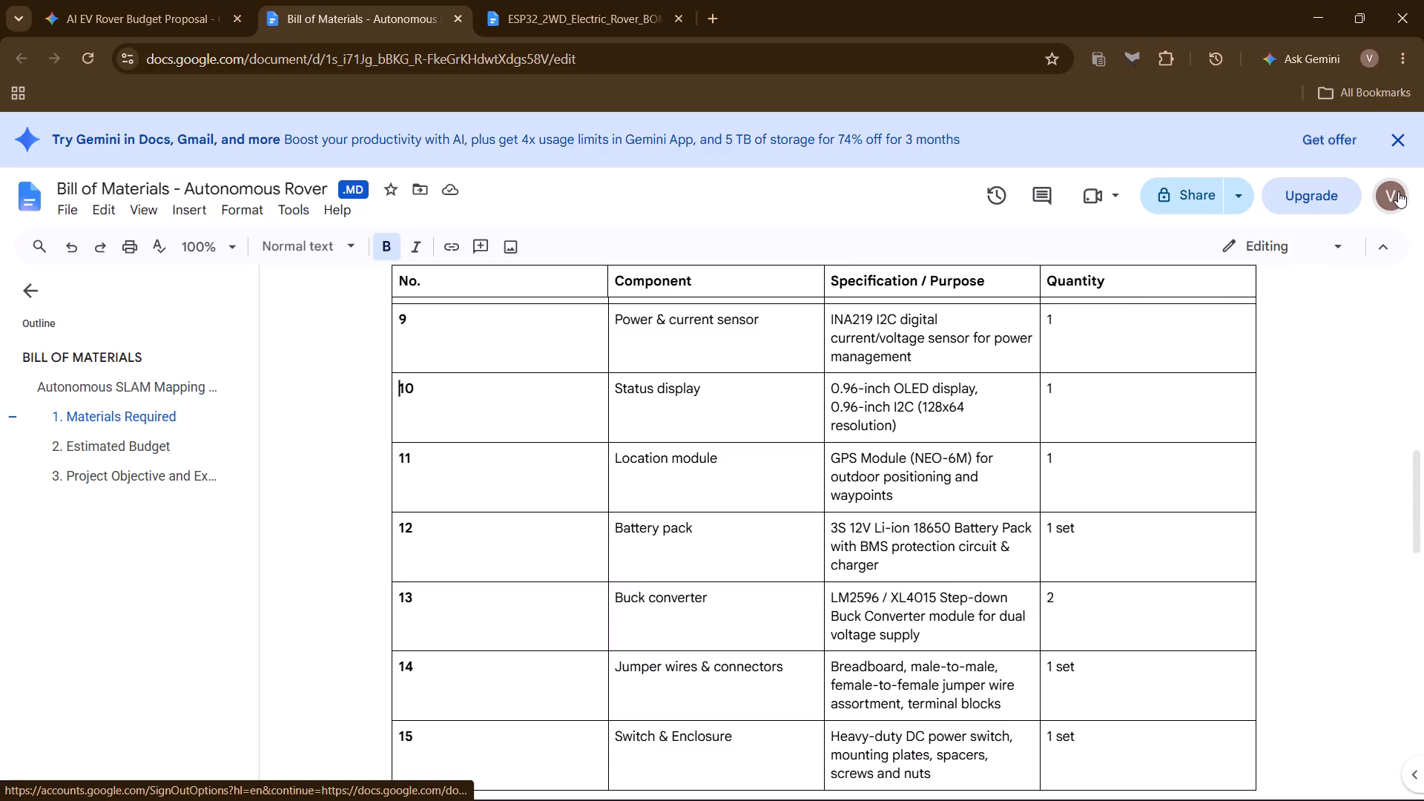
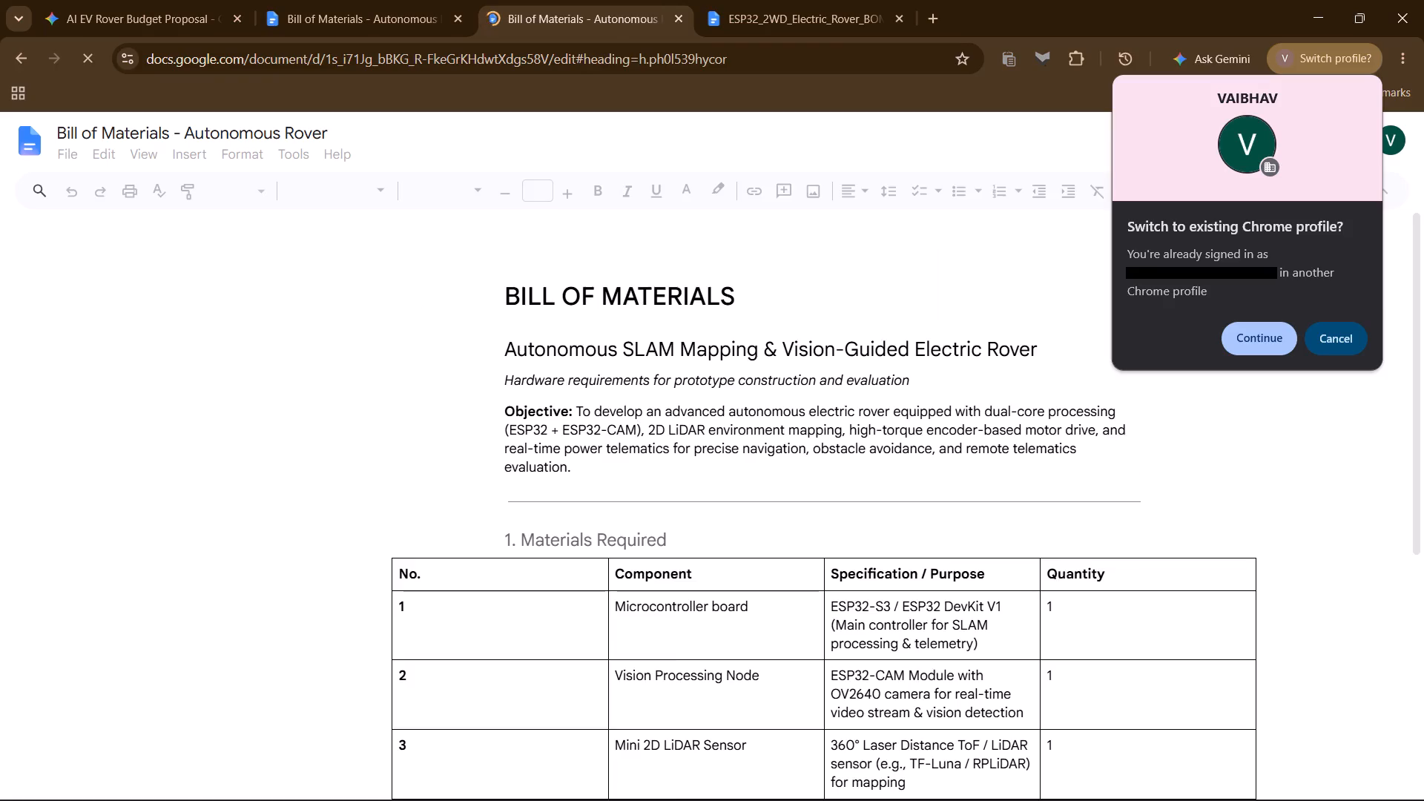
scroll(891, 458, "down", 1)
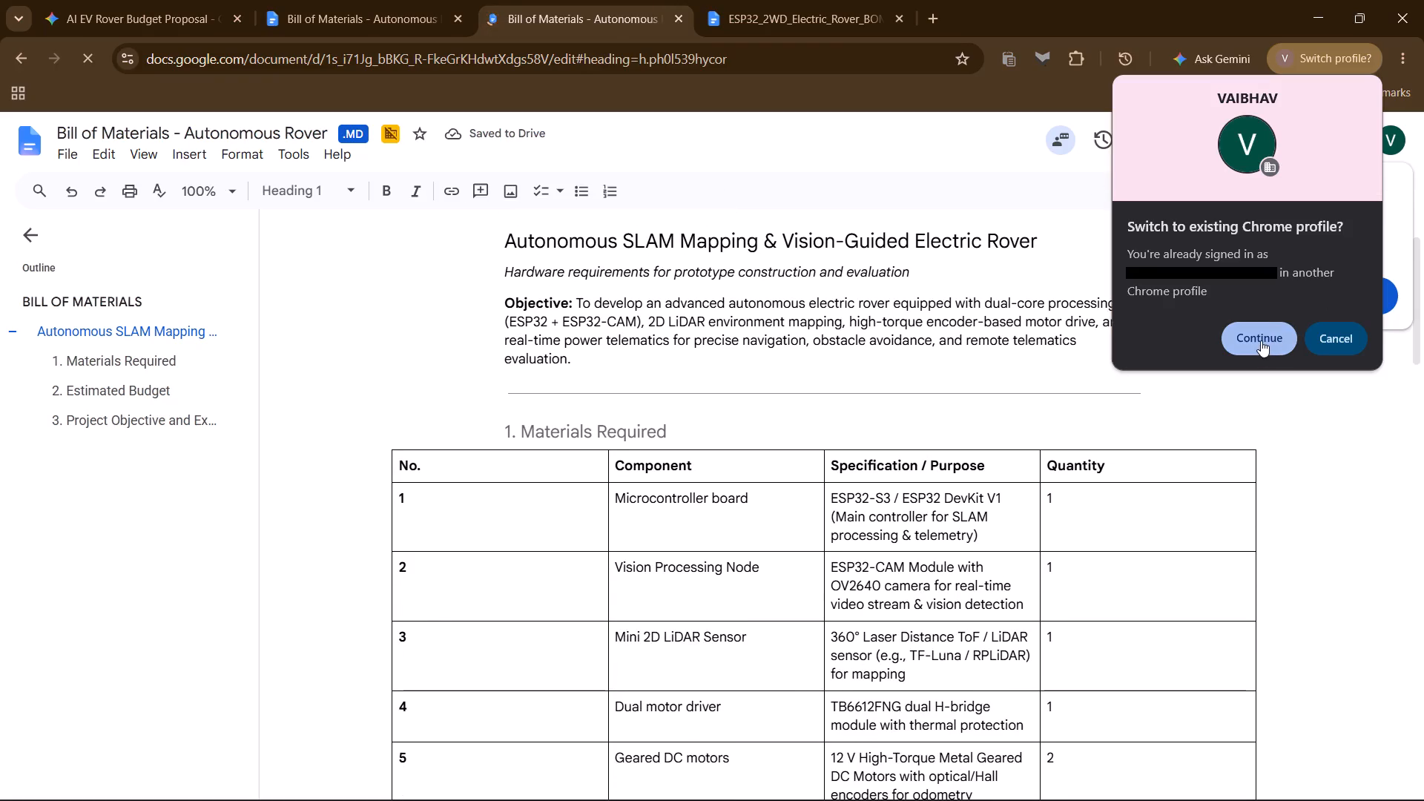
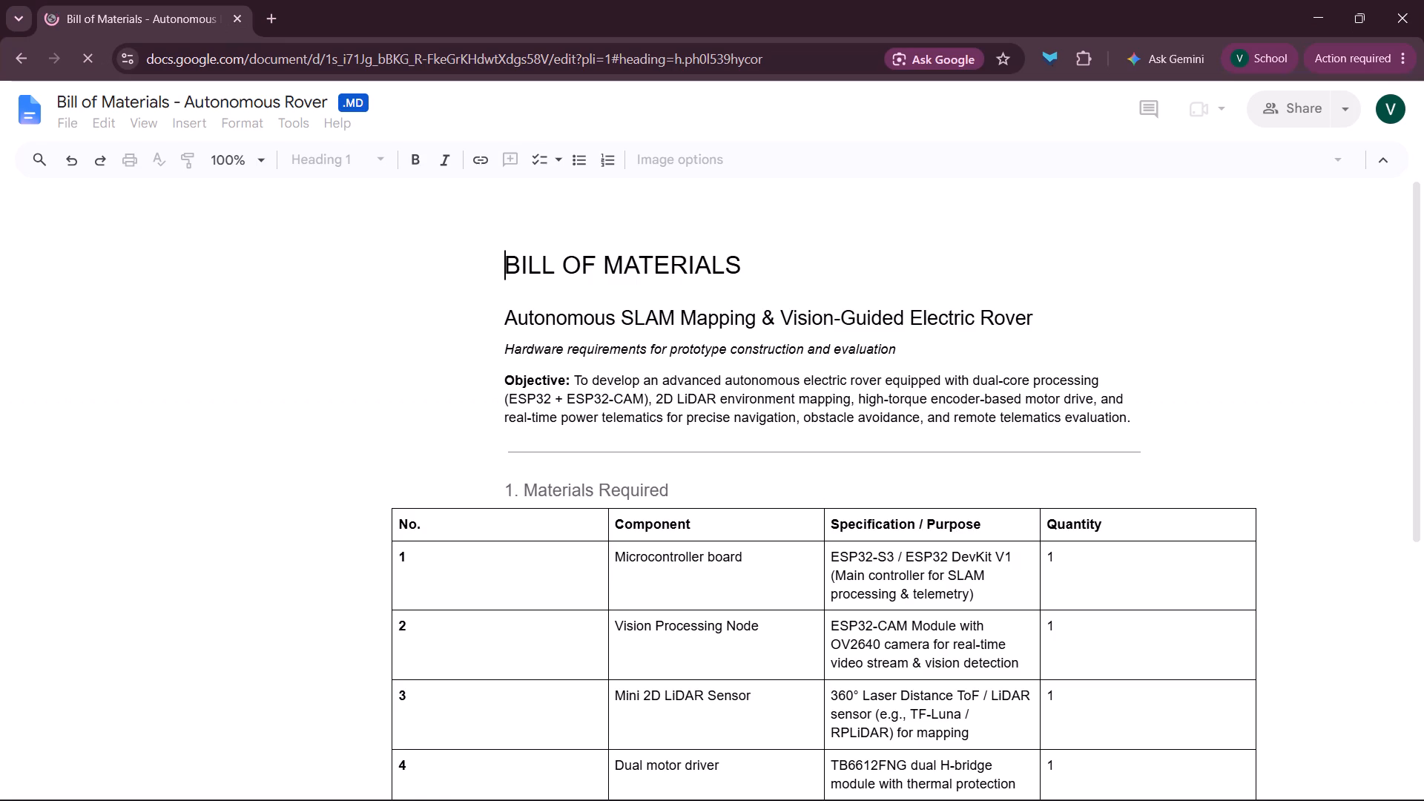
Review the bill of materials document, from the materials table through the estimated budget to the project objective and expected outcome.
scroll(1003, 297, "down", 2)
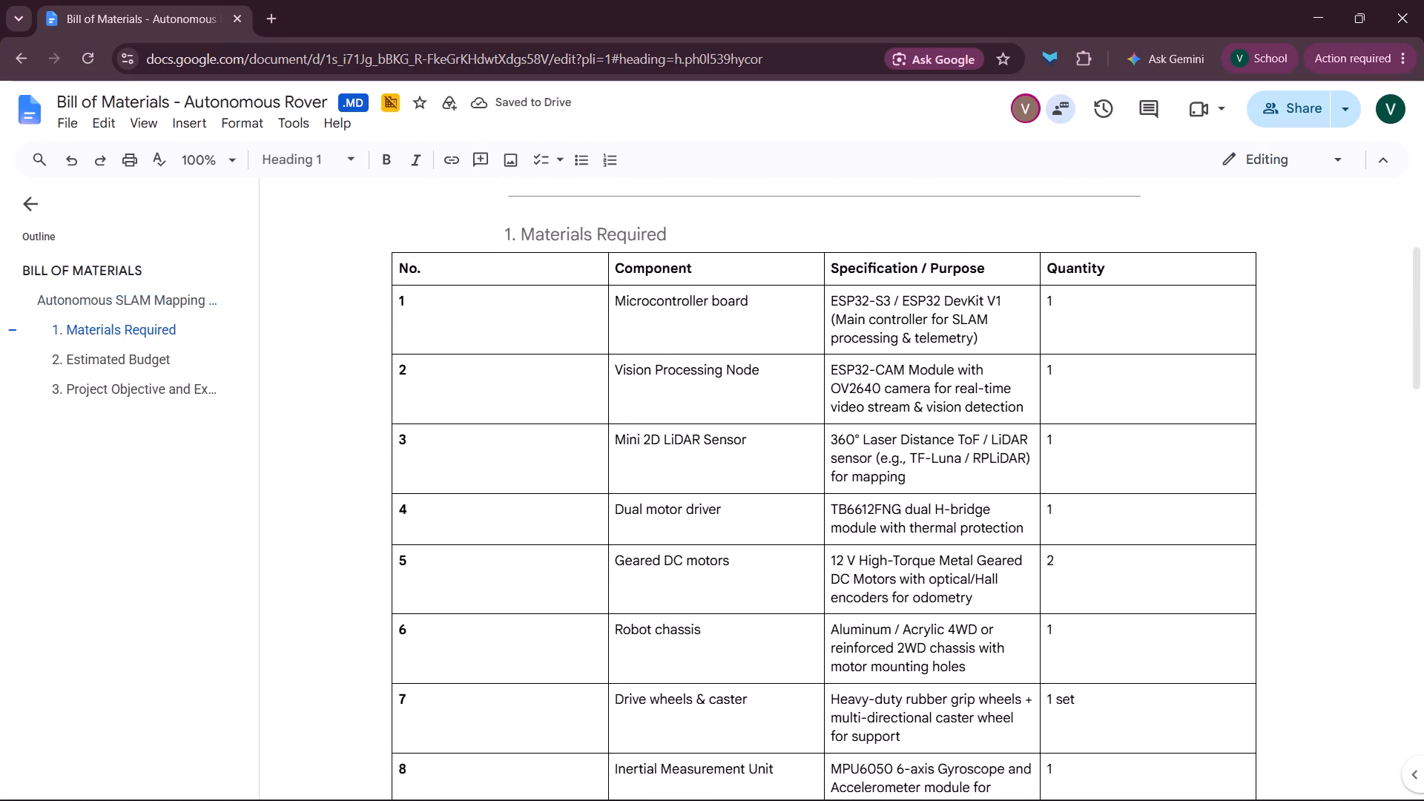
scroll(1003, 297, "down", 5)
scroll(1003, 297, "up", 2)
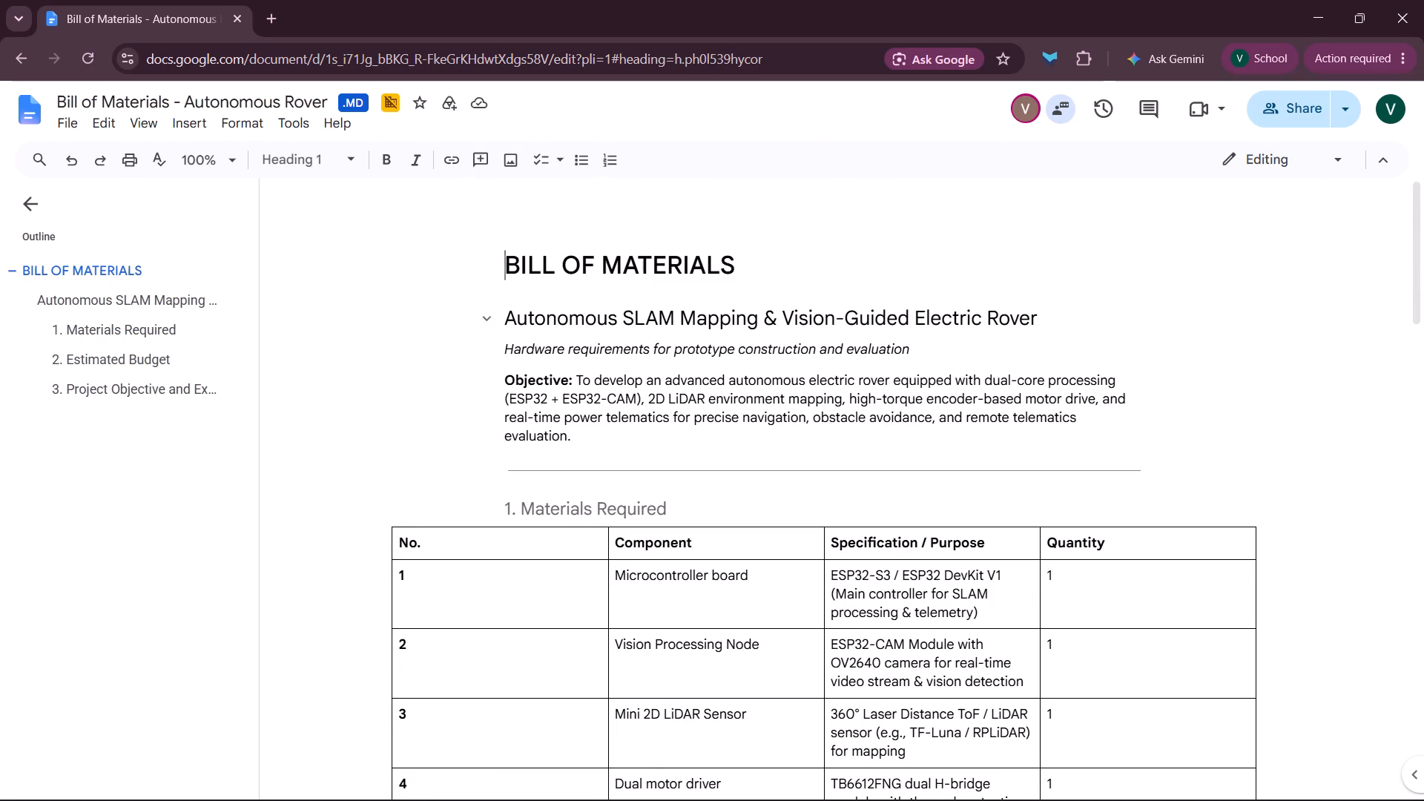
scroll(828, 286, "down", 9)
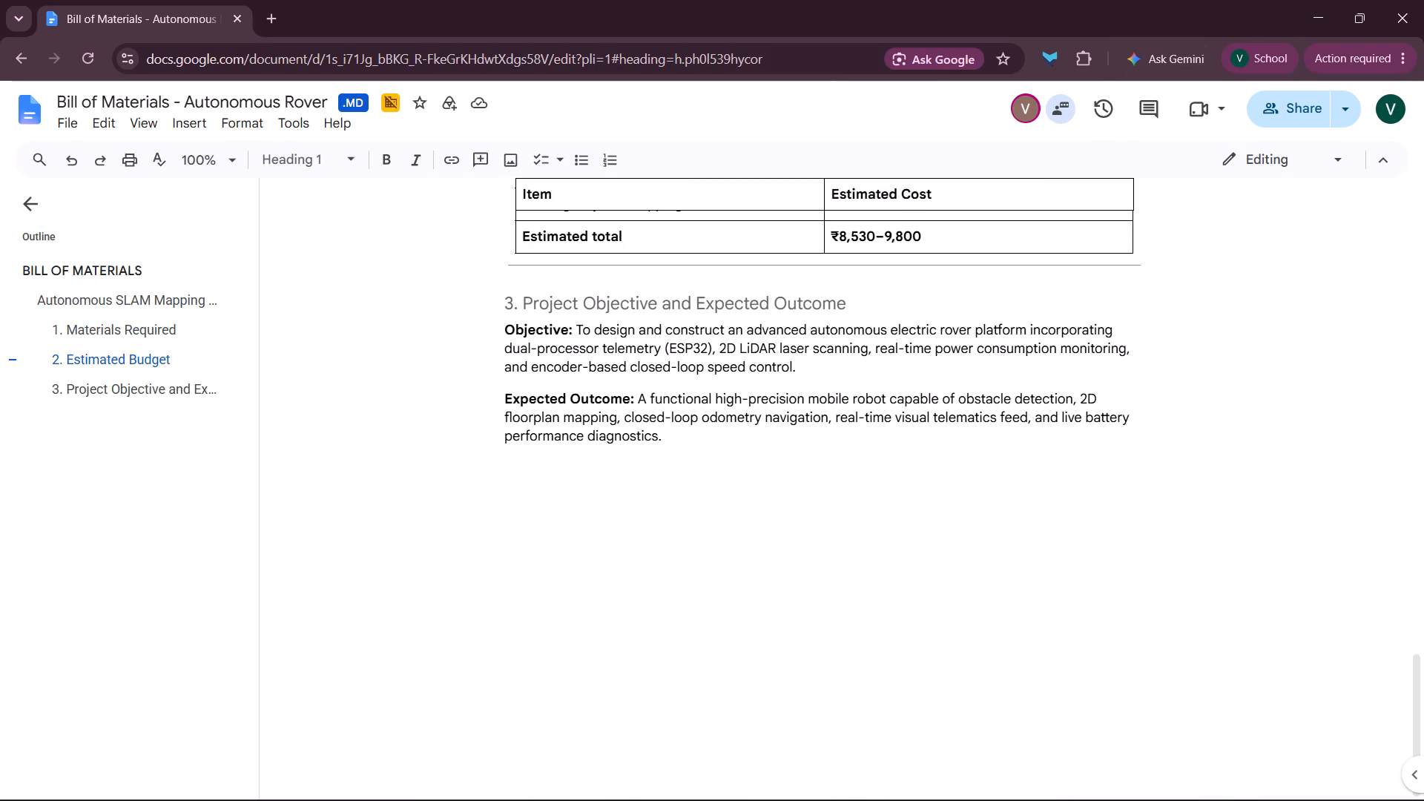
scroll(1151, 268, "up", 3)
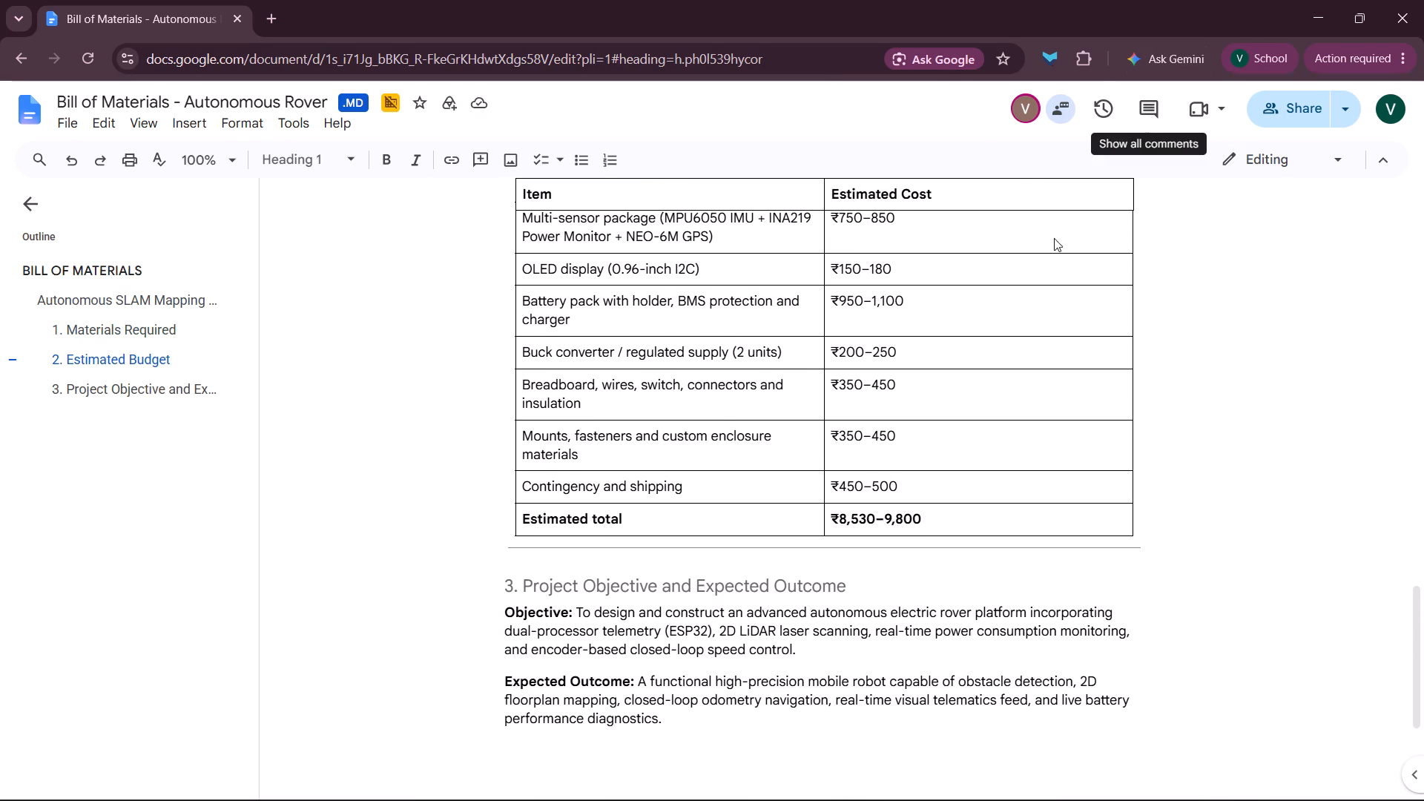
scroll(1015, 285, "up", 9)
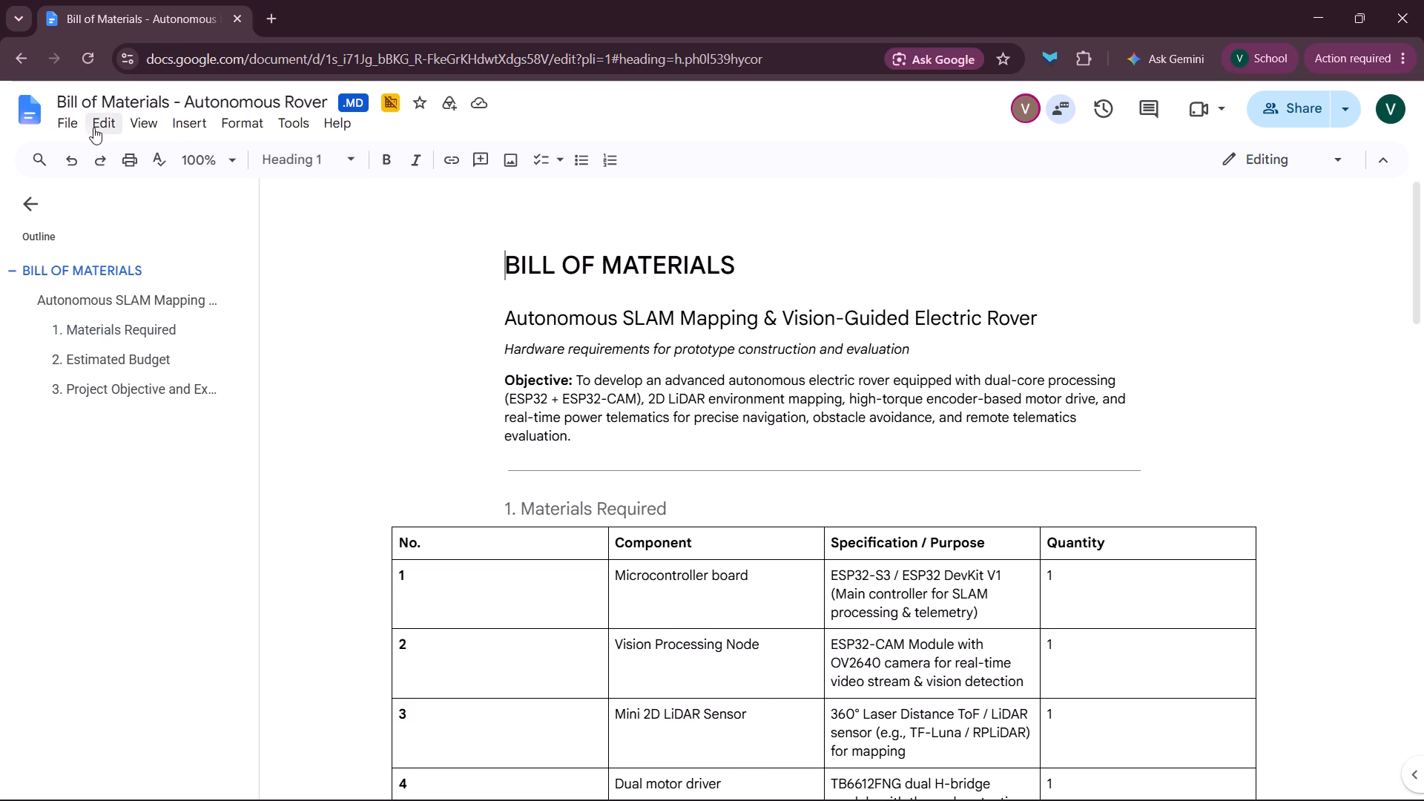
left_click(74, 125)
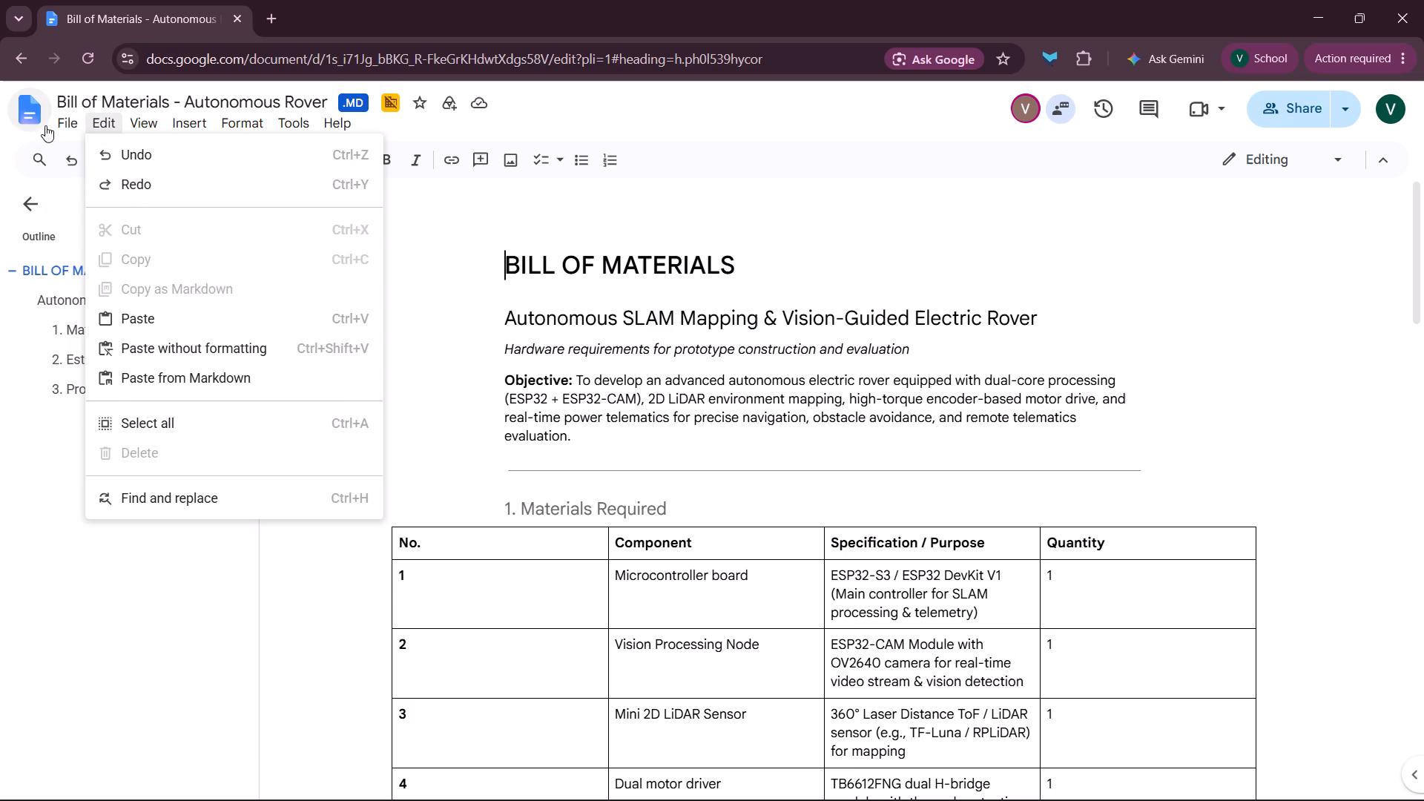
left_click(553, 214)
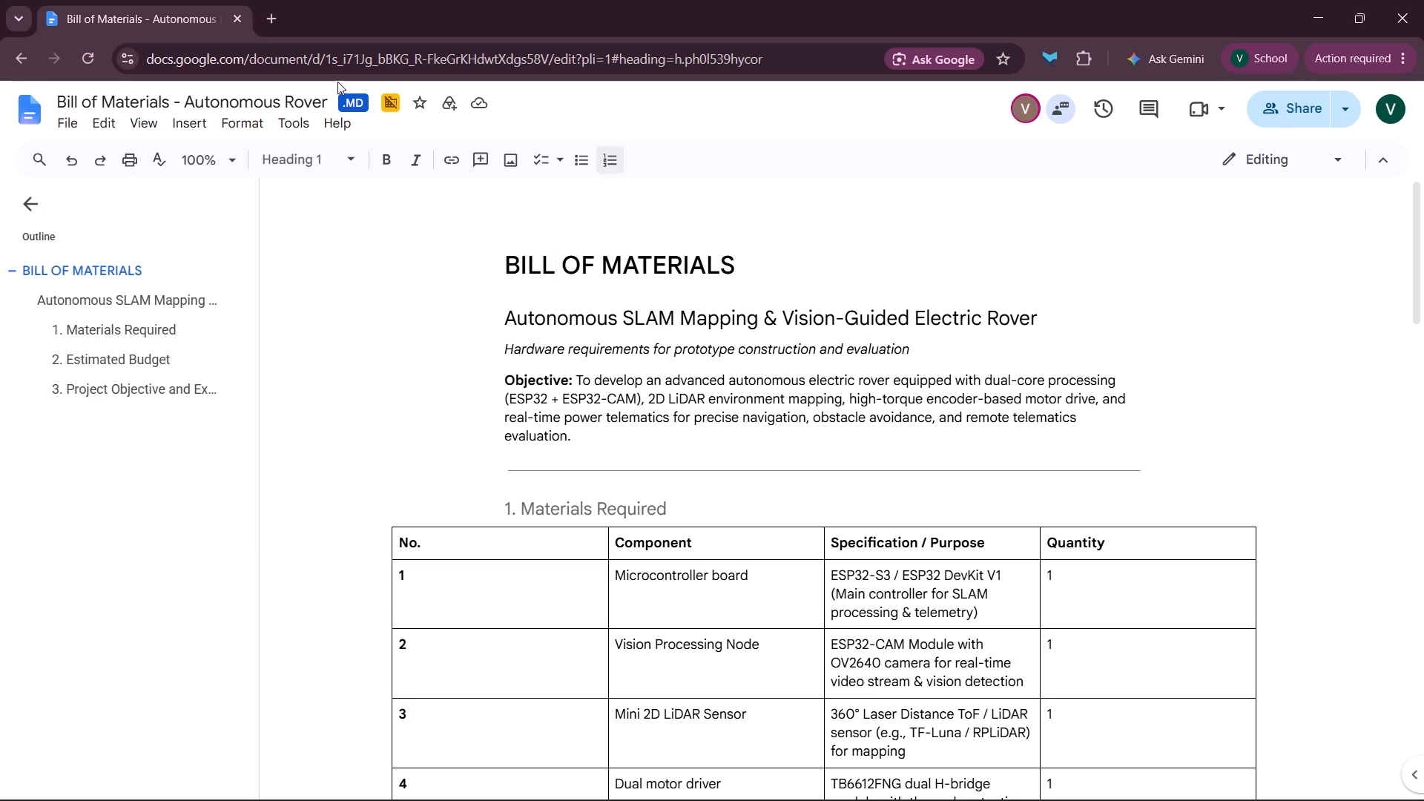
Switch to the other browser window holding the bill of materials and sign back in to the document.
left_click(12, 53)
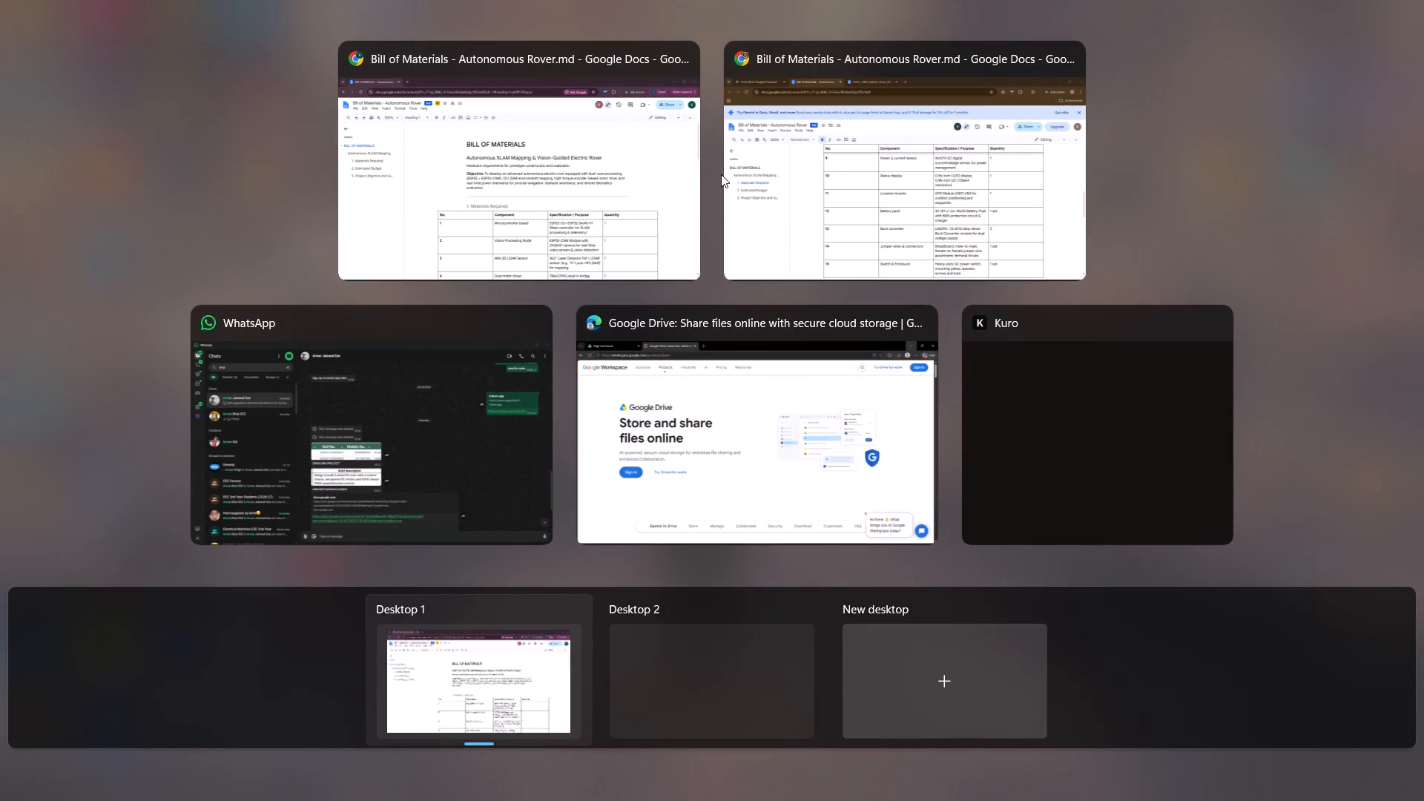
left_click(721, 174)
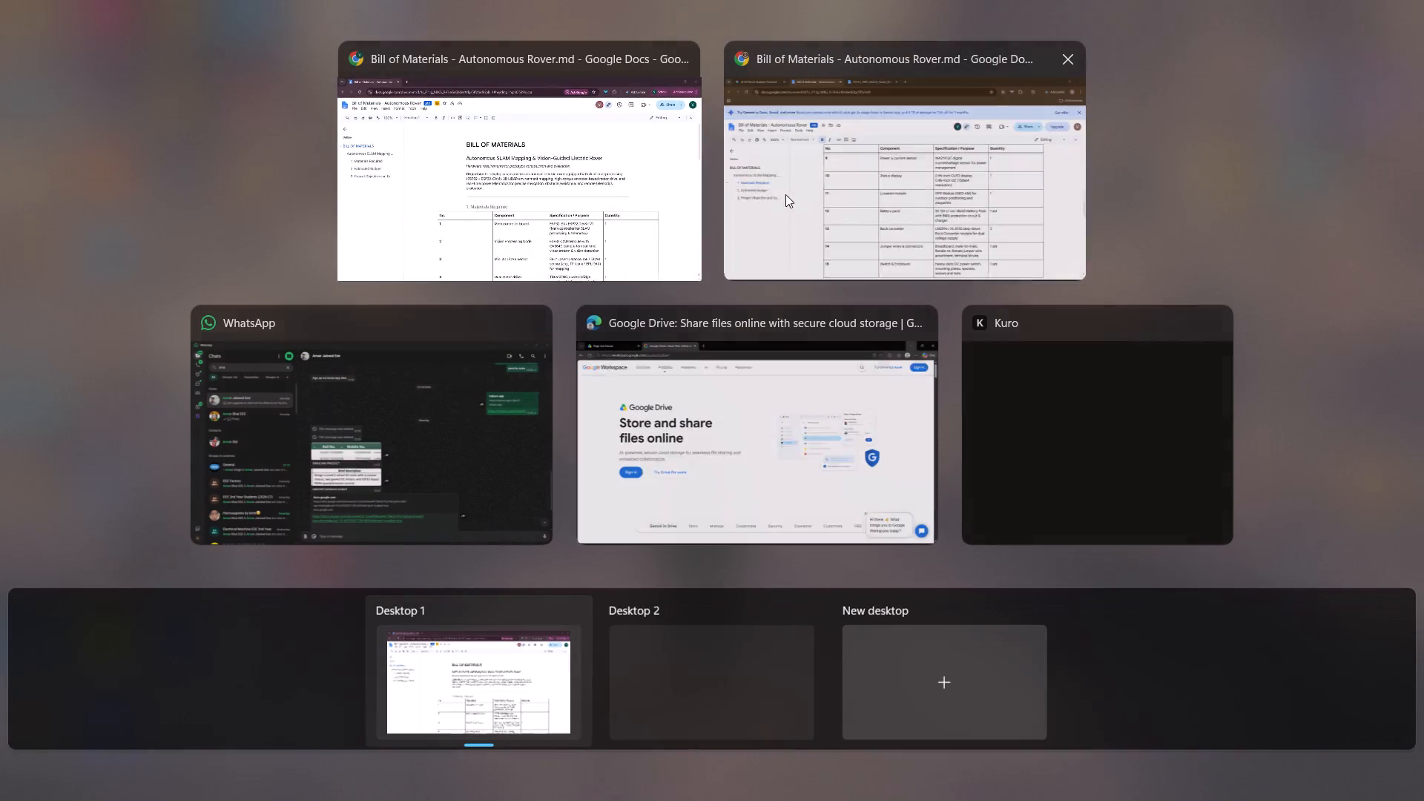
left_click(802, 188)
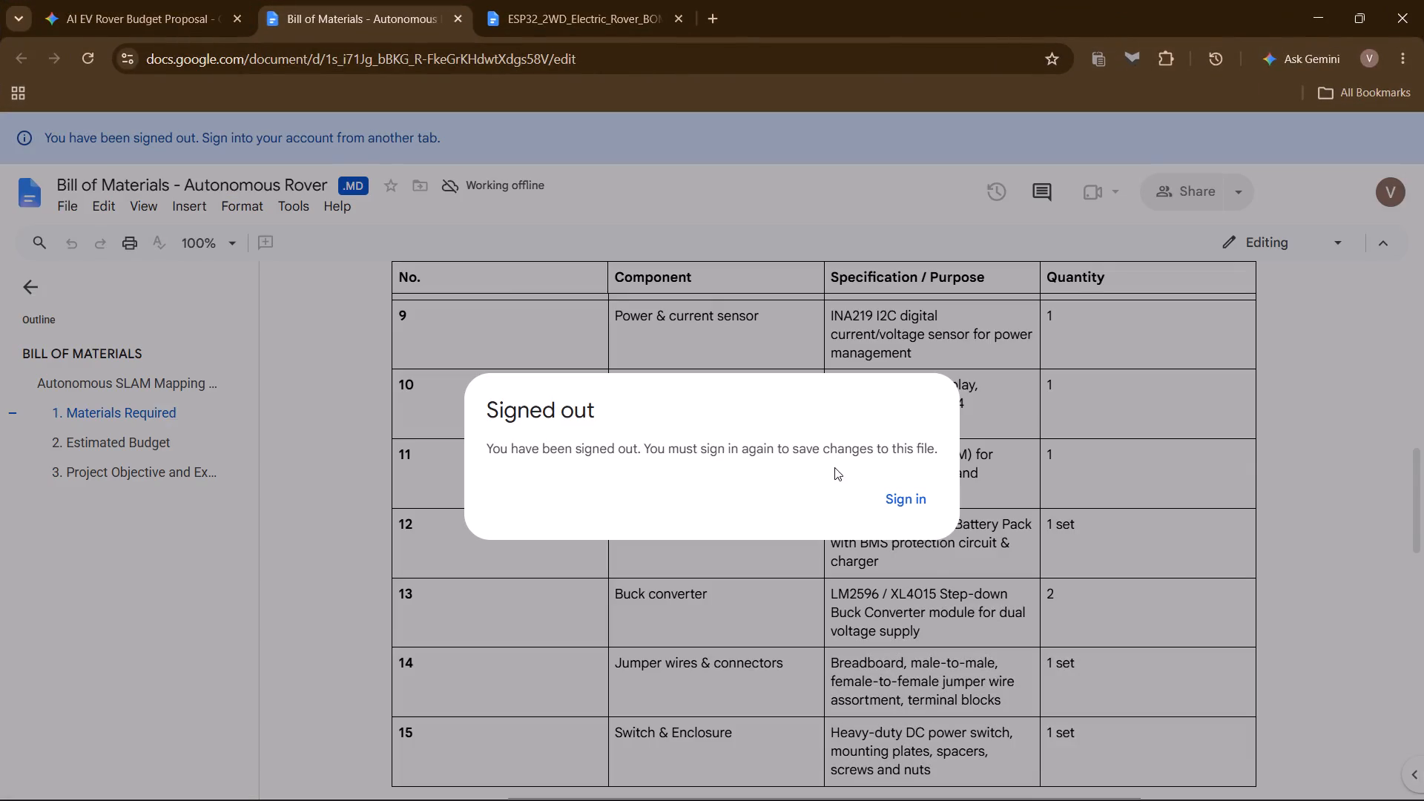
left_click(591, 341)
key("Escape")
left_click(906, 489)
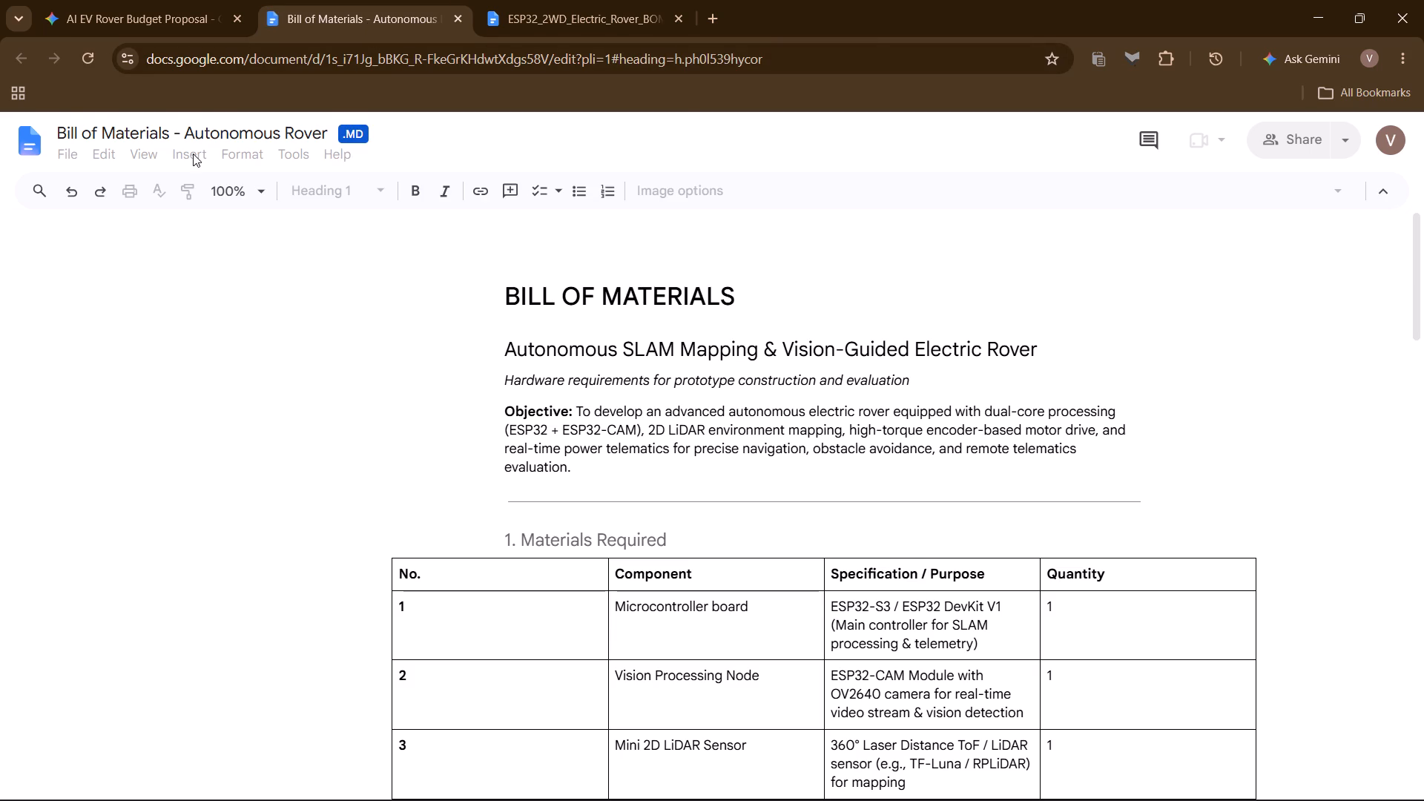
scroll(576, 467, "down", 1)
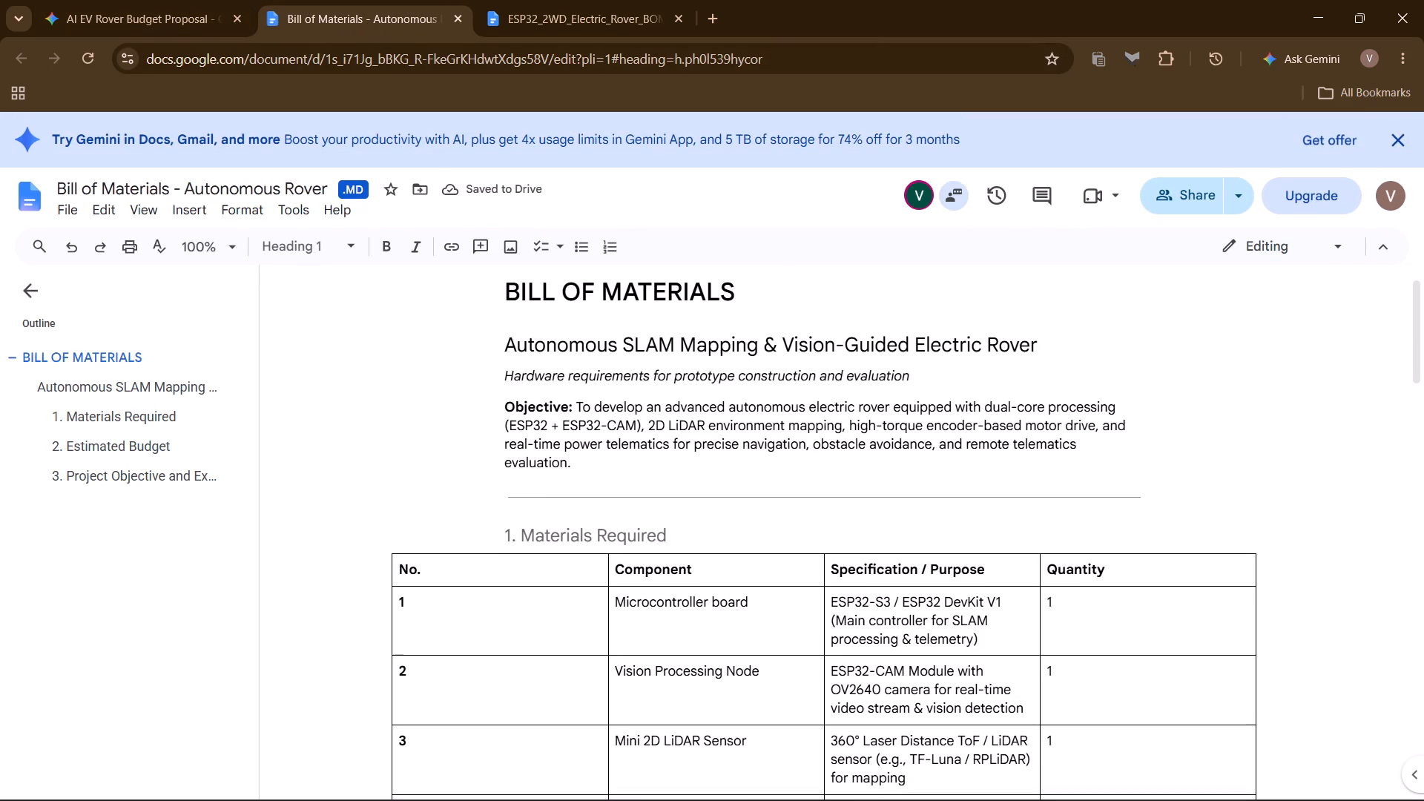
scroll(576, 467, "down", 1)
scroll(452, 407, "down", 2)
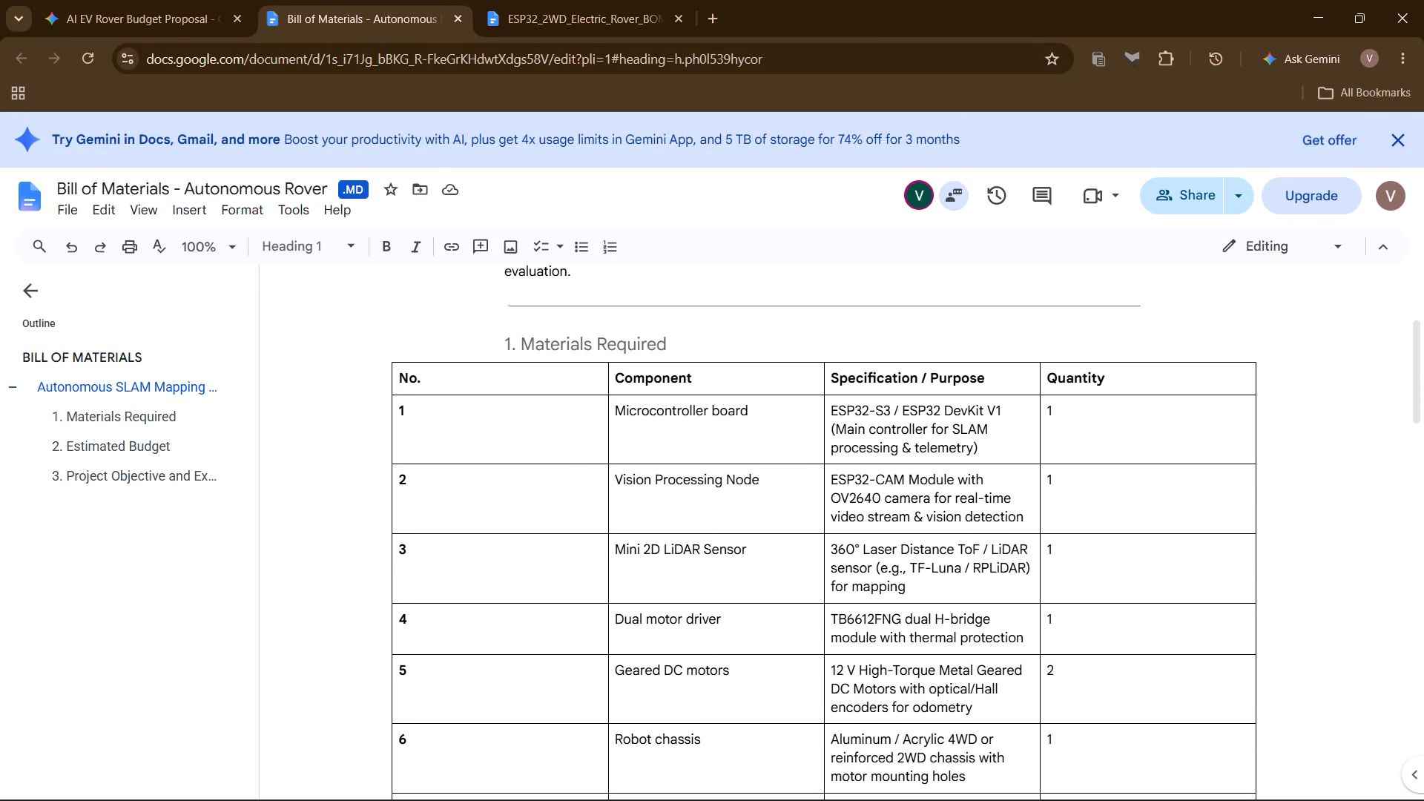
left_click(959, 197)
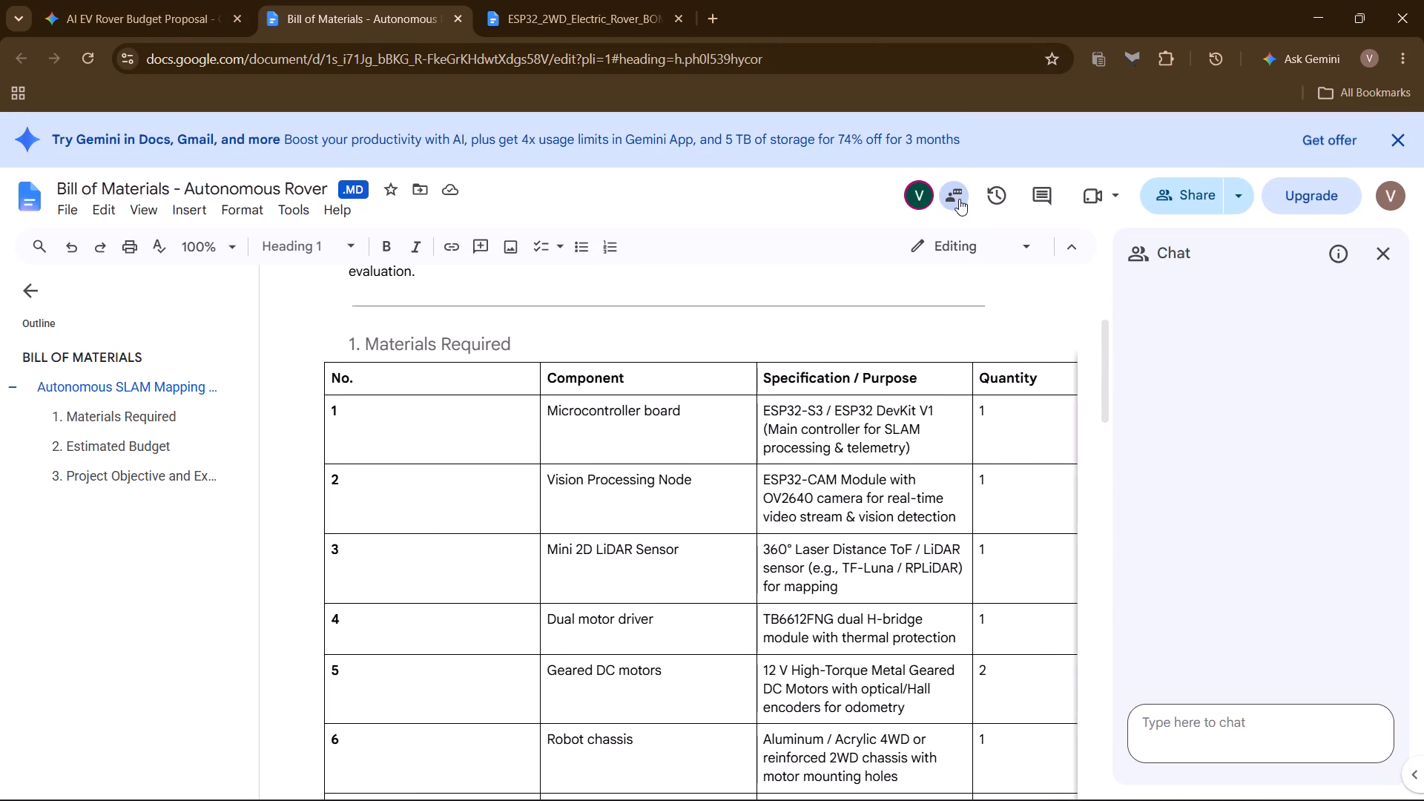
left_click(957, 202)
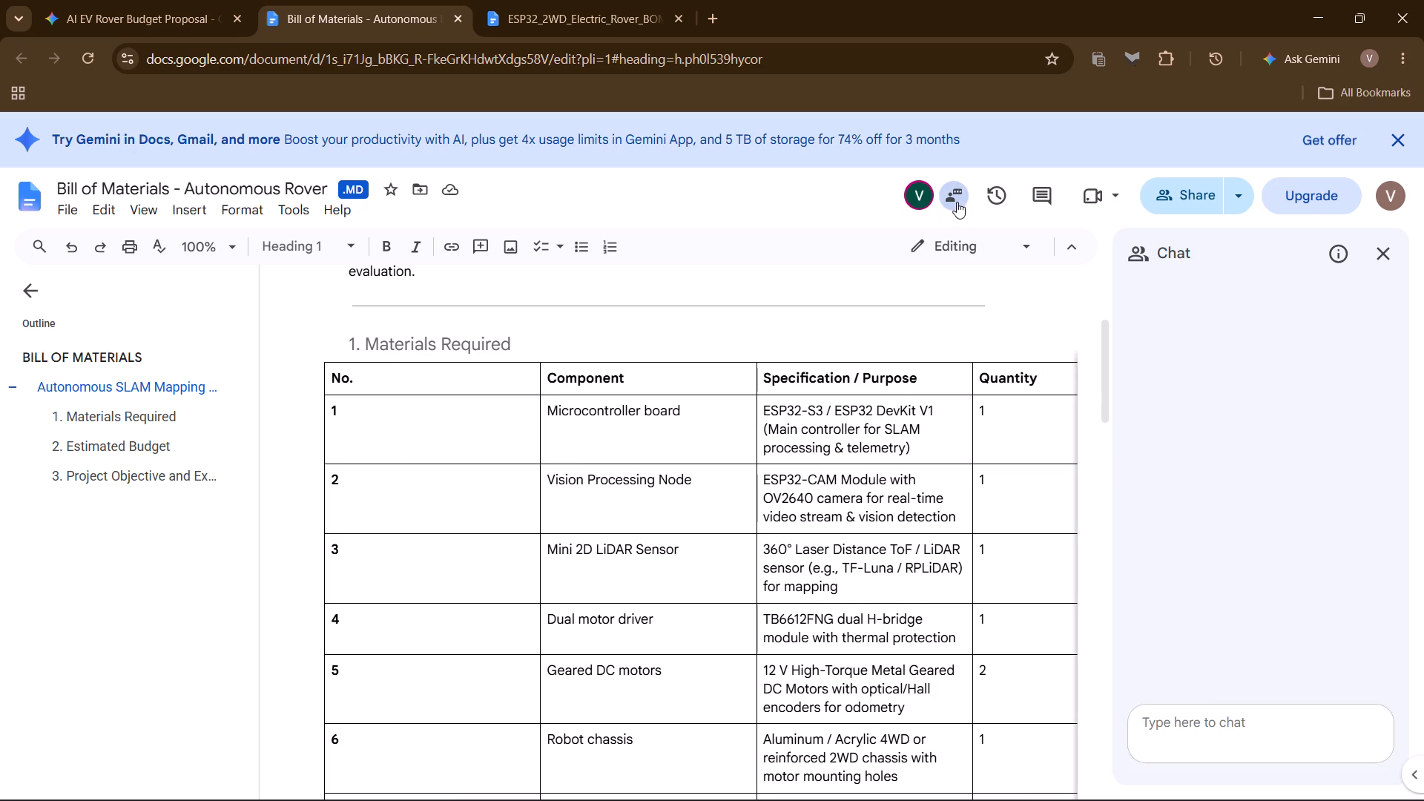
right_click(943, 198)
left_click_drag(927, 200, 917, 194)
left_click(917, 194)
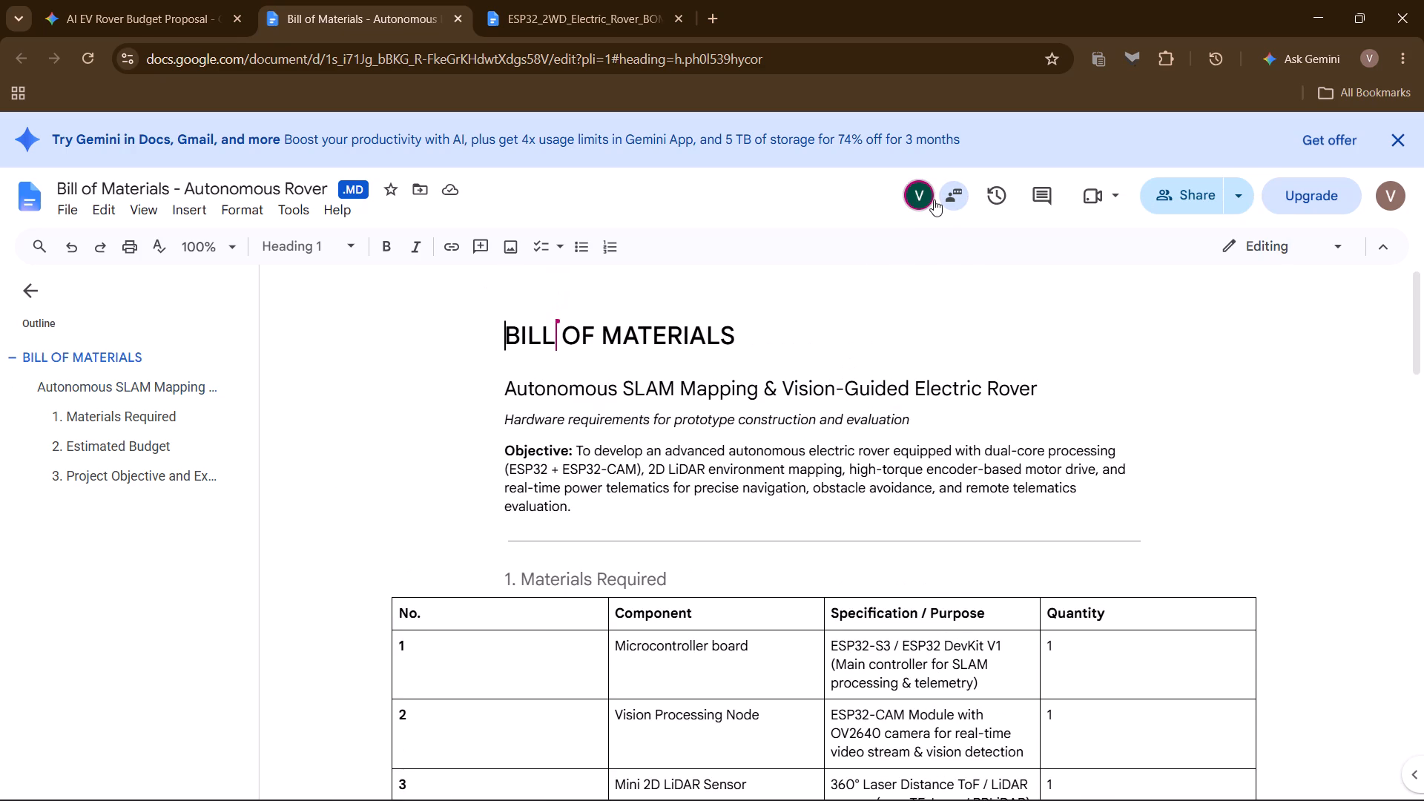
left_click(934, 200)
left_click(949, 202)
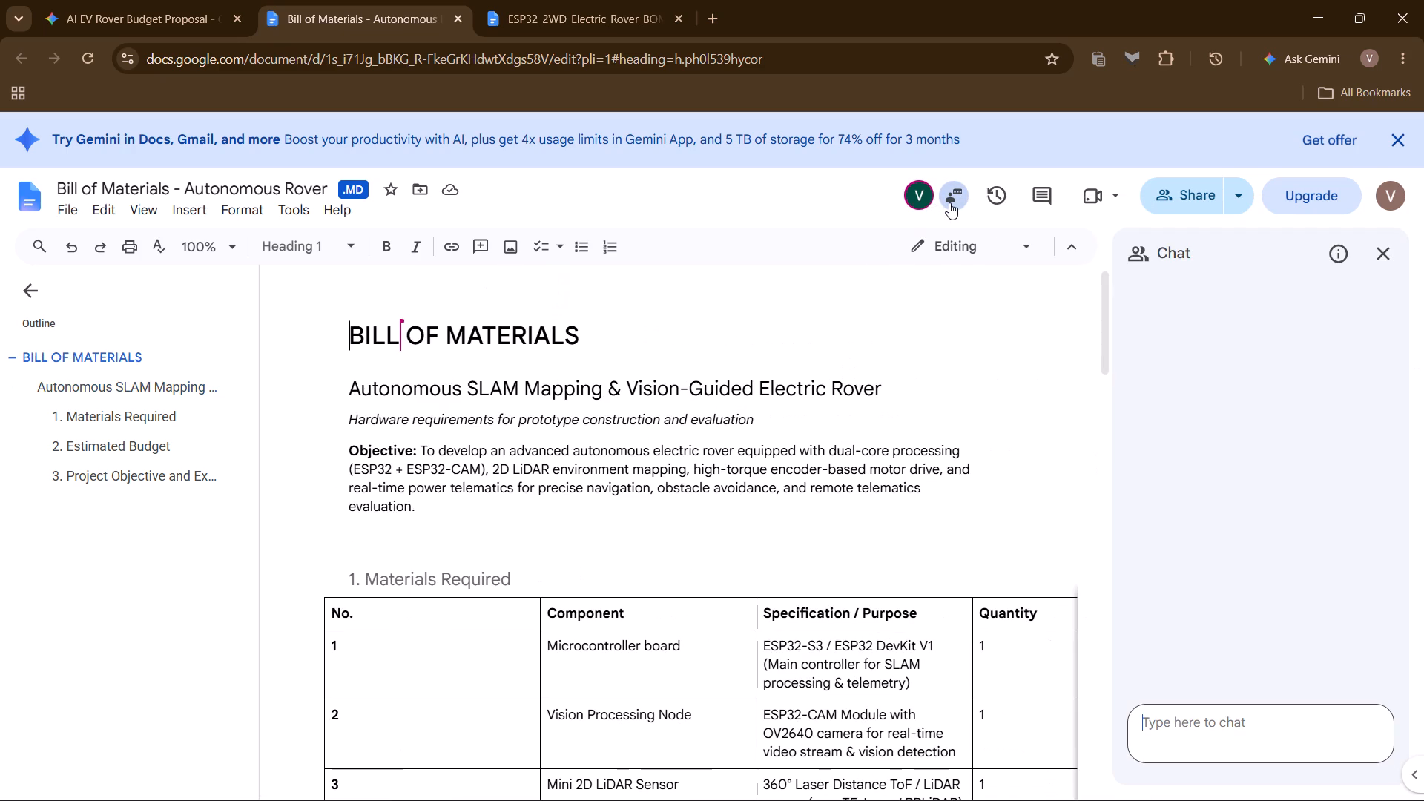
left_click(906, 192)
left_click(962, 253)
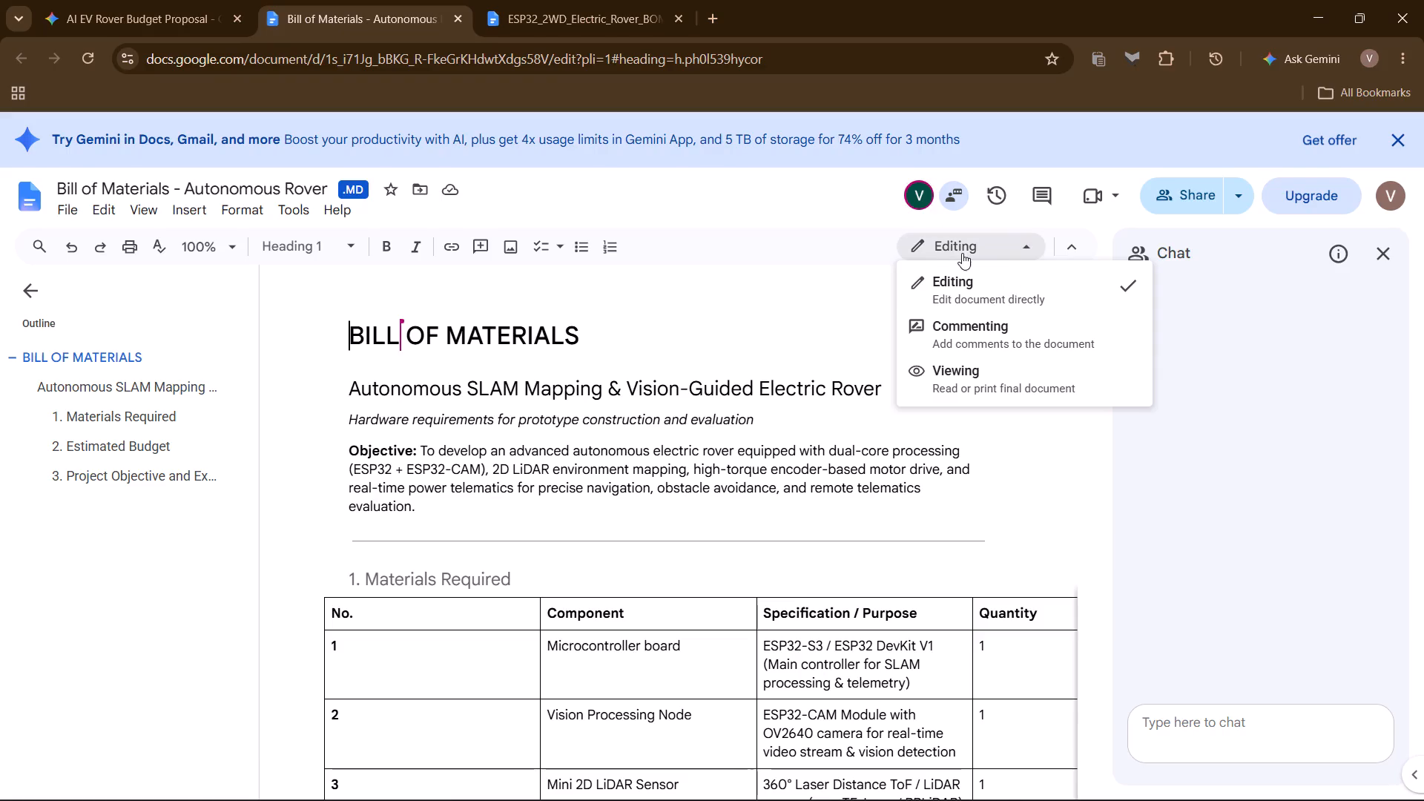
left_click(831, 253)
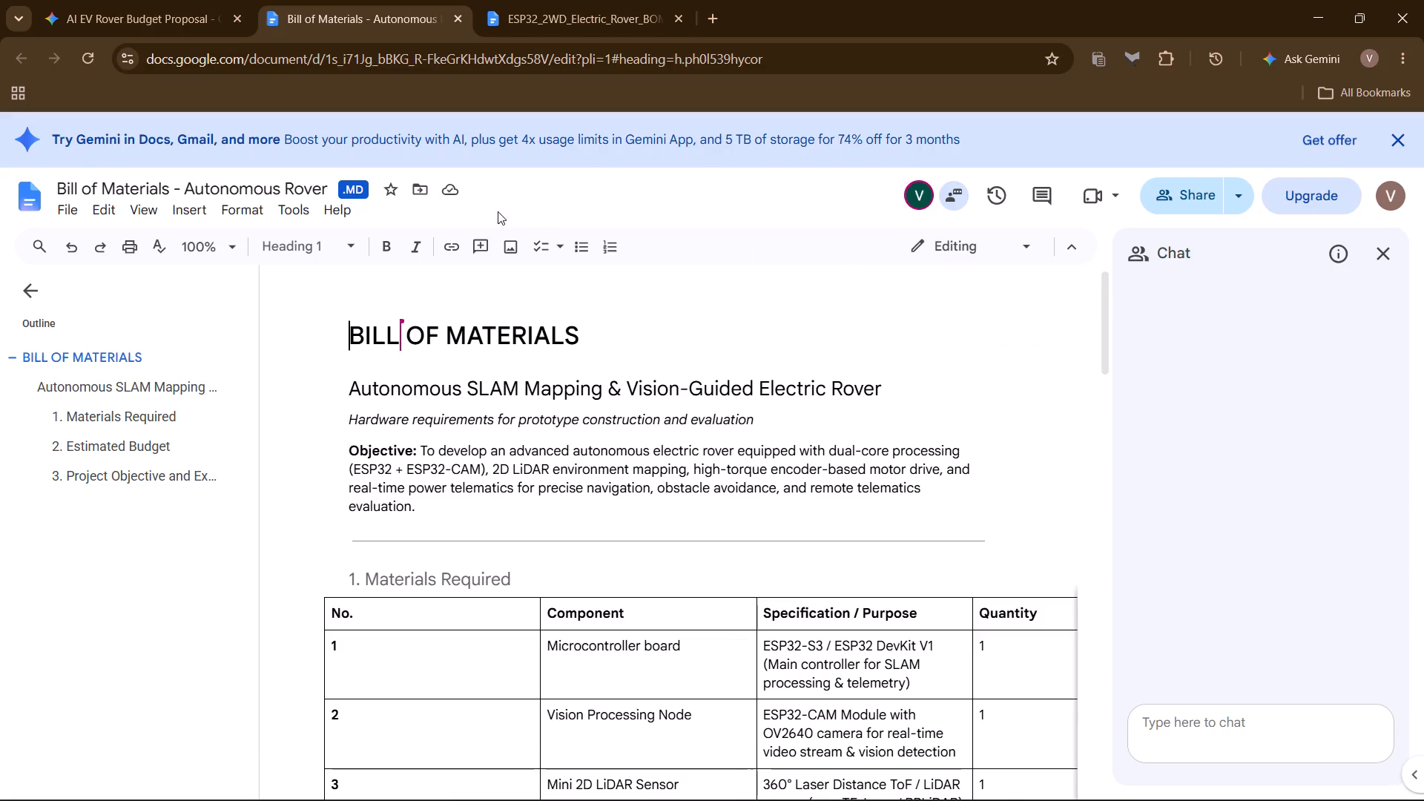
Copy the sharing link of the "Bill of Materials - Autonomous Rover.md" document, leaving general access Restricted.
left_click(1187, 199)
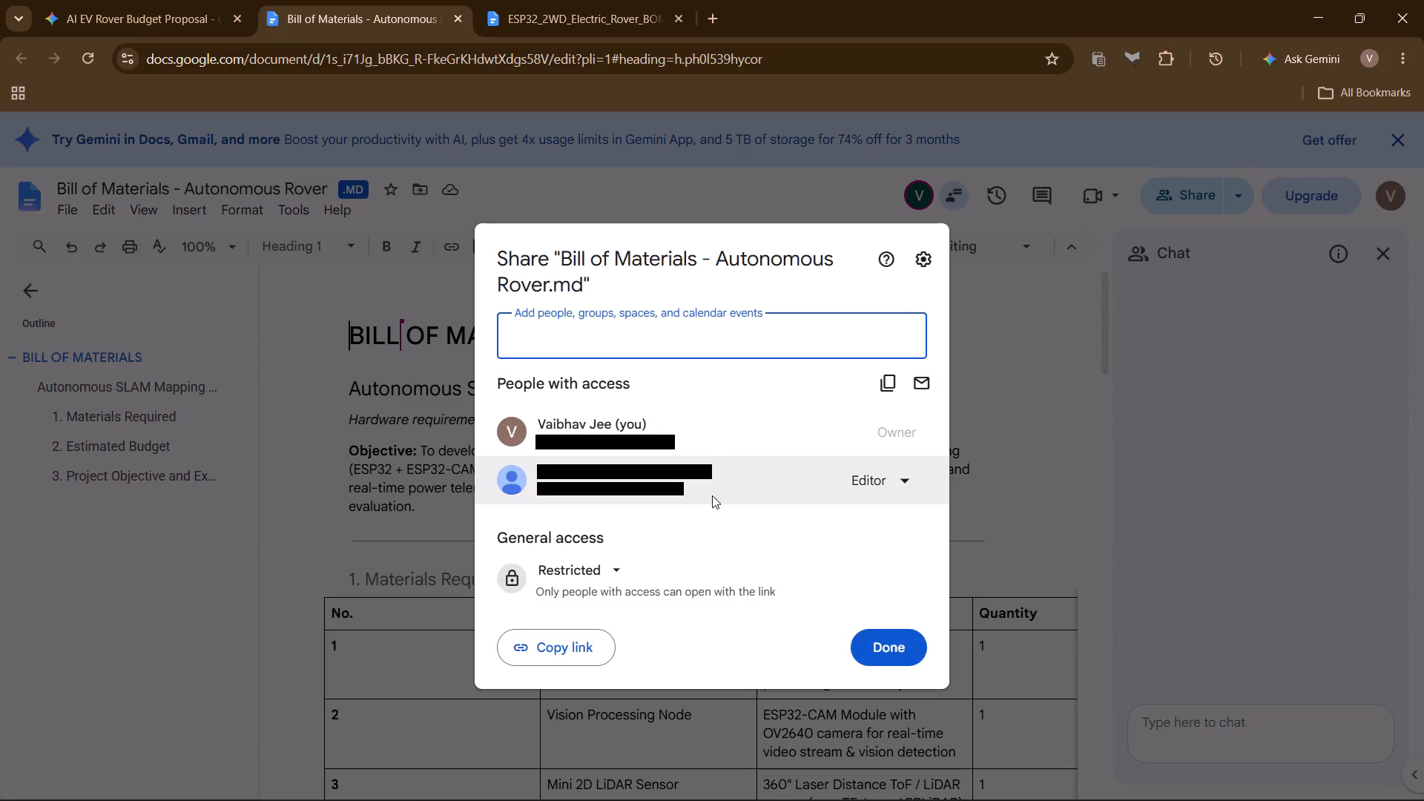
left_click(561, 646)
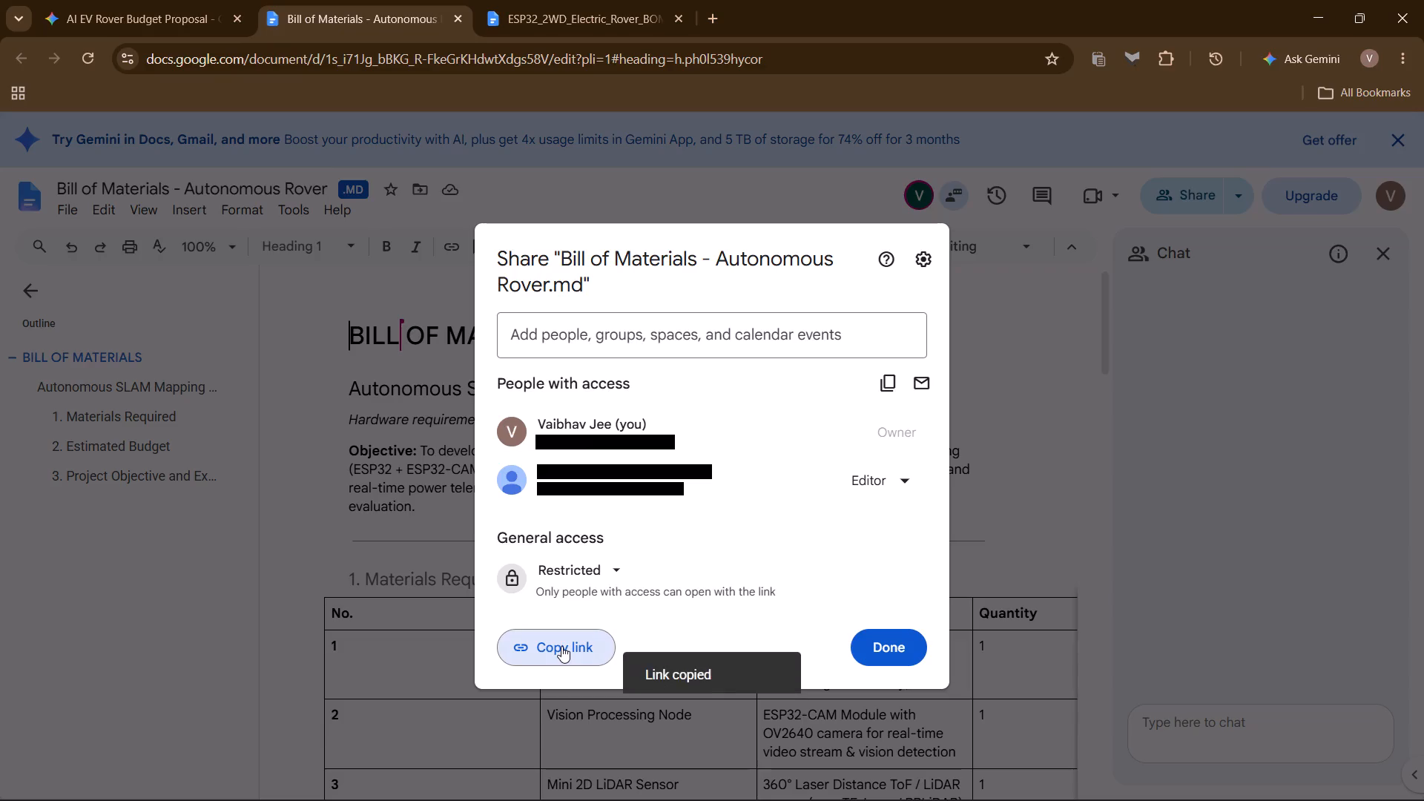
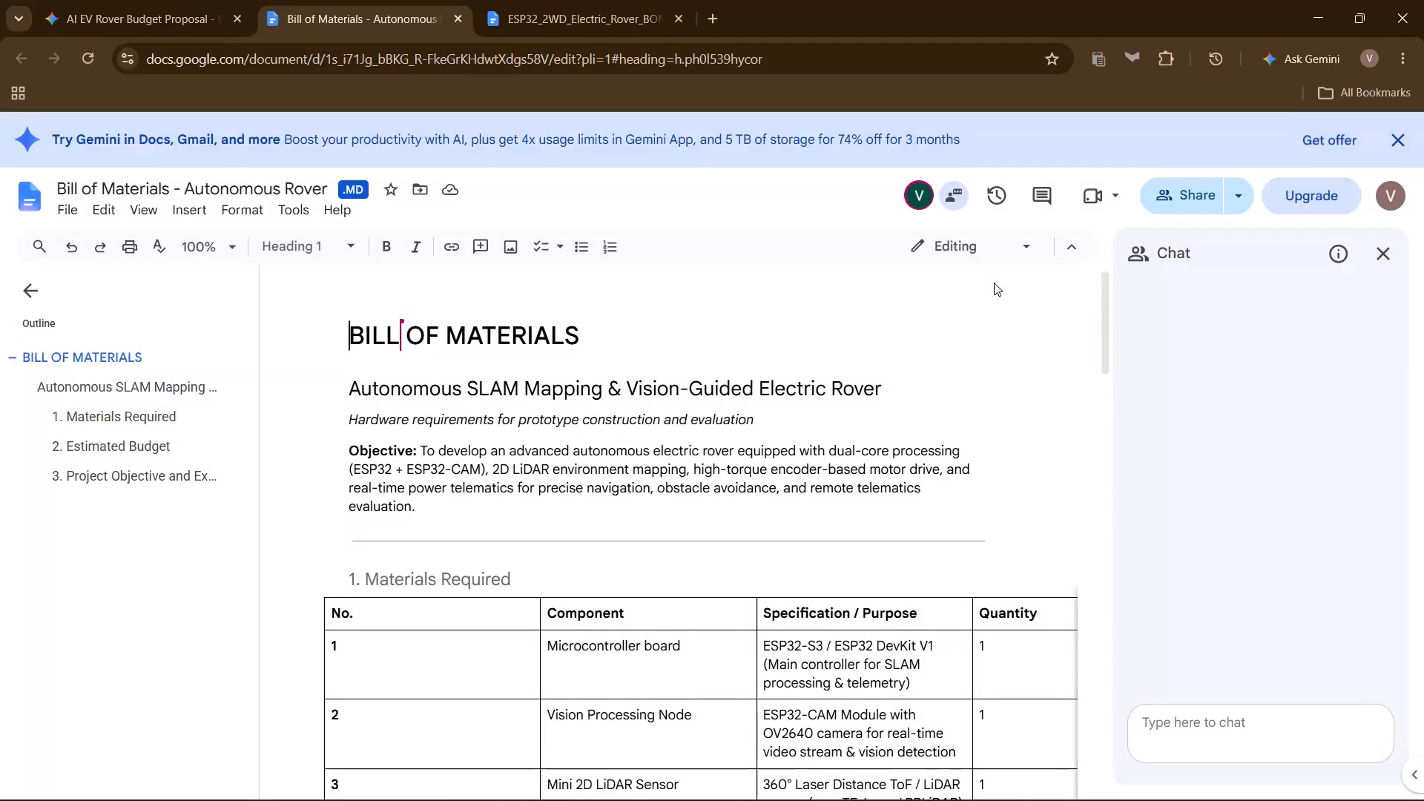
Look over the bill of materials down to the expected outcome and check the document's people with access and general access settings.
scroll(817, 382, "down", 1)
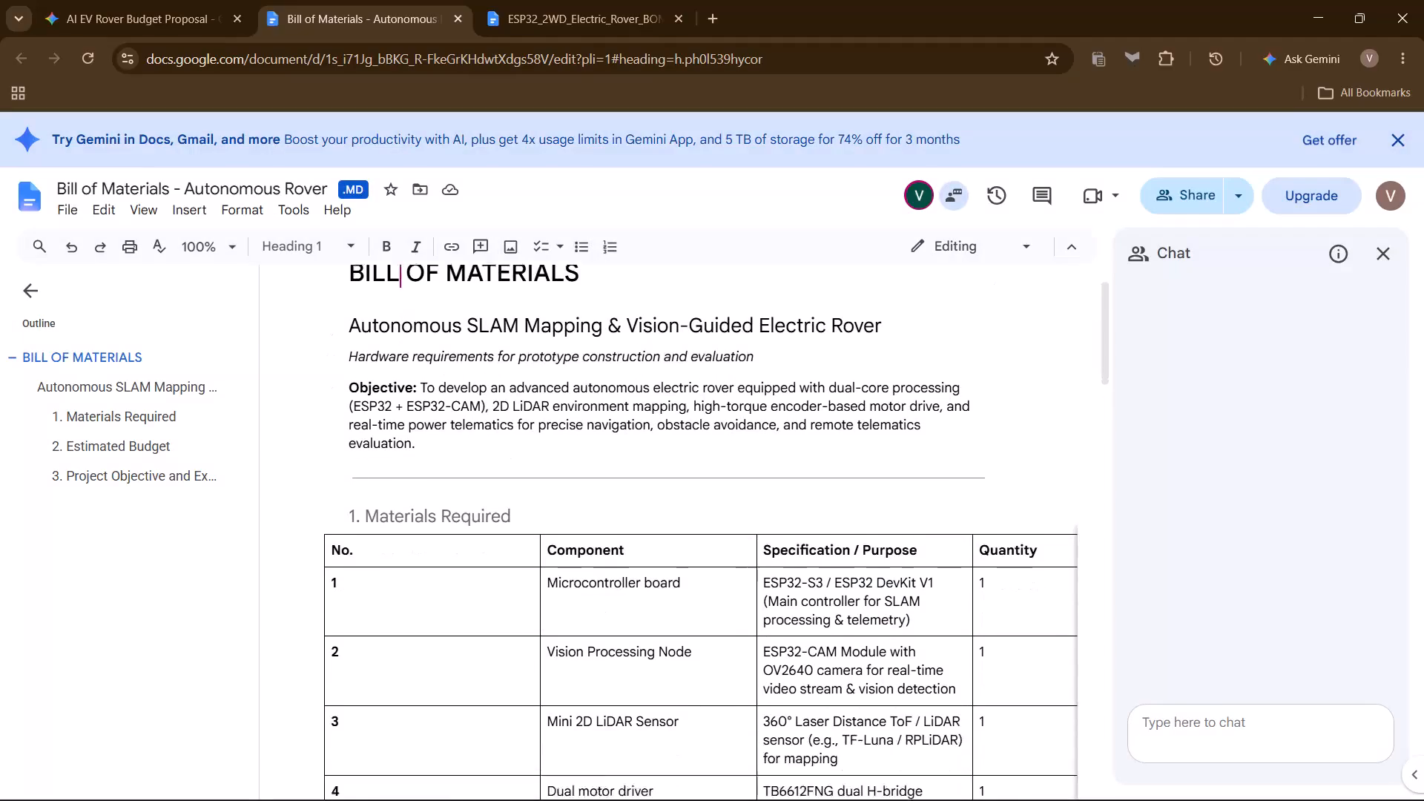
scroll(817, 382, "down", 5)
scroll(817, 382, "up", 4)
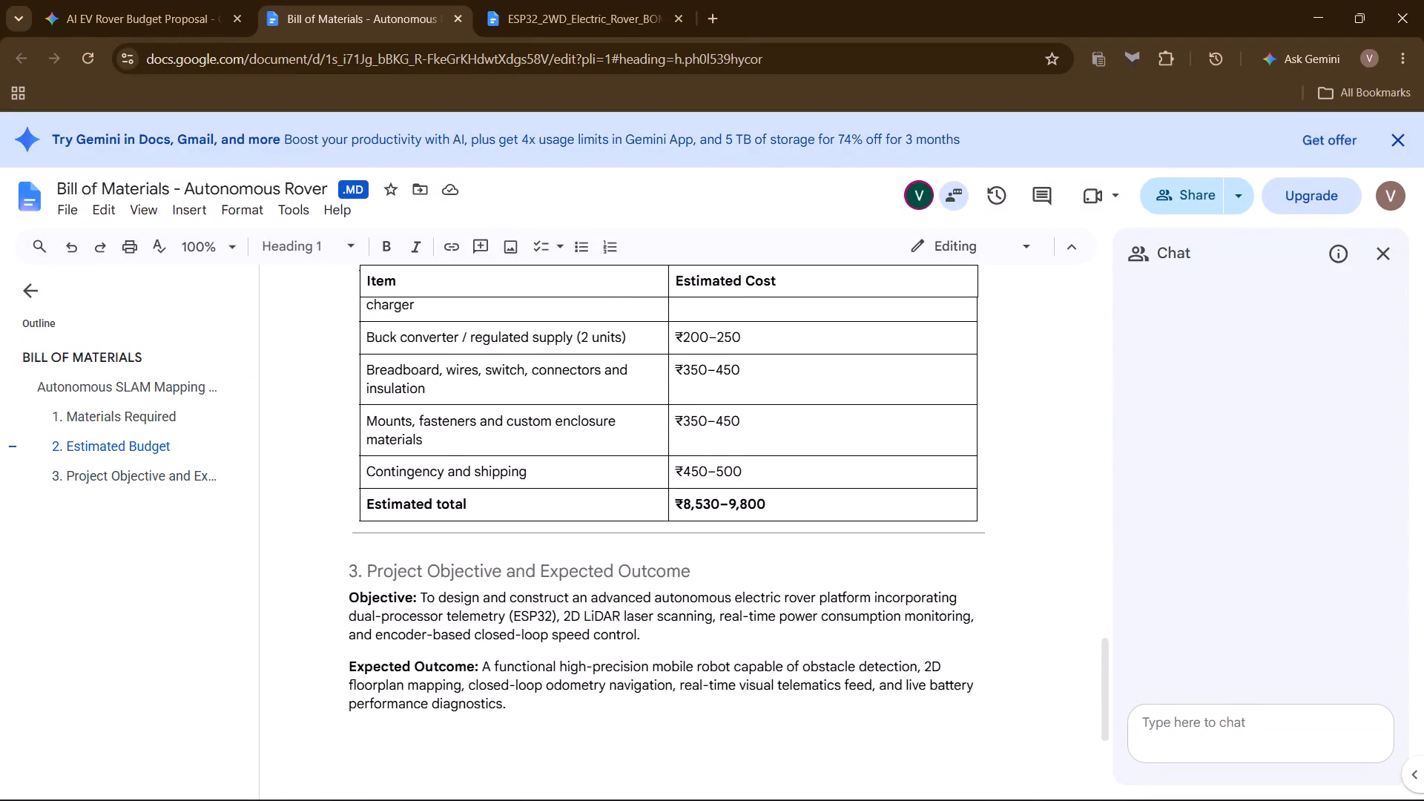
scroll(817, 382, "up", 2)
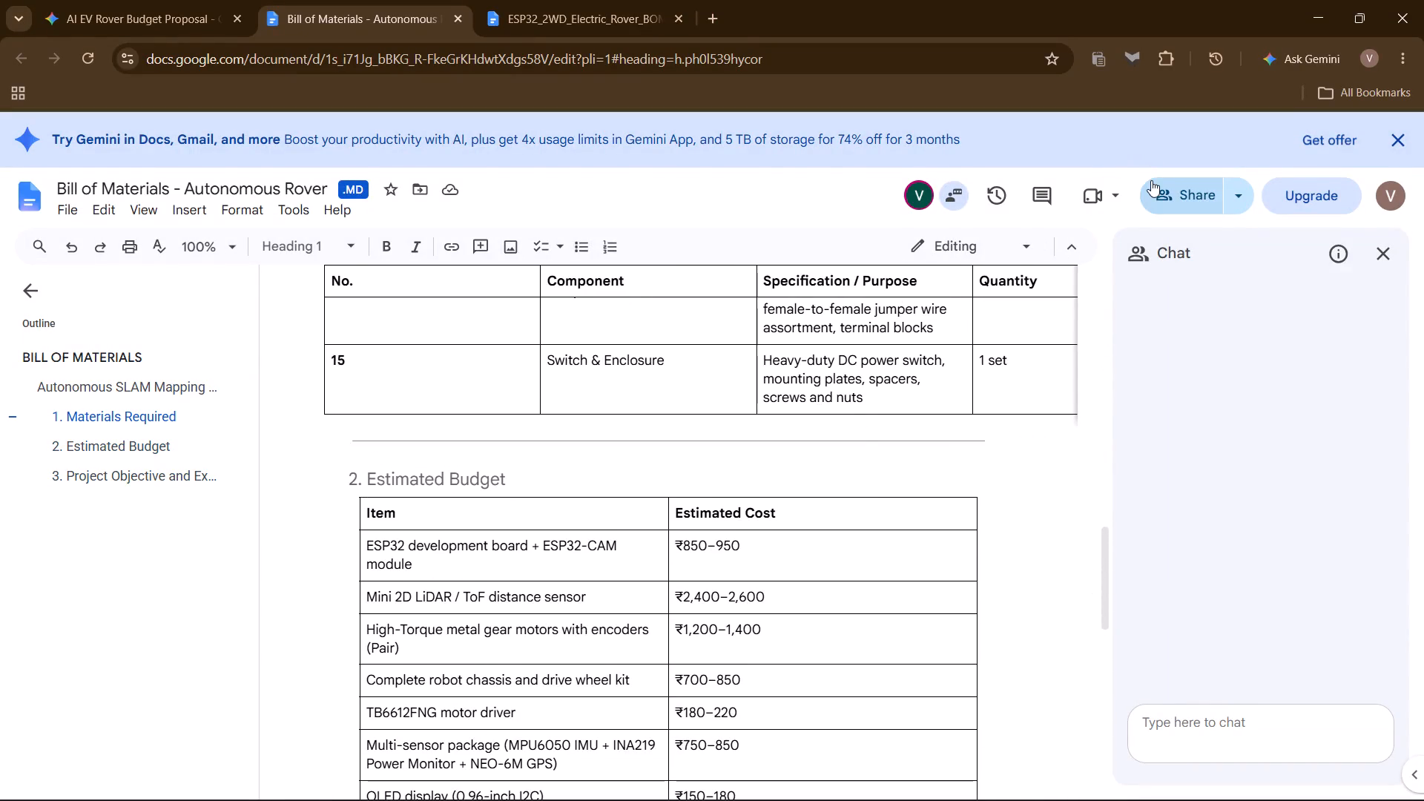
left_click(1167, 185)
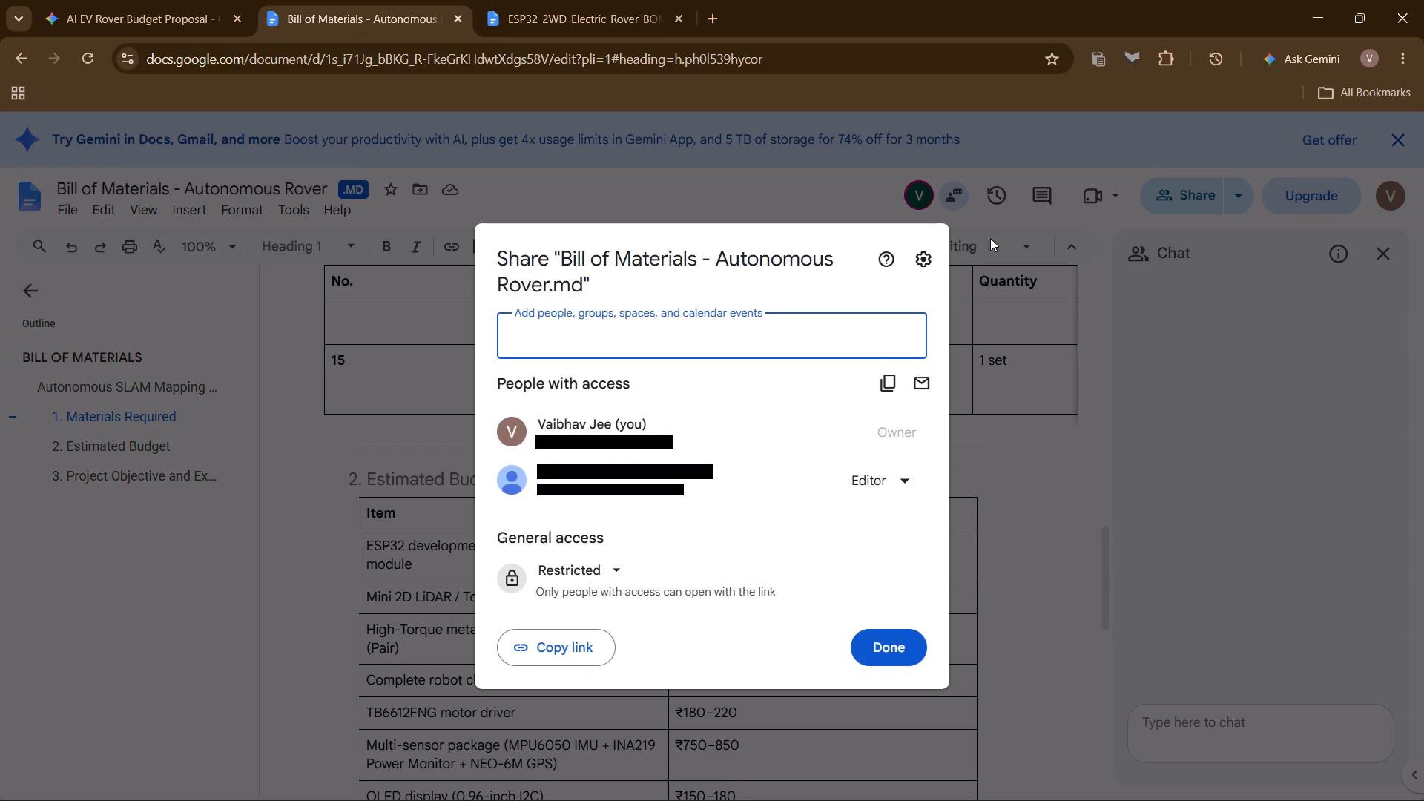
left_click(720, 171)
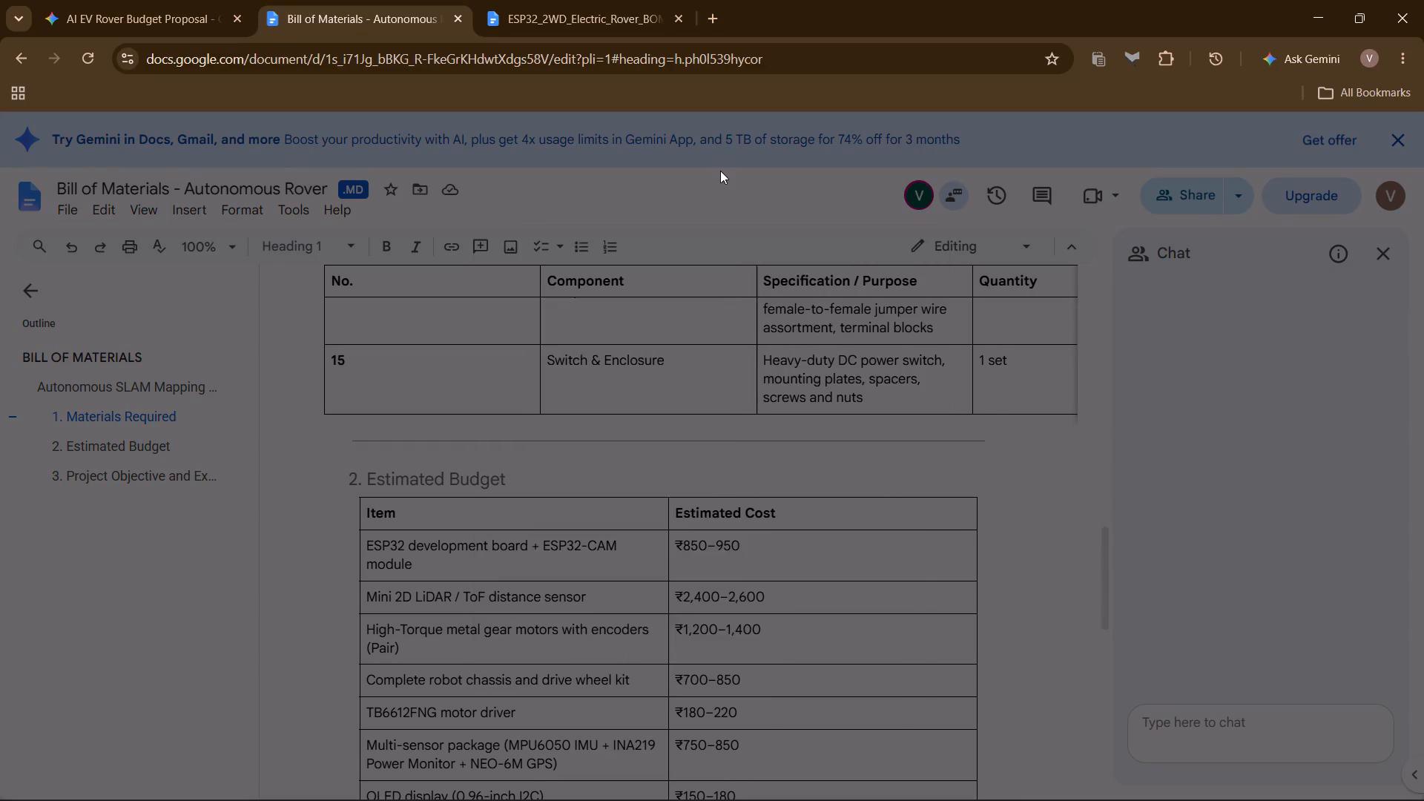
Switch to the School profile's browser window and copy the sharing link of "Bill of Materials - Autonomous Rover.md", leaving general access Restricted.
left_click(457, 411)
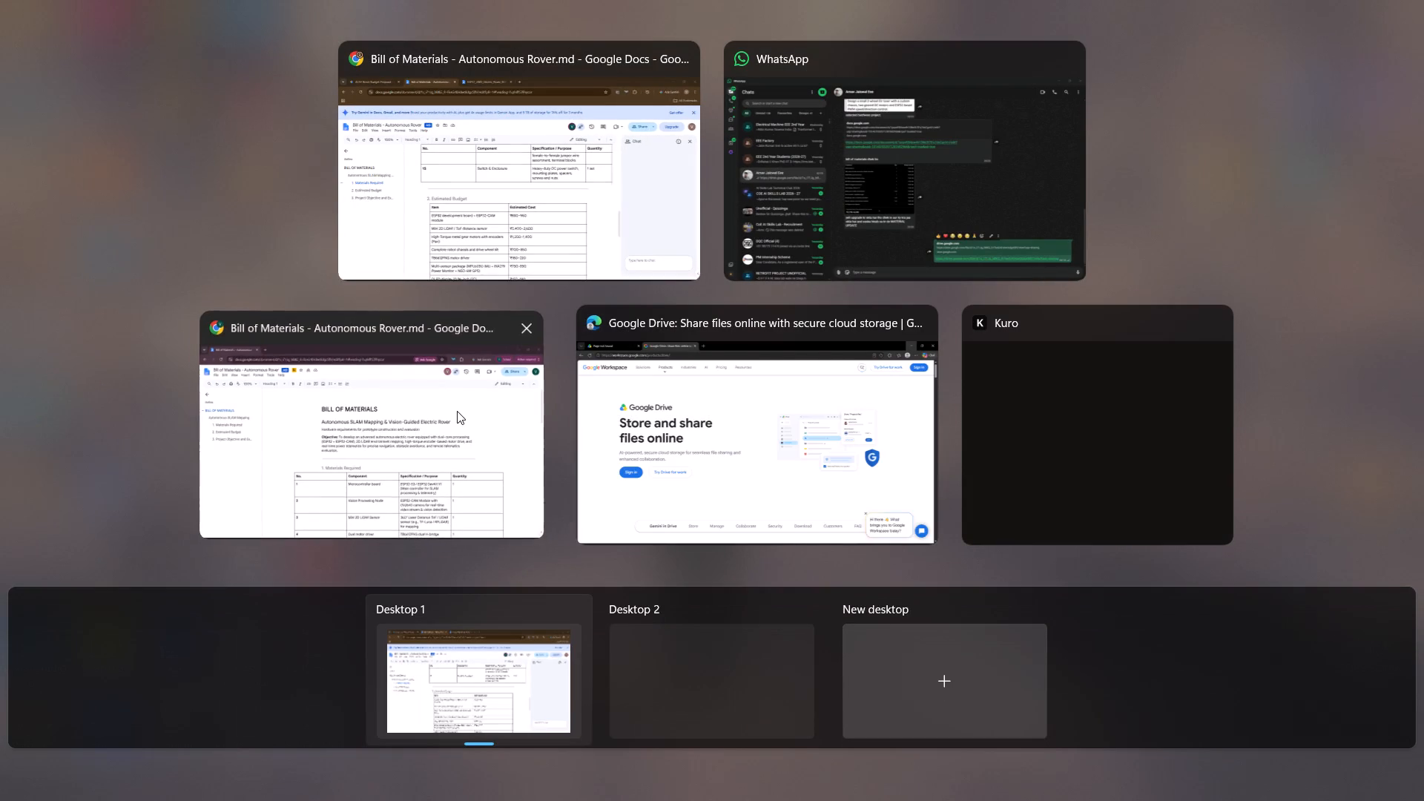
left_click(1286, 96)
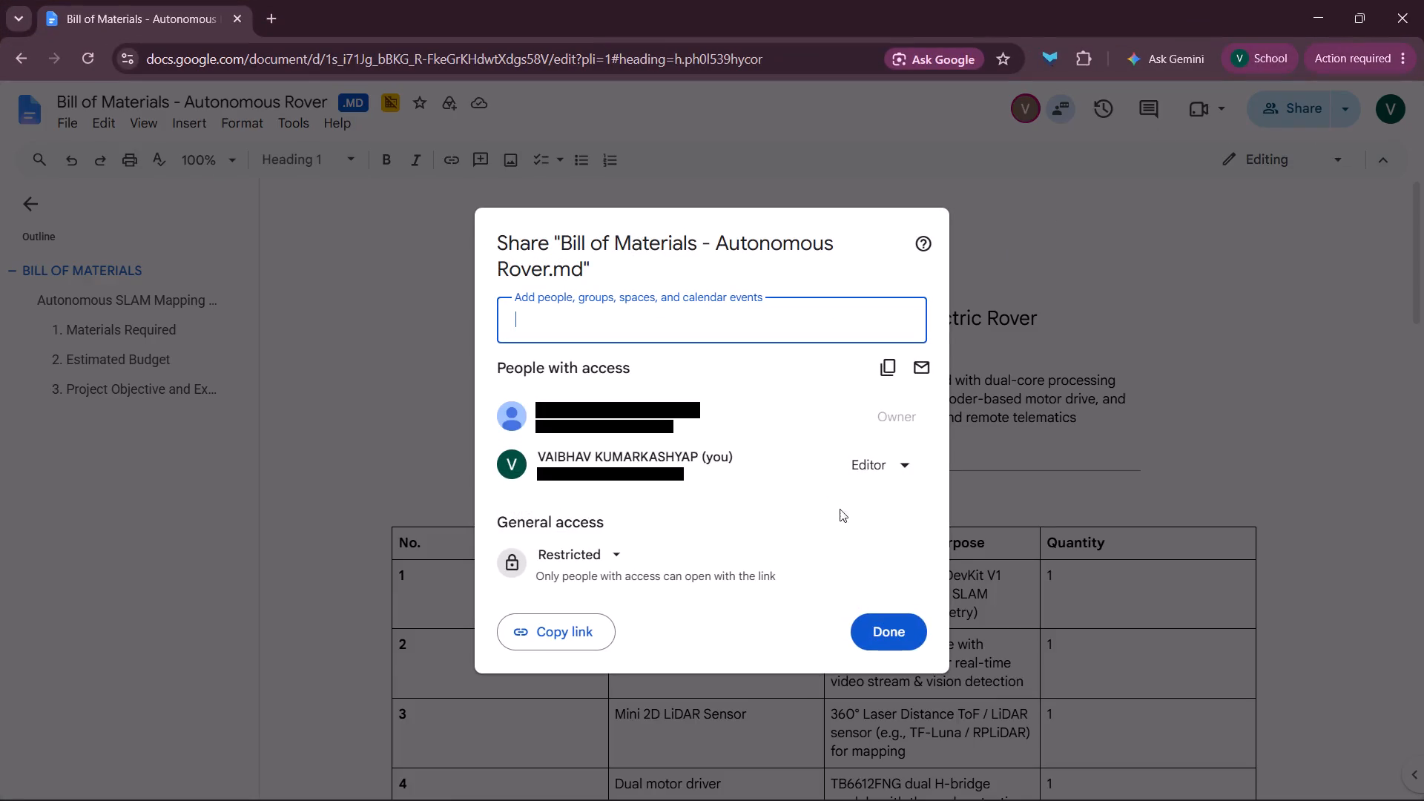
left_click(551, 621)
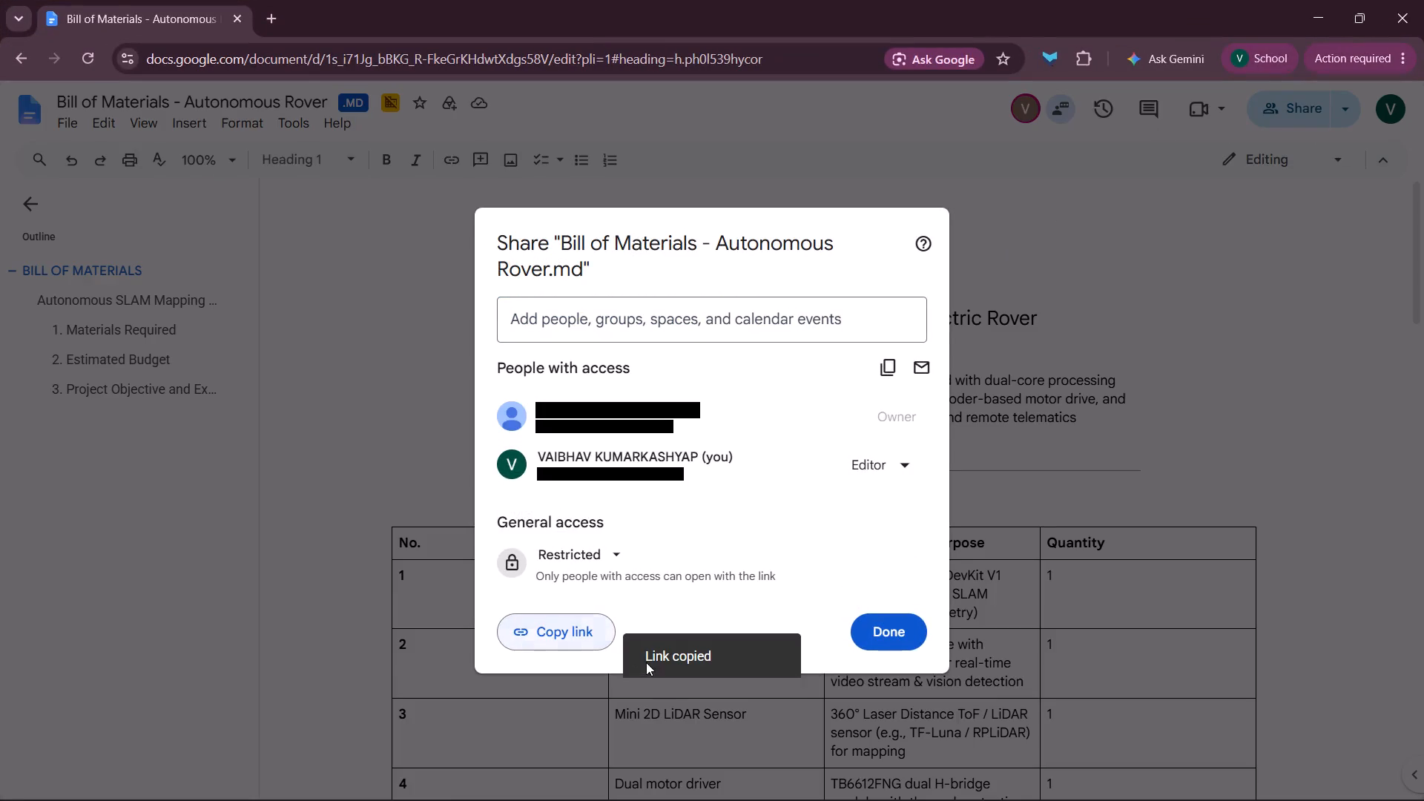
left_click(696, 644)
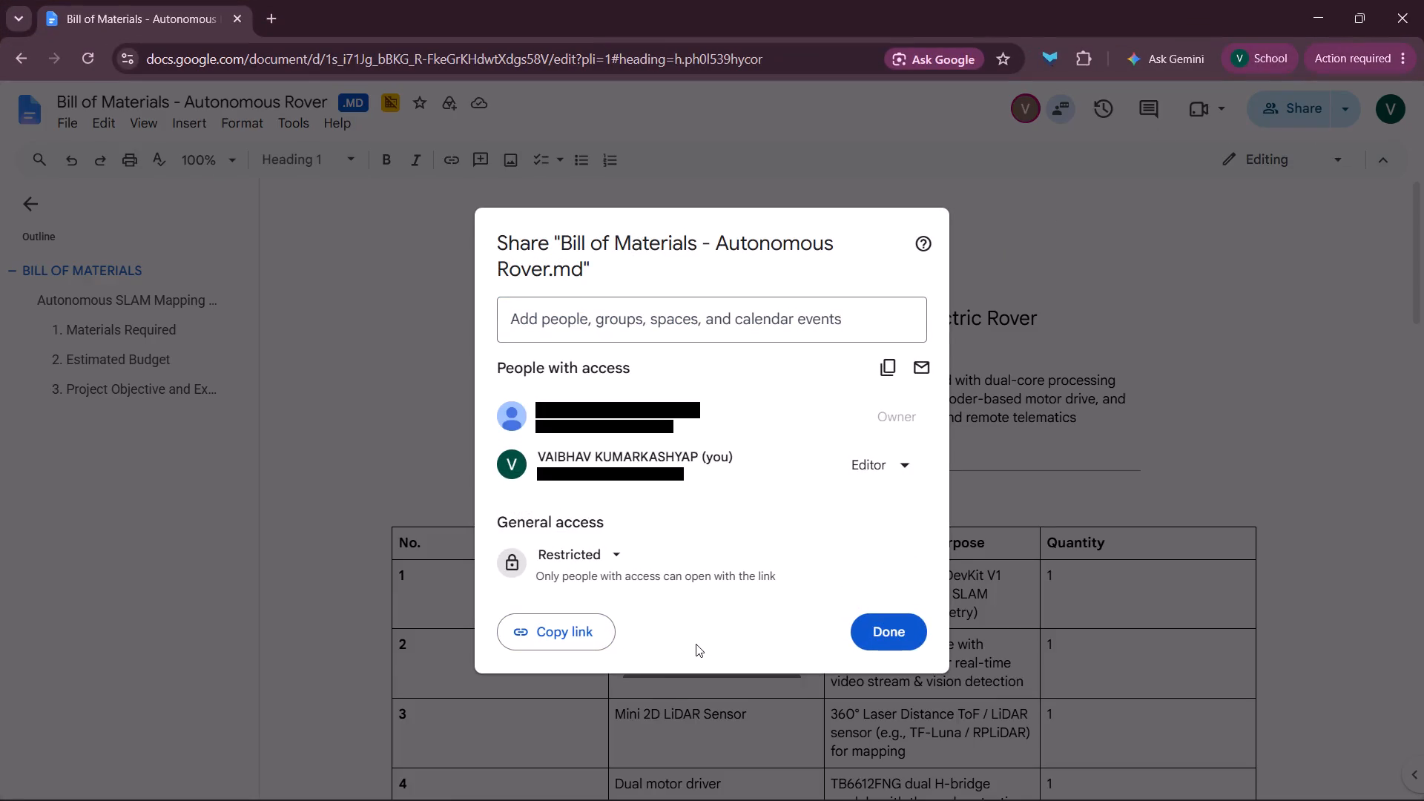
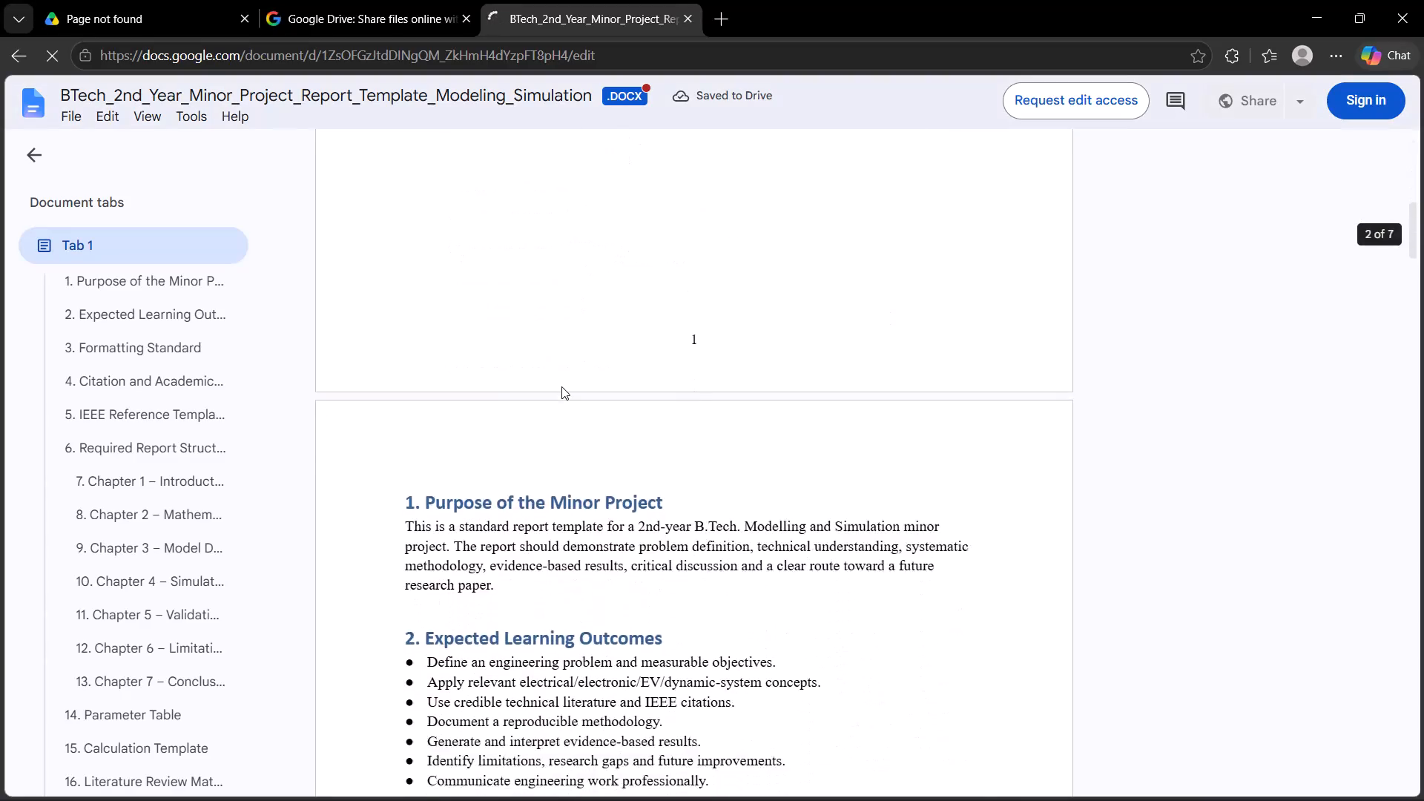
Look over the minor project report template's learning outcomes and formatting standard, and switch back to the Google Drive product page.
scroll(561, 386, "down", 2)
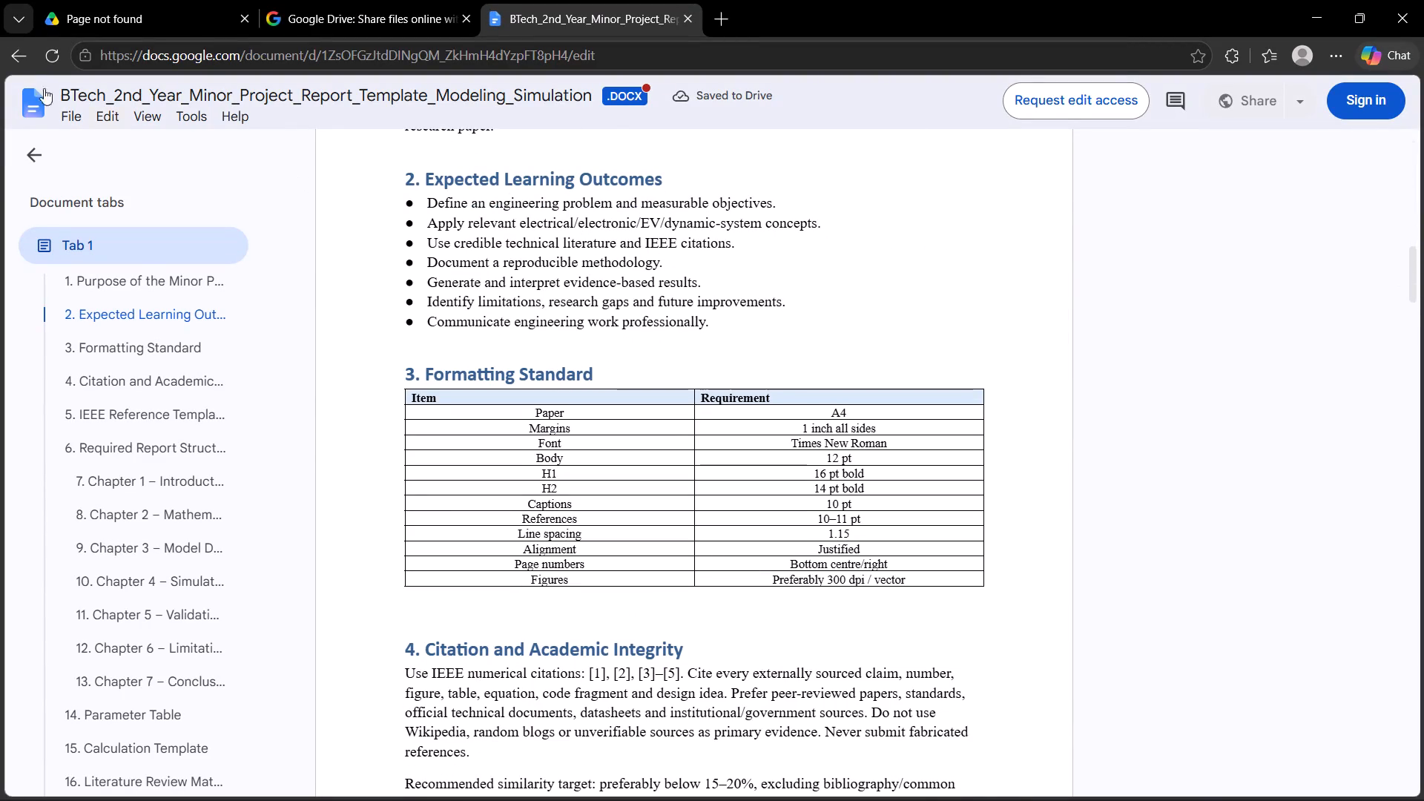
left_click(336, 0)
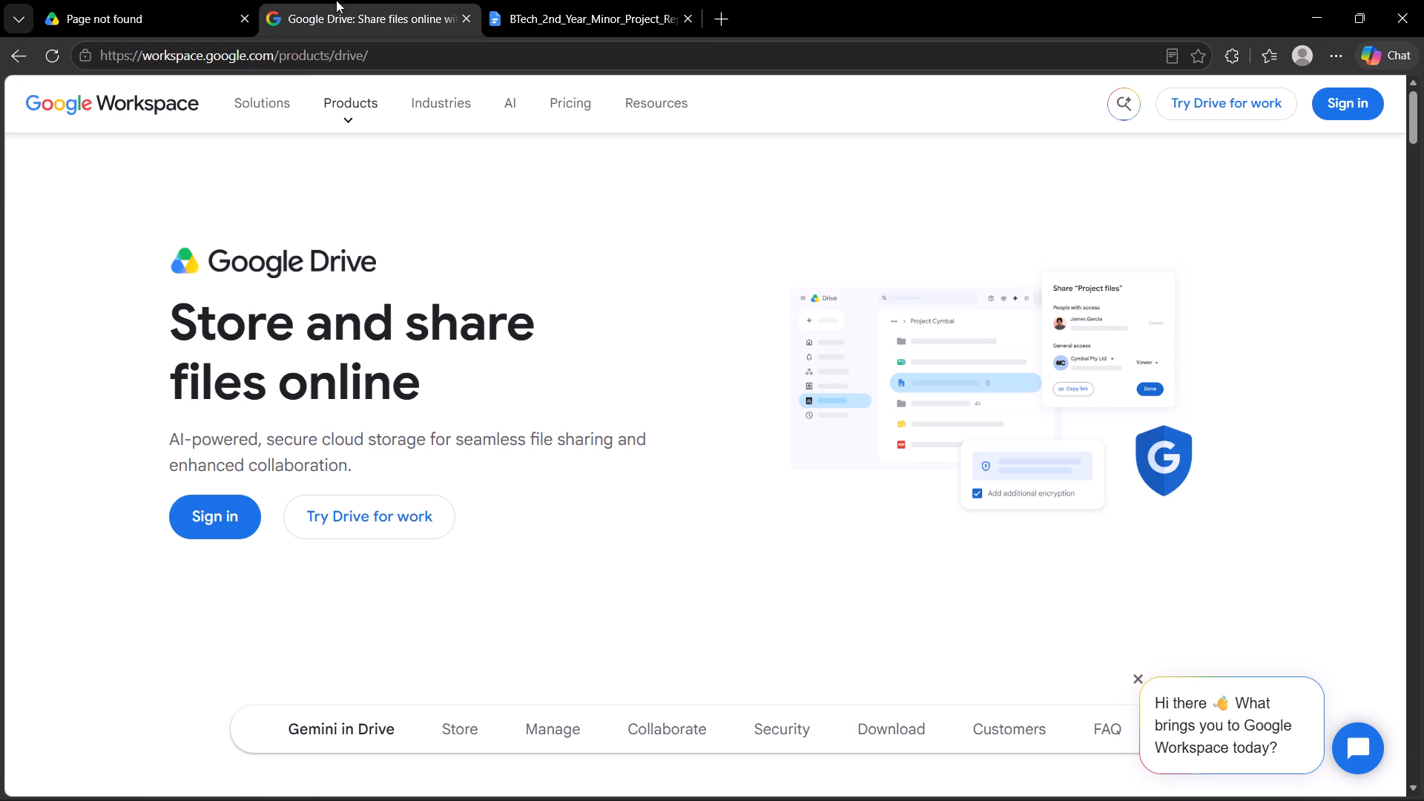
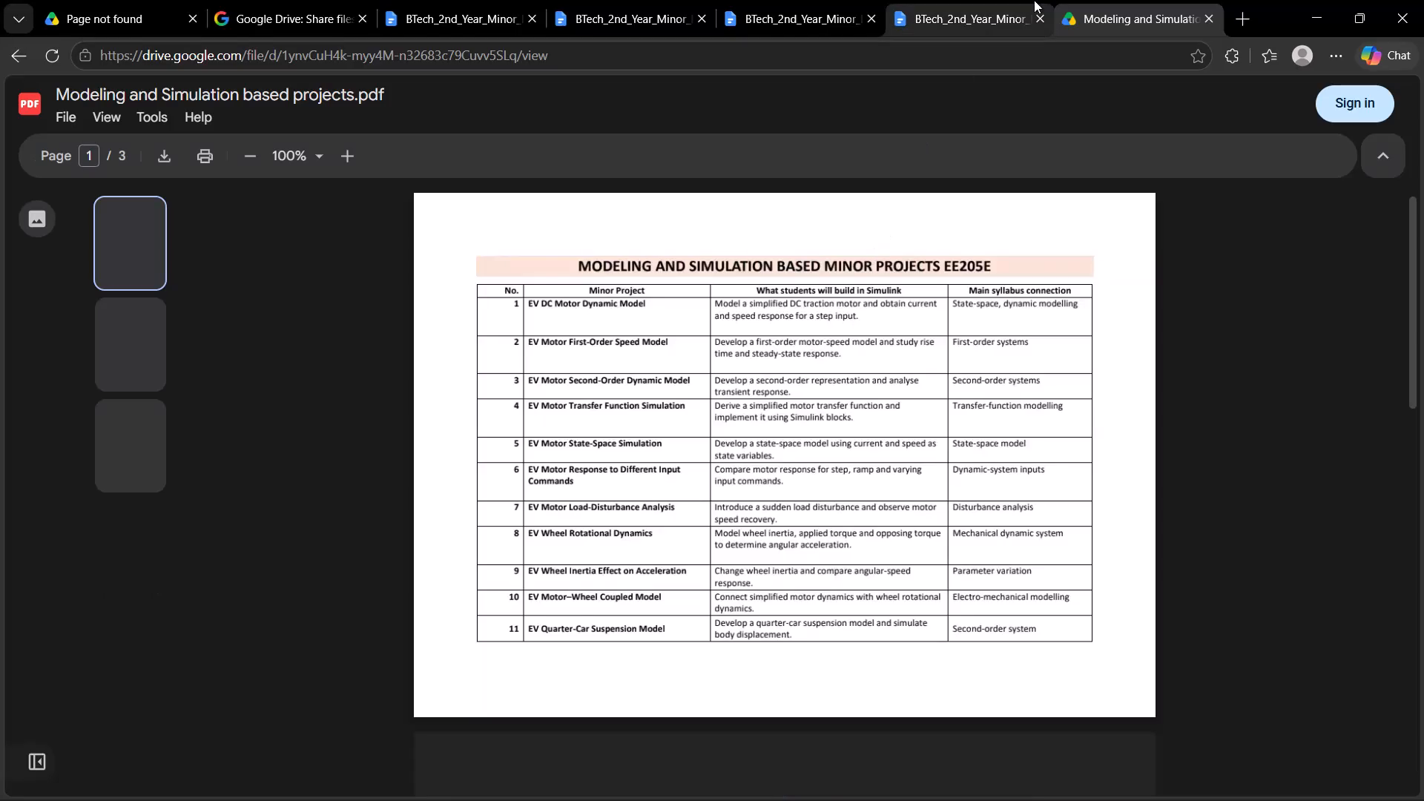
Look through the Hardware Based report template's formatting and required structure, check the Modeling Simulation template, and switch to the first open template document.
left_click(928, 0)
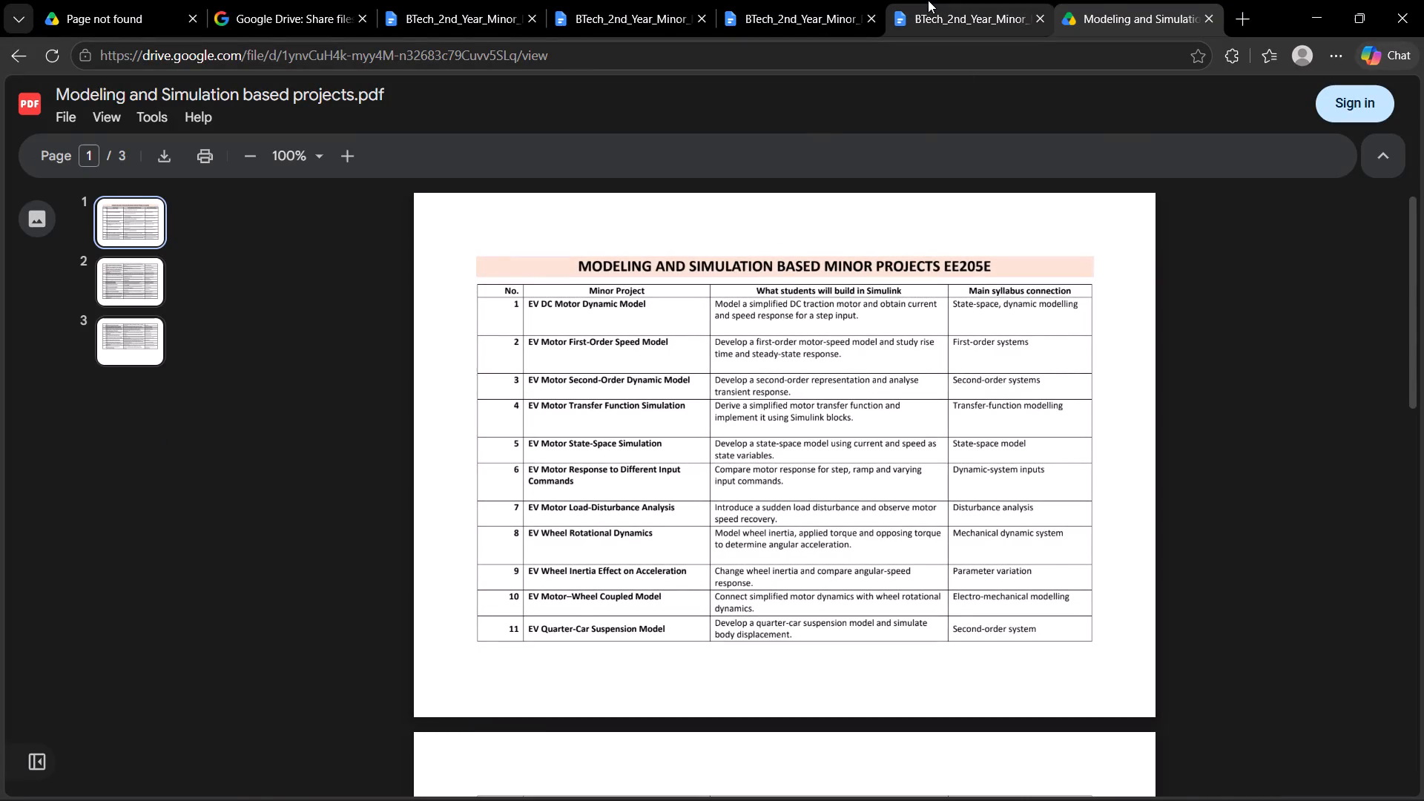
scroll(765, 270, "down", 8)
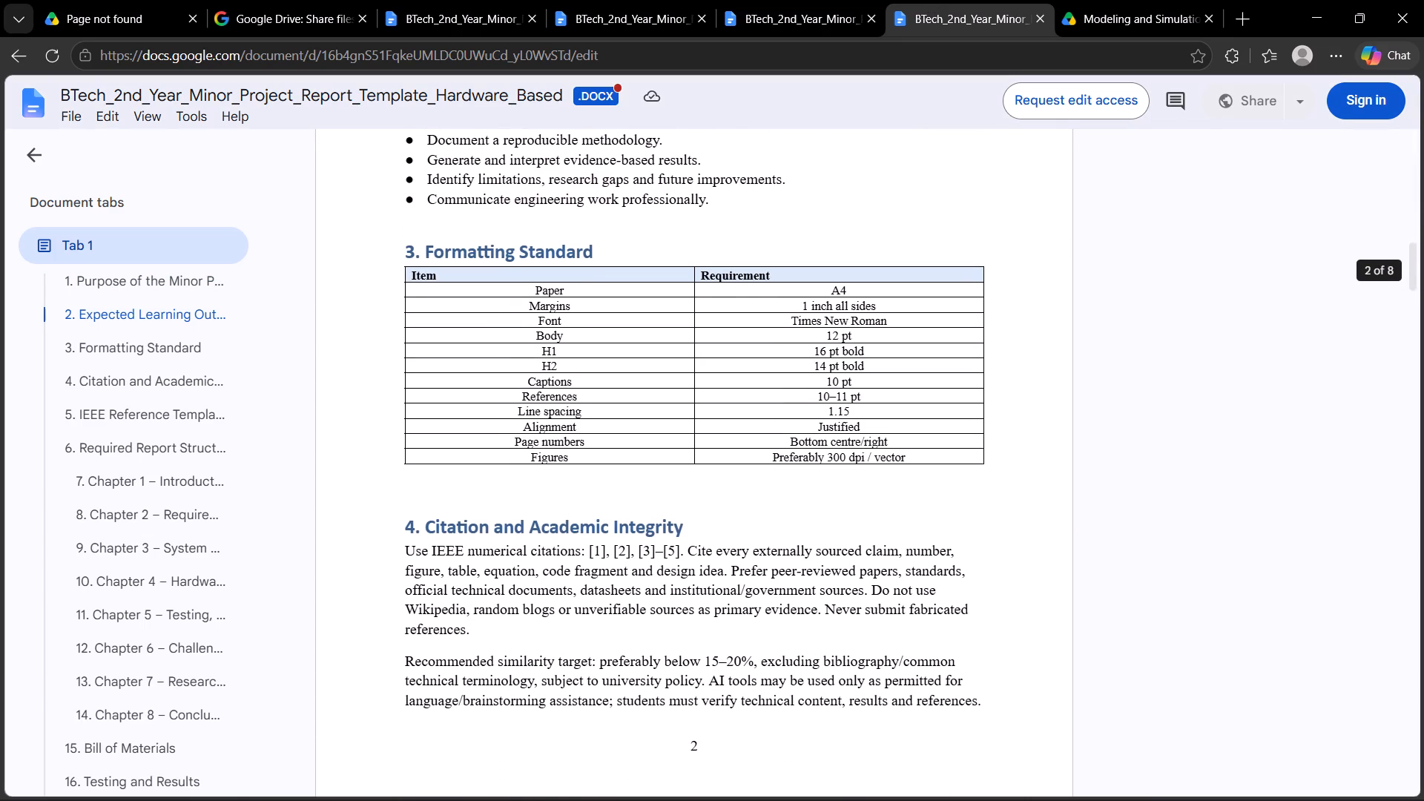
scroll(734, 426, "down", 9)
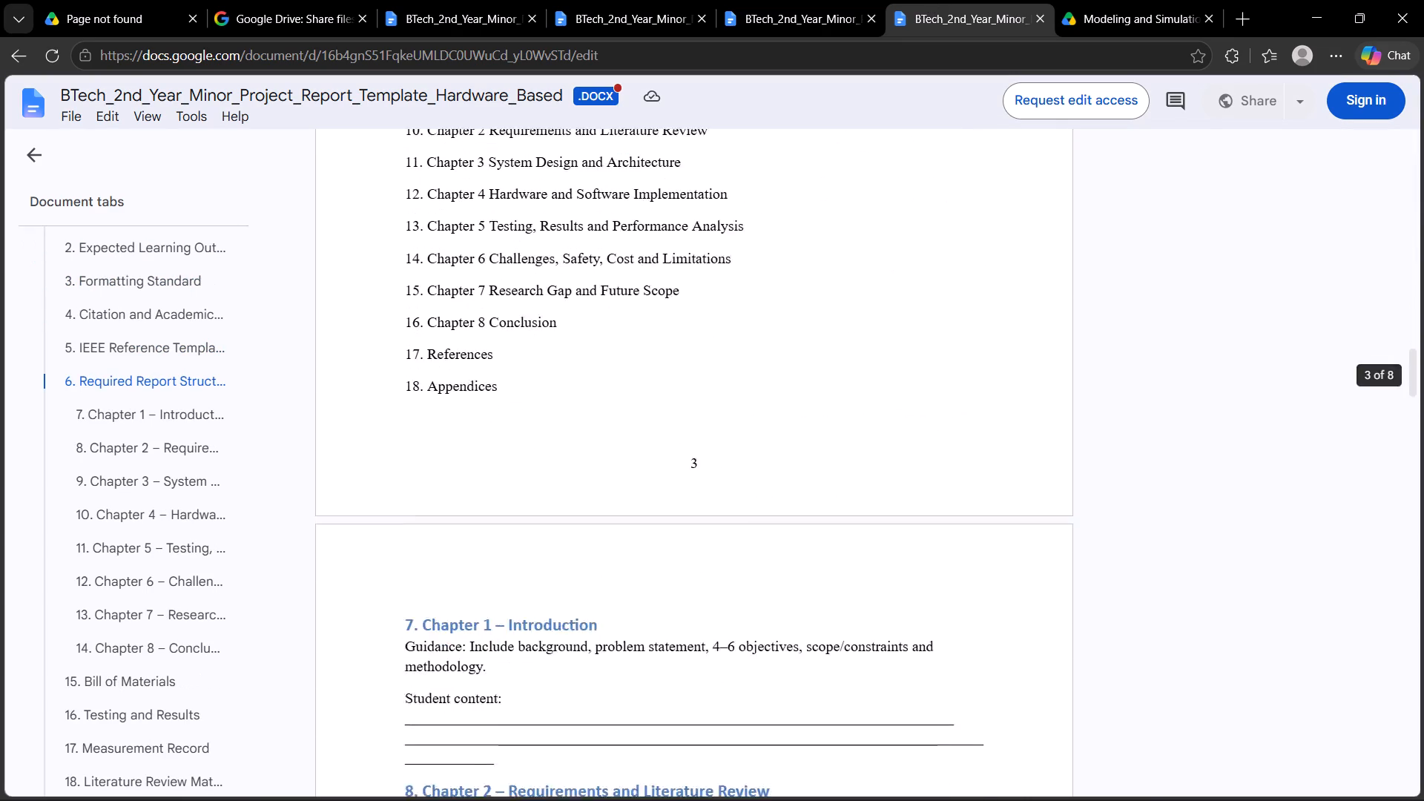
left_click(848, 0)
scroll(587, 403, "down", 6)
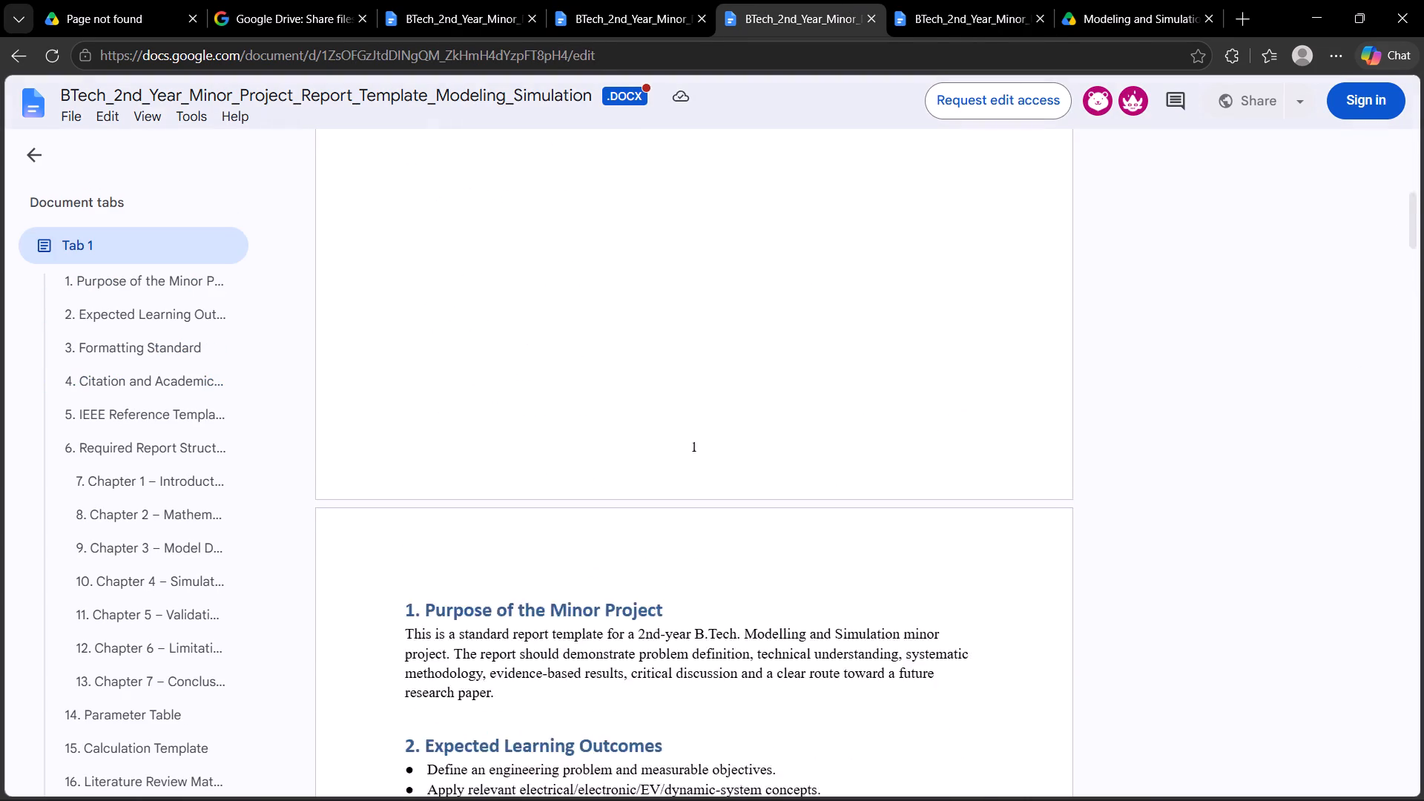
left_click(478, 6)
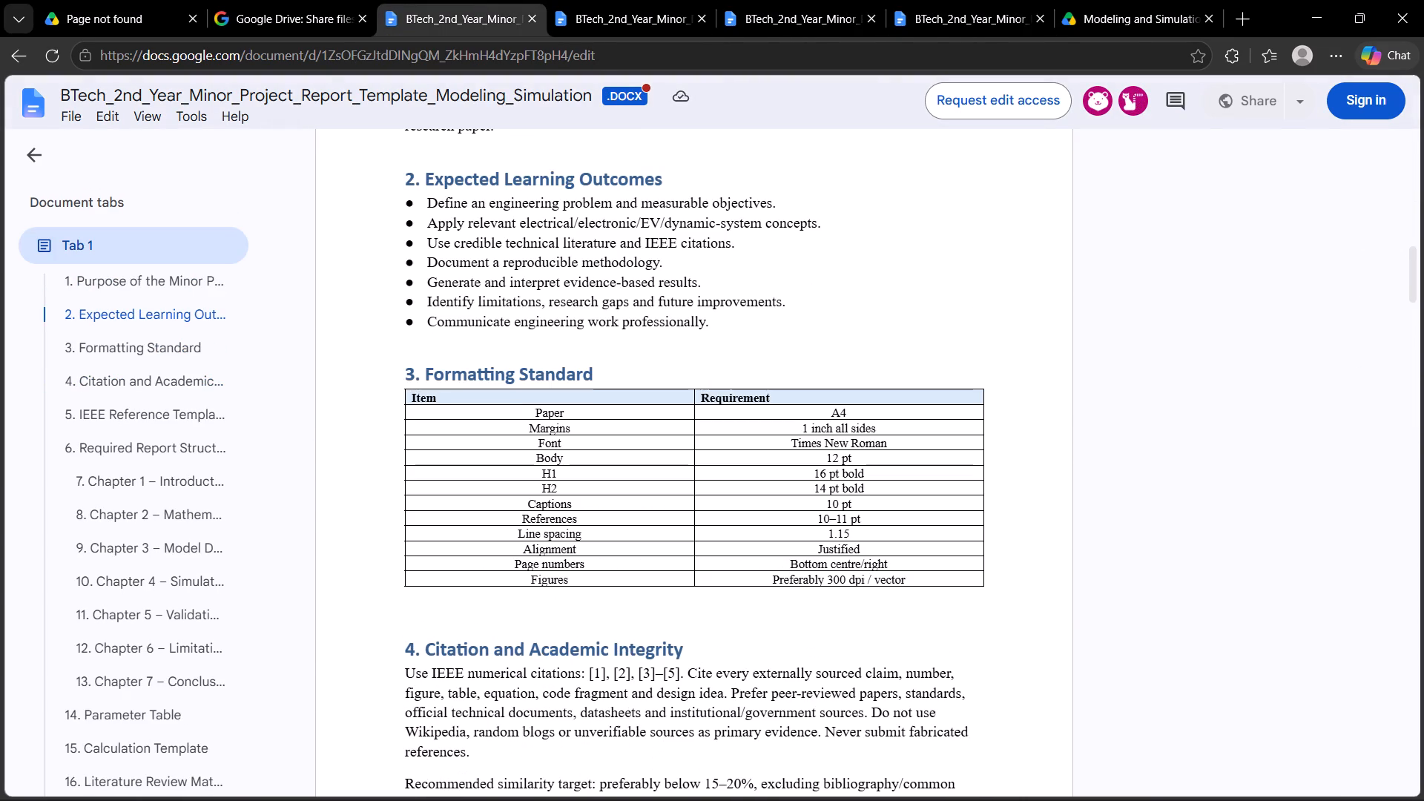
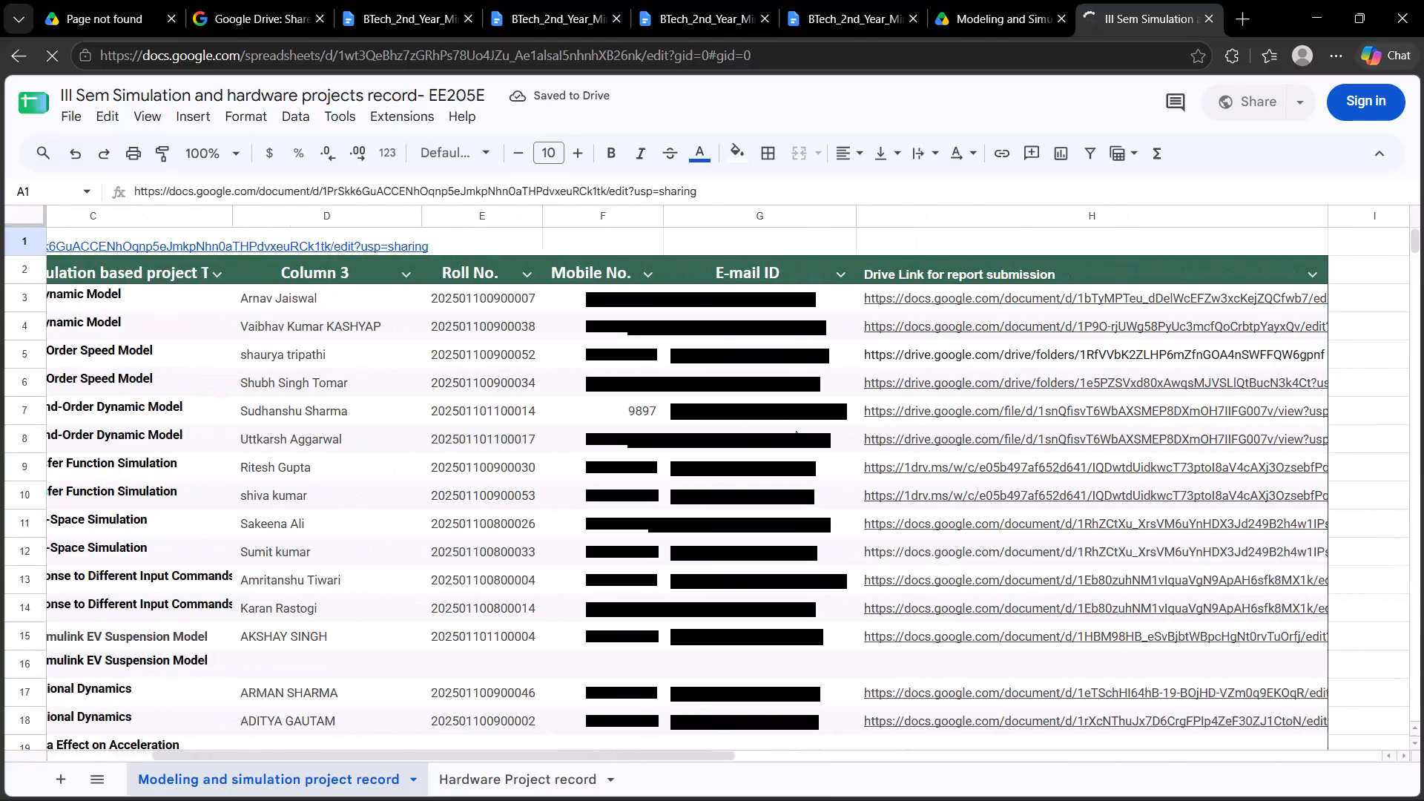
Paste the copied Drive file link into the row 4 Drive Link for BOM cell of the Hardware Project record sheet.
scroll(796, 431, "right", 1)
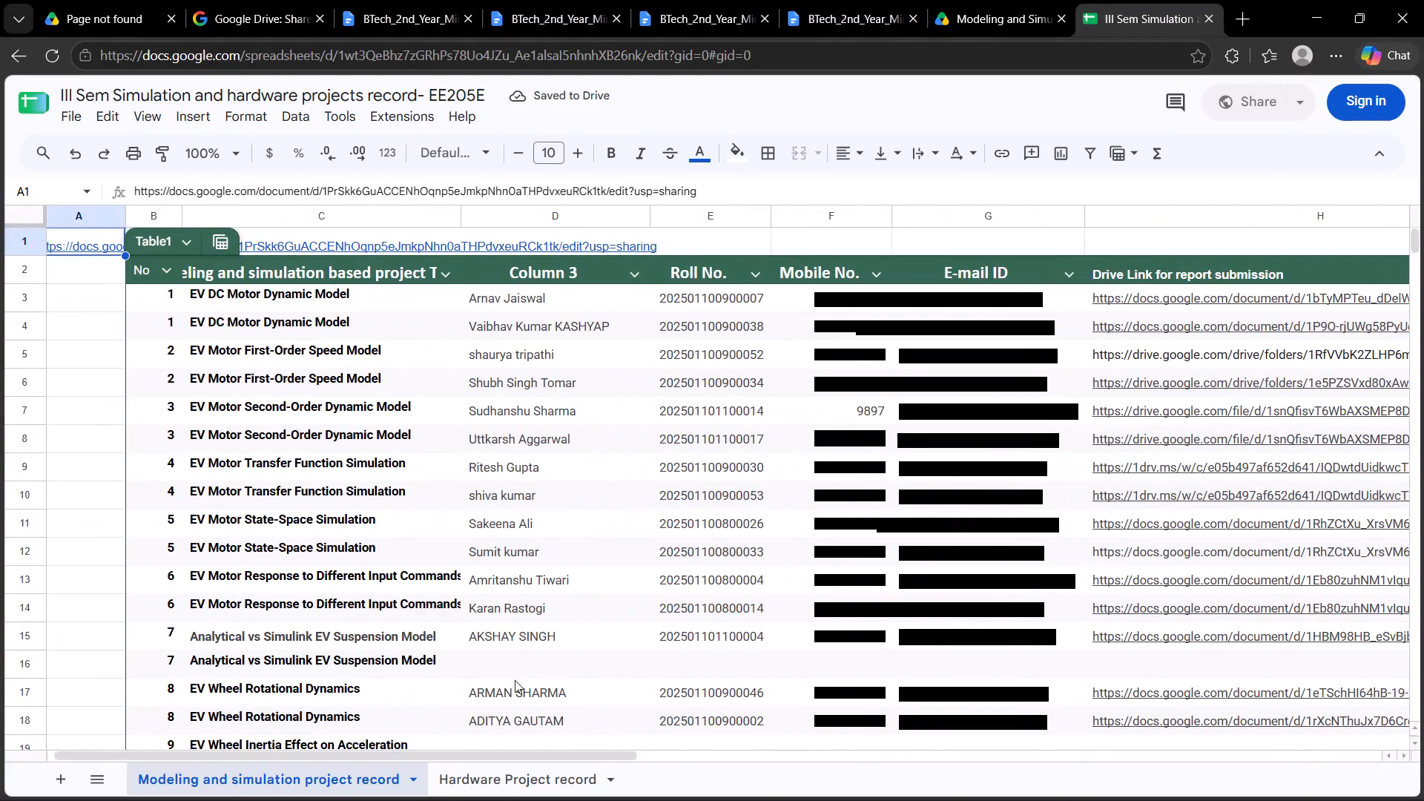
left_click(495, 783)
scroll(921, 464, "left", 3)
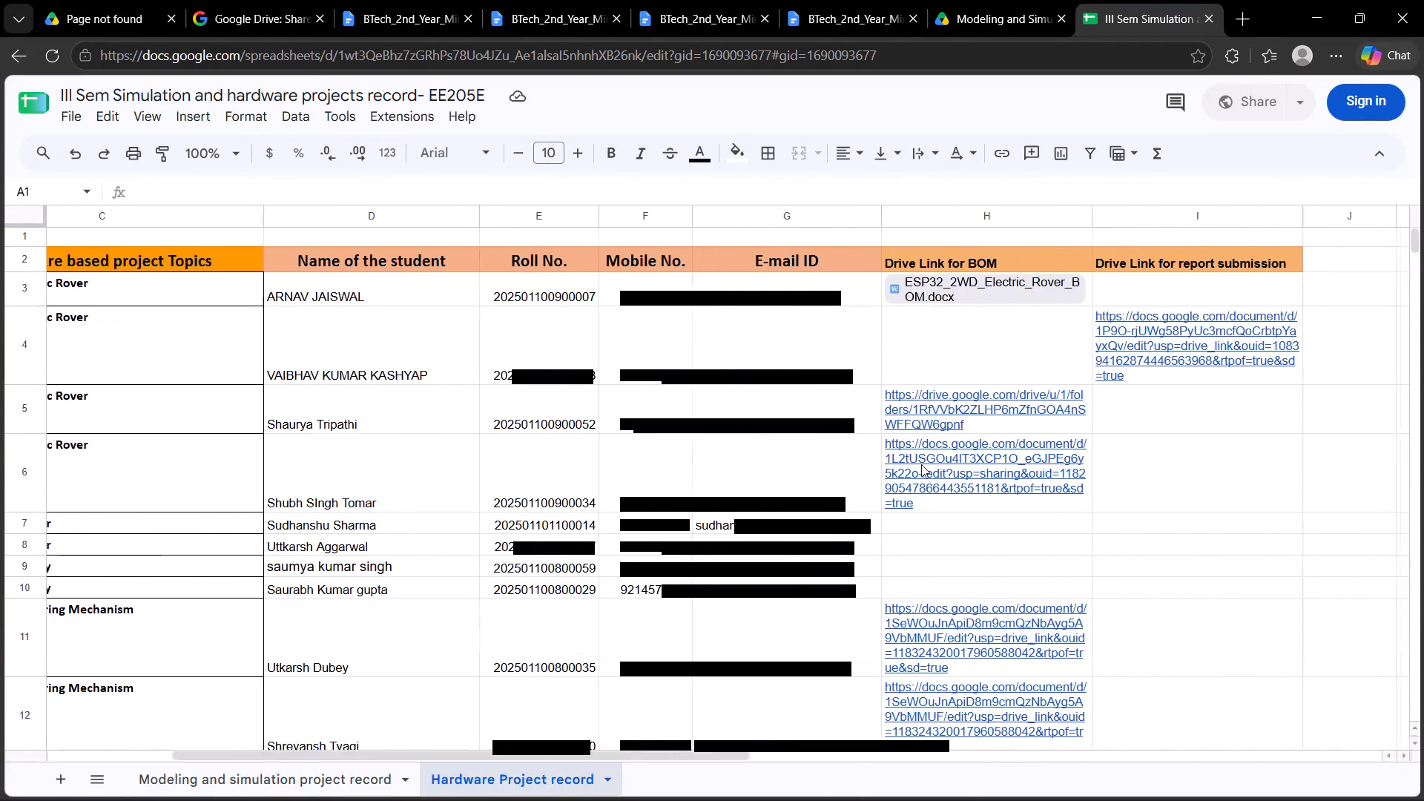
scroll(921, 464, "left", 1)
scroll(762, 329, "right", 1)
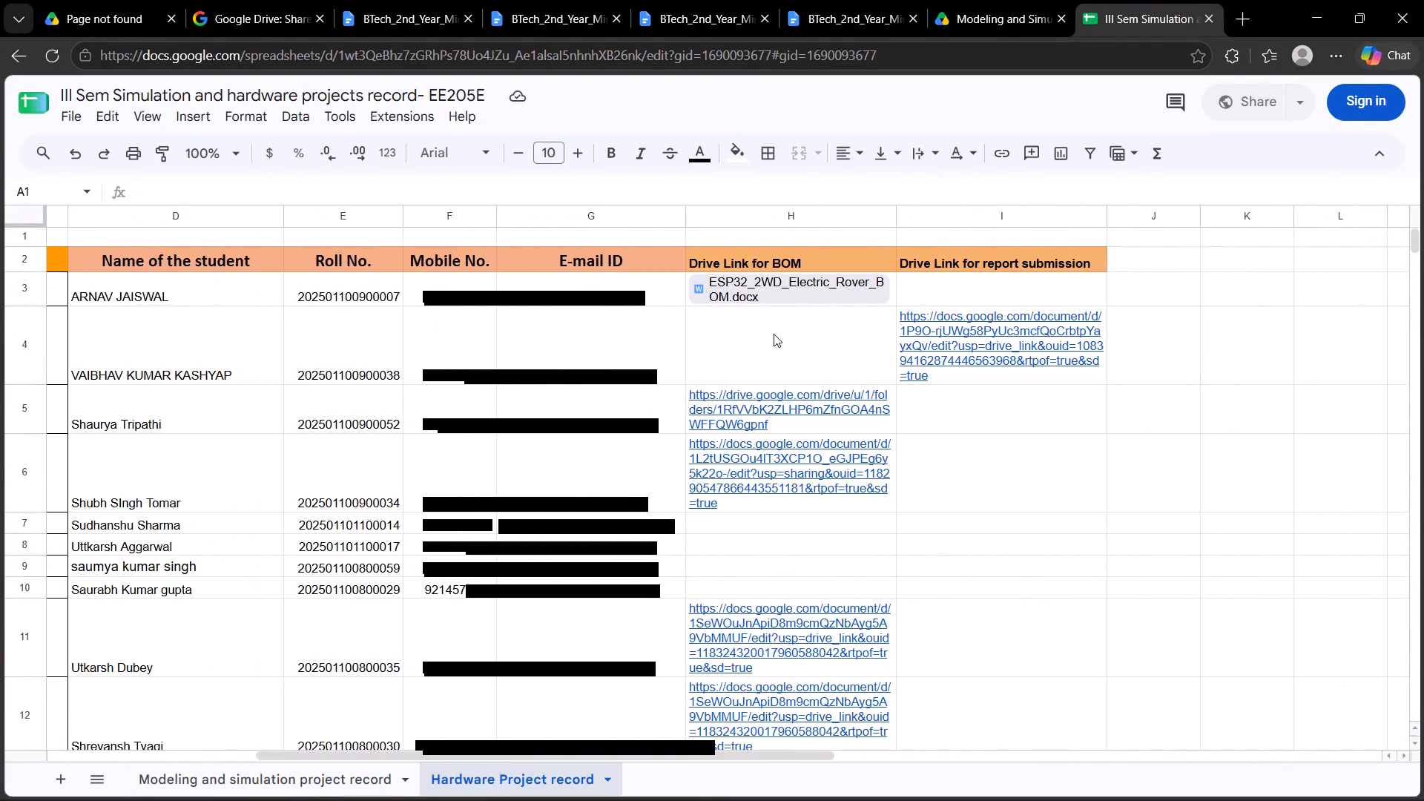
left_click(774, 334)
left_click_drag(742, 340, 758, 336)
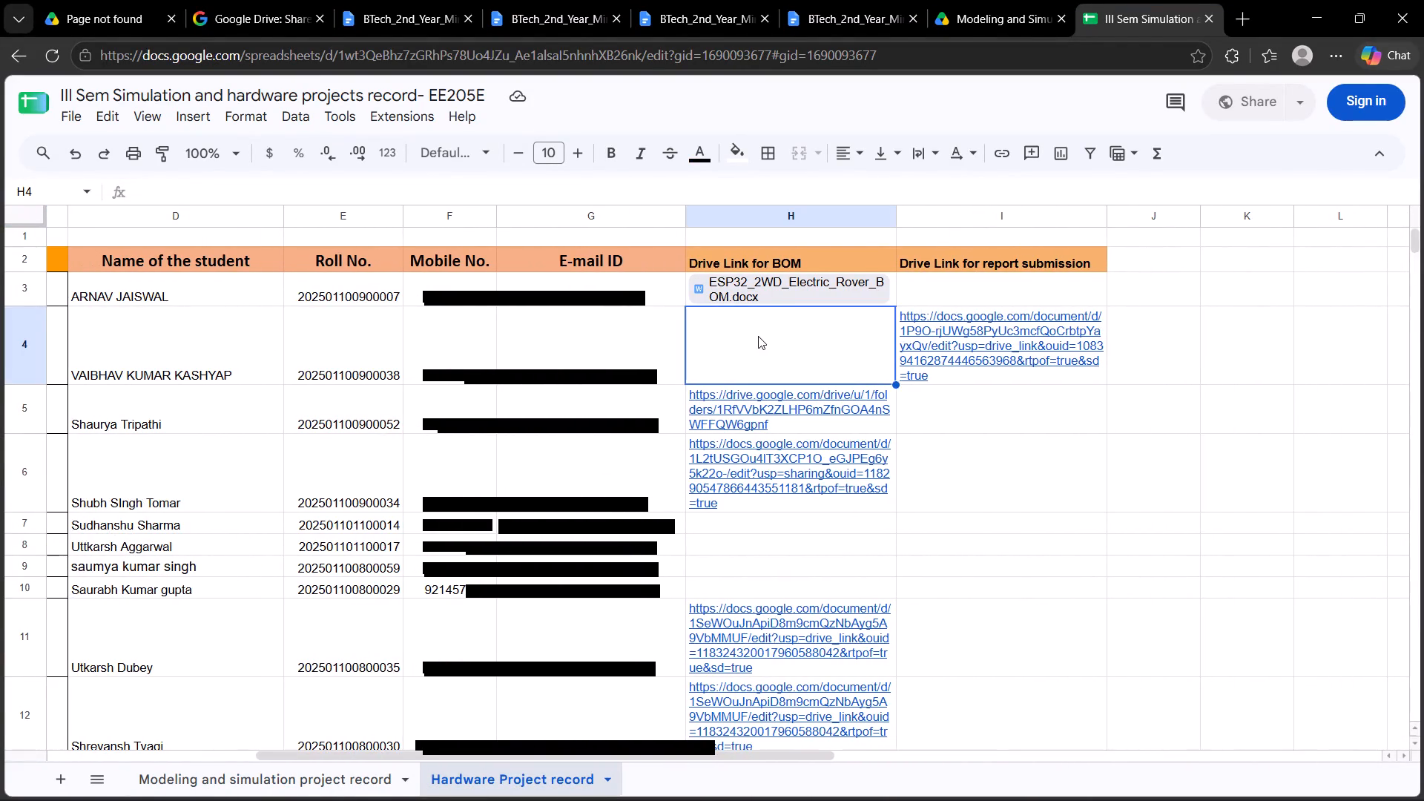
key("ctrl+v")
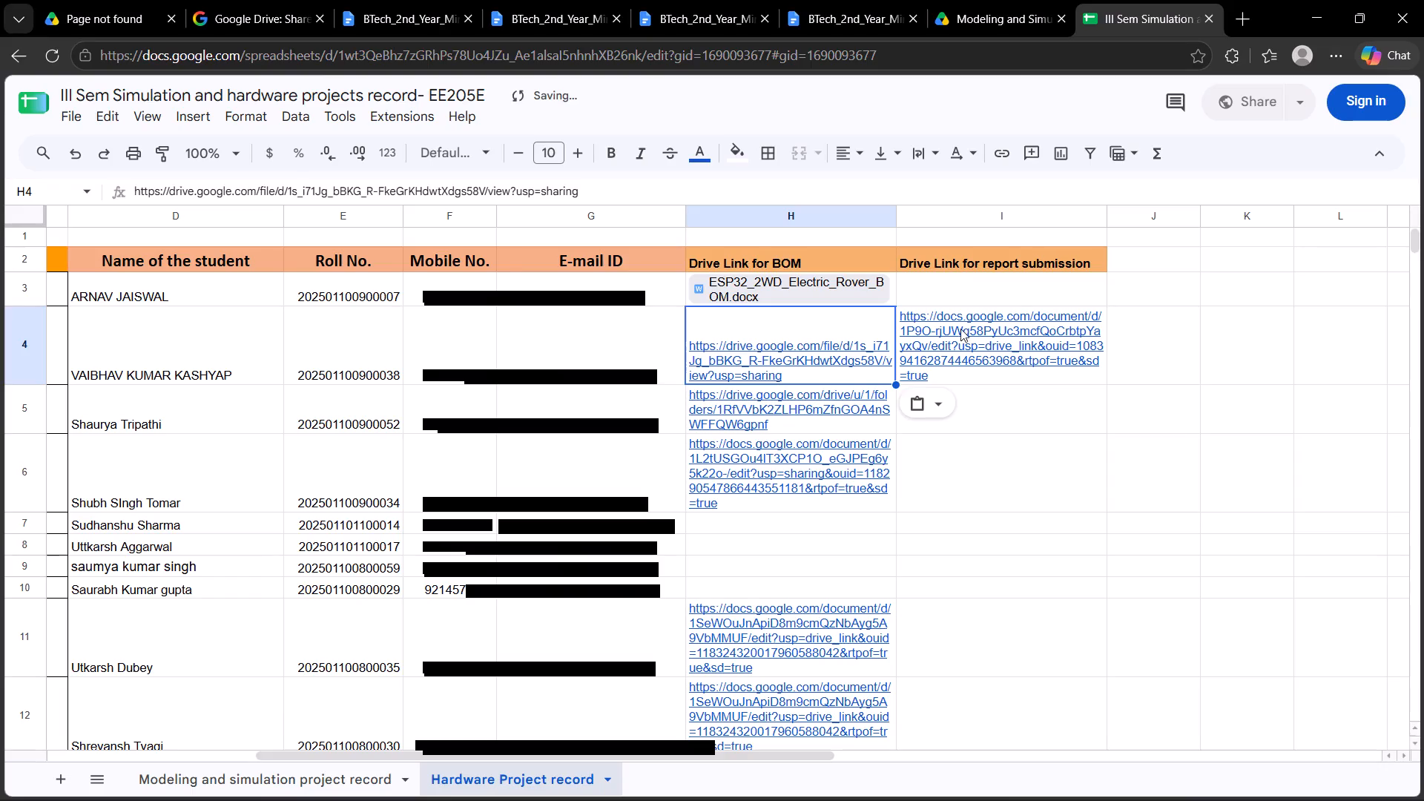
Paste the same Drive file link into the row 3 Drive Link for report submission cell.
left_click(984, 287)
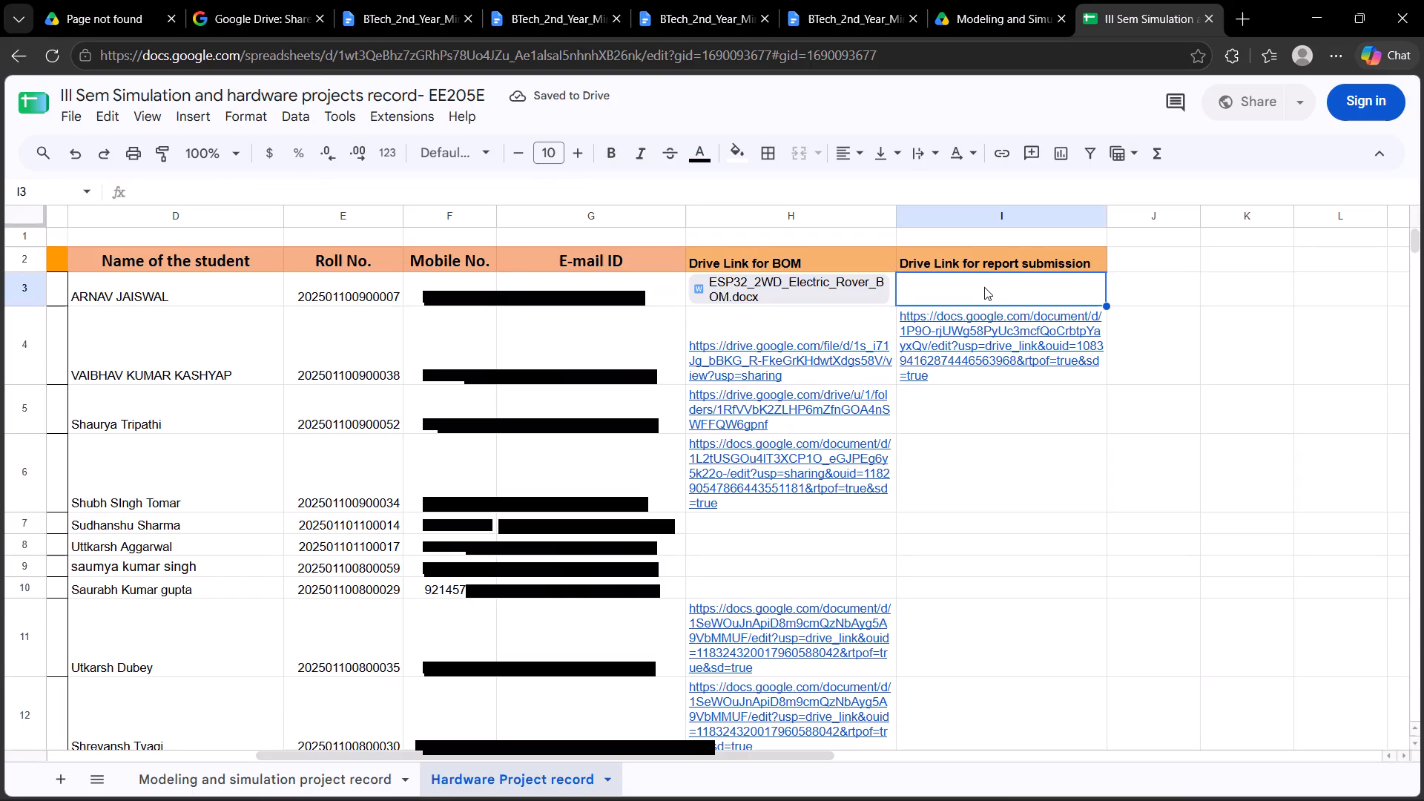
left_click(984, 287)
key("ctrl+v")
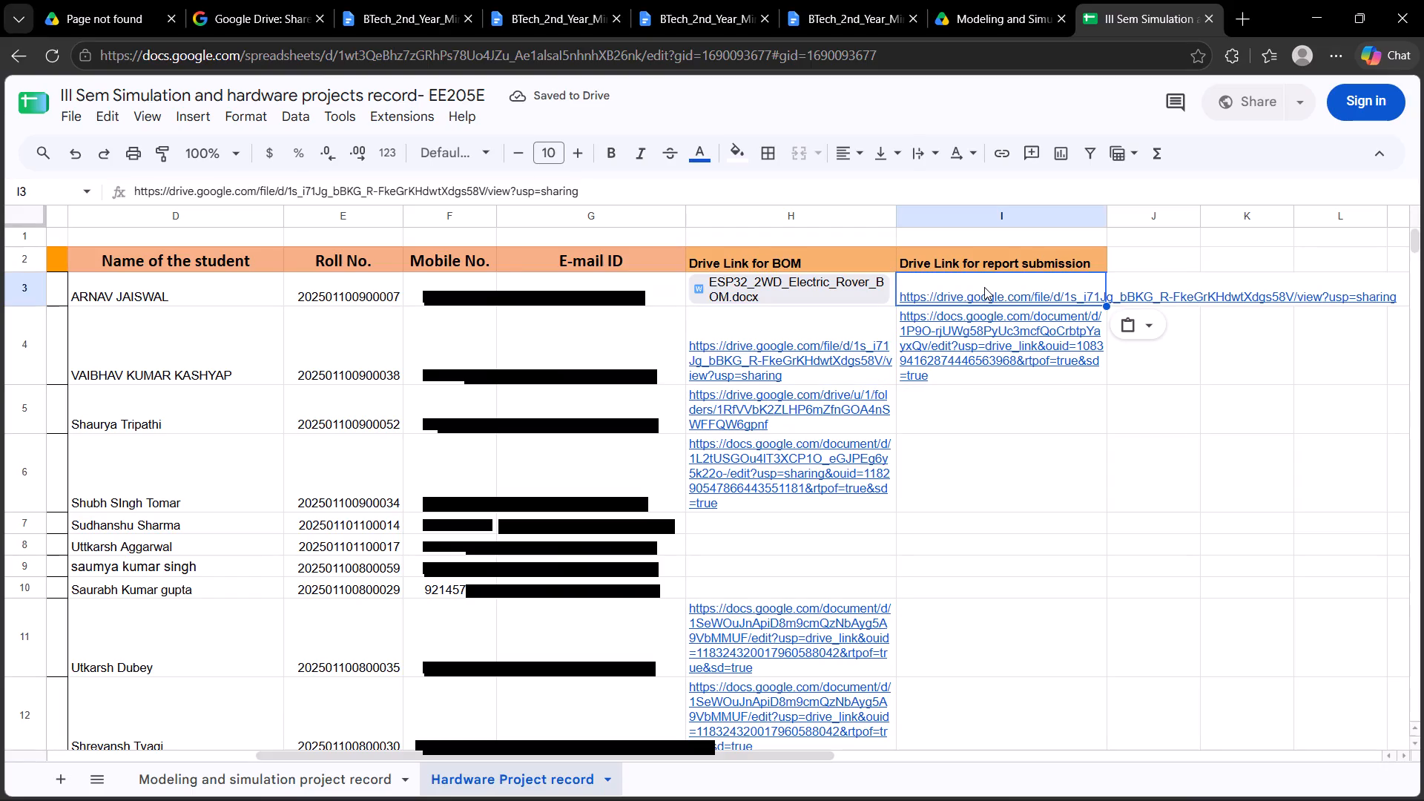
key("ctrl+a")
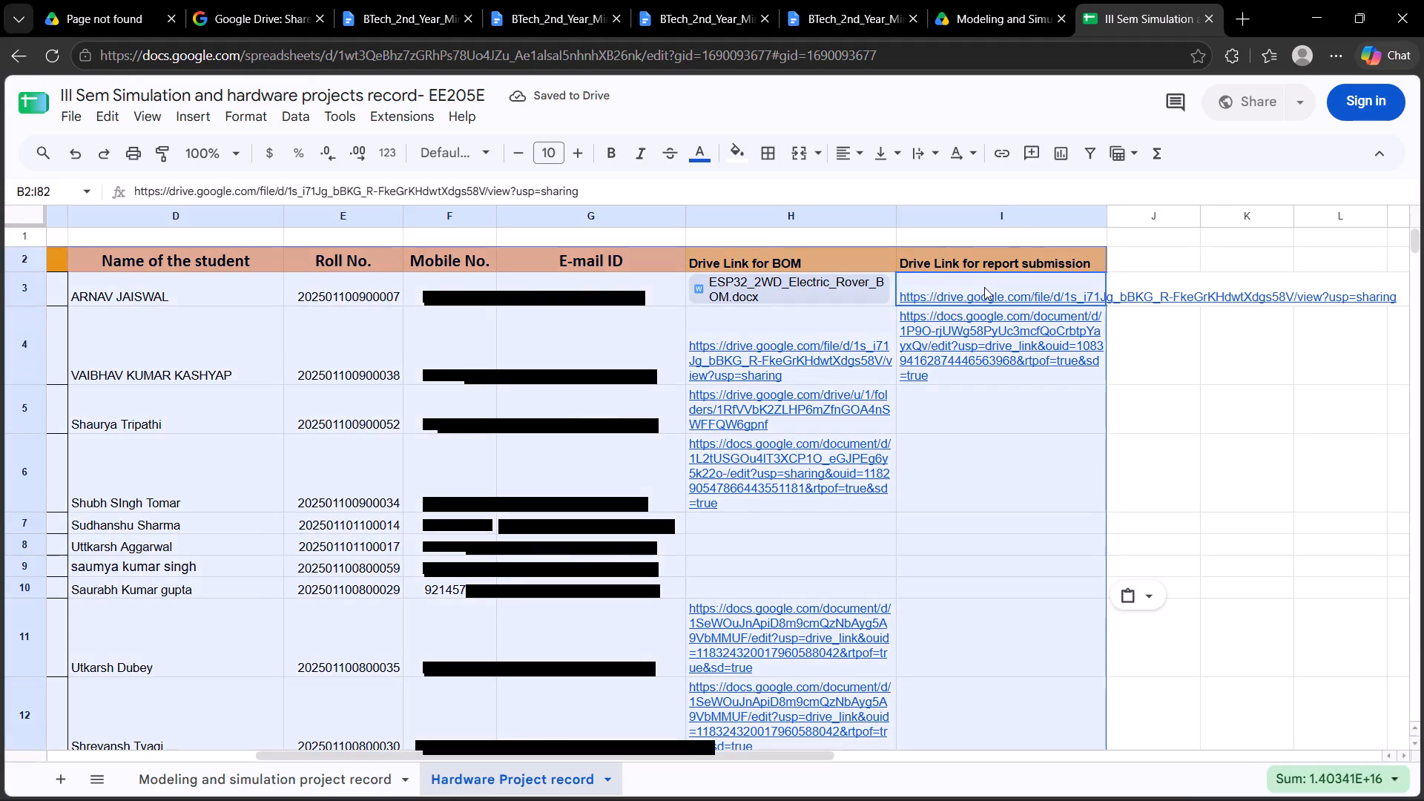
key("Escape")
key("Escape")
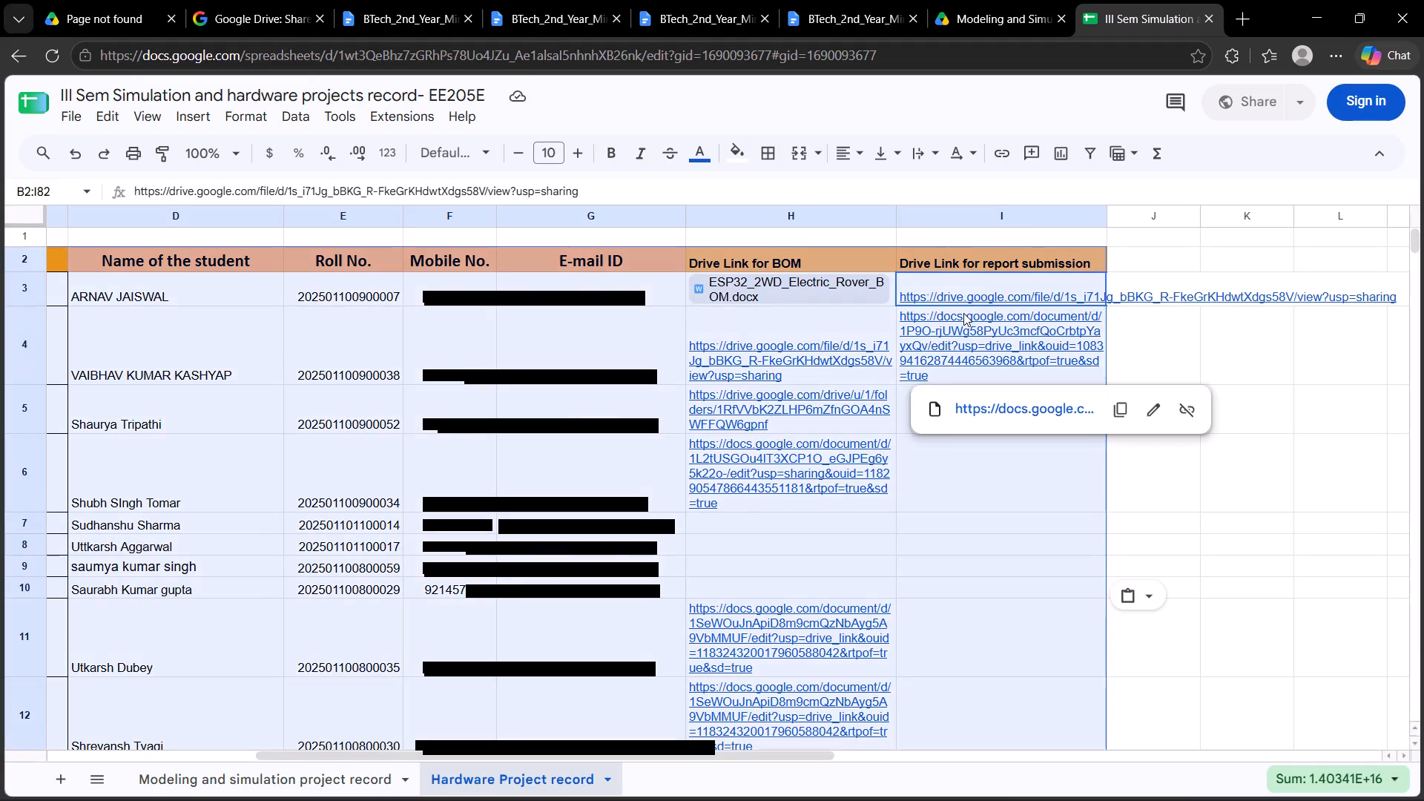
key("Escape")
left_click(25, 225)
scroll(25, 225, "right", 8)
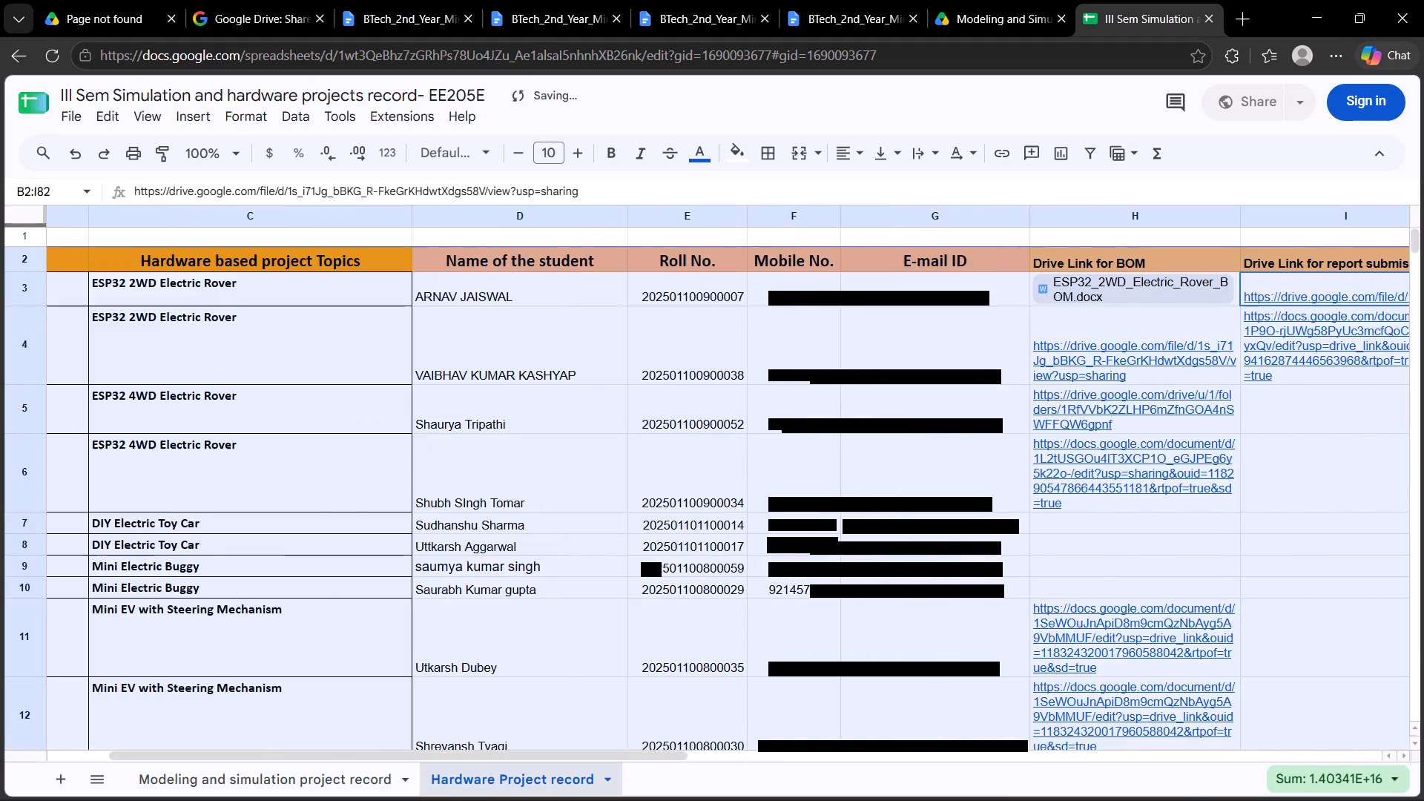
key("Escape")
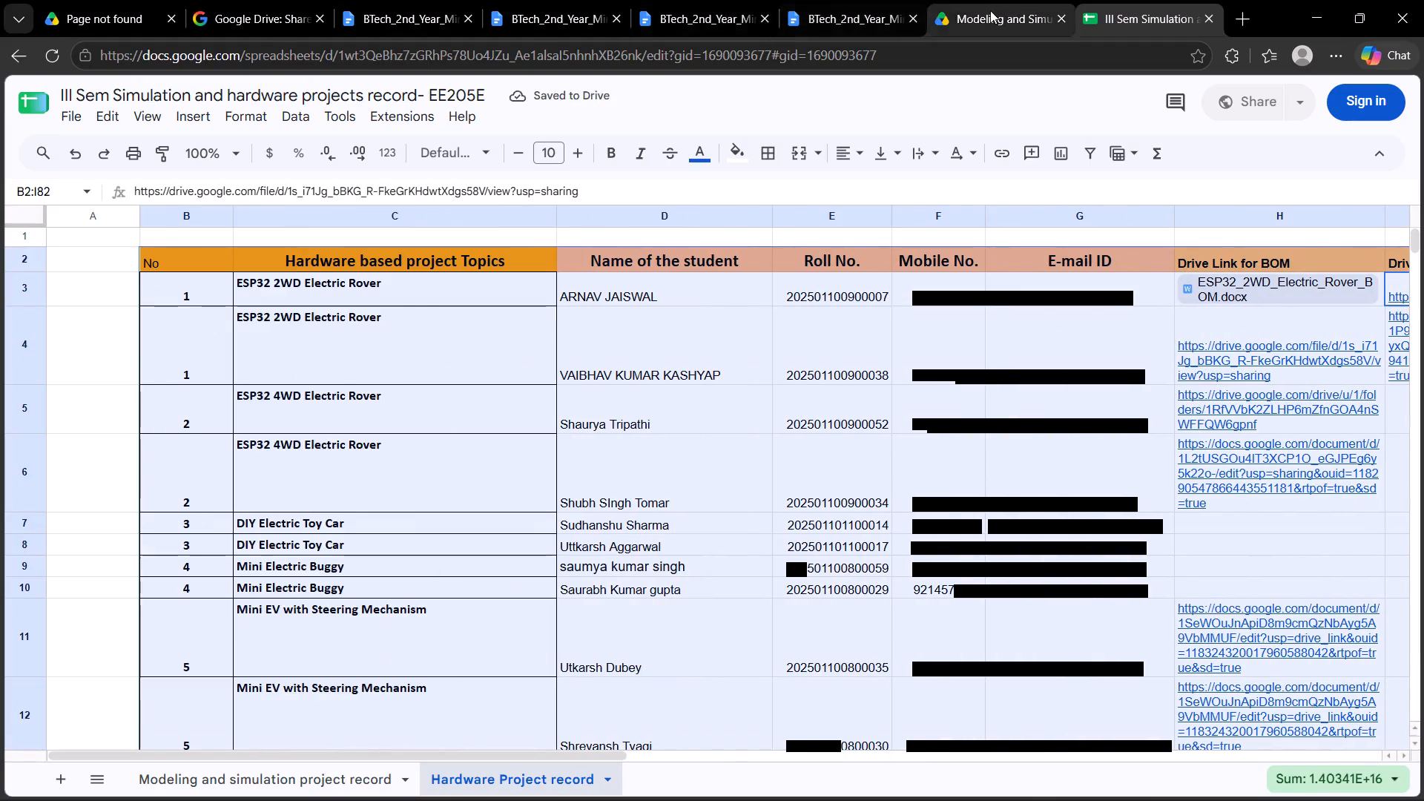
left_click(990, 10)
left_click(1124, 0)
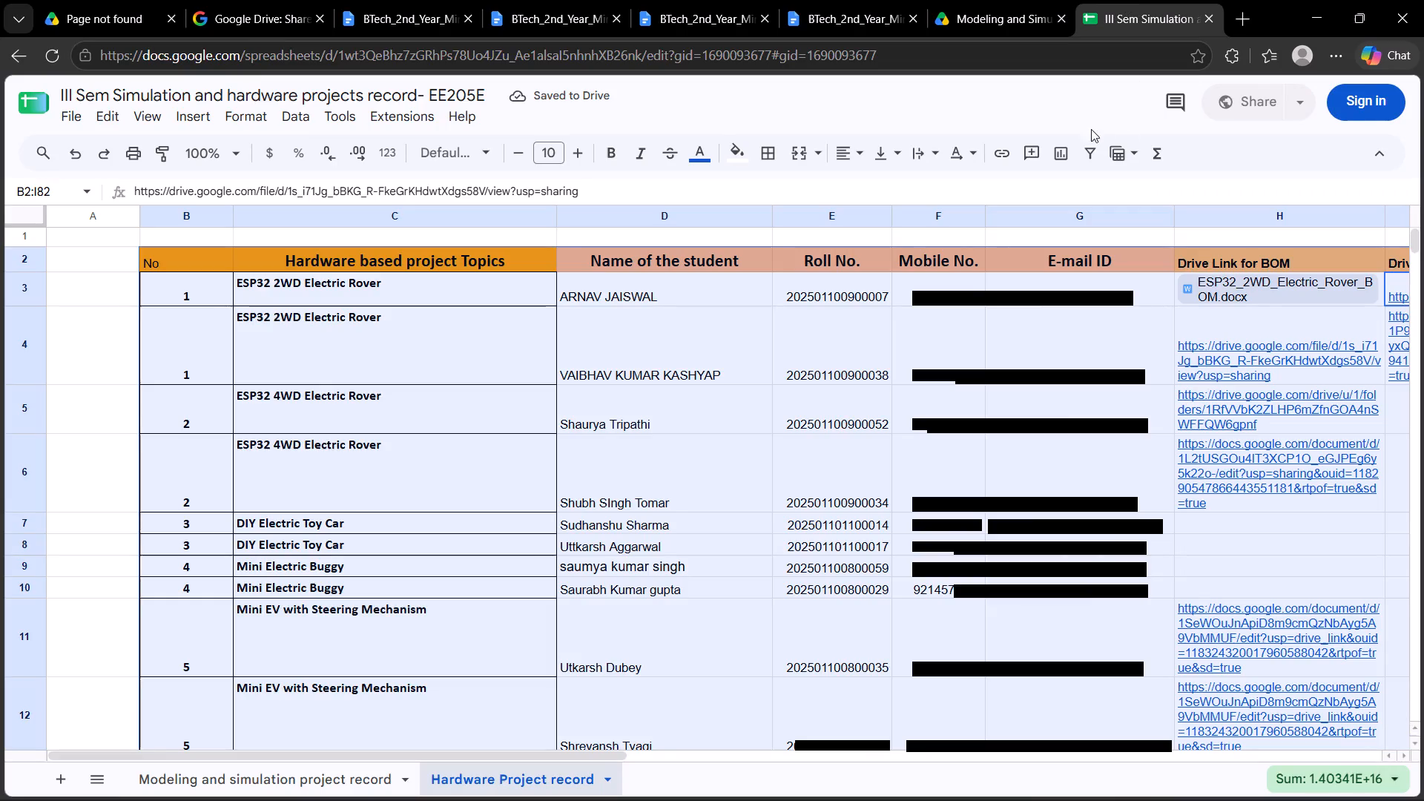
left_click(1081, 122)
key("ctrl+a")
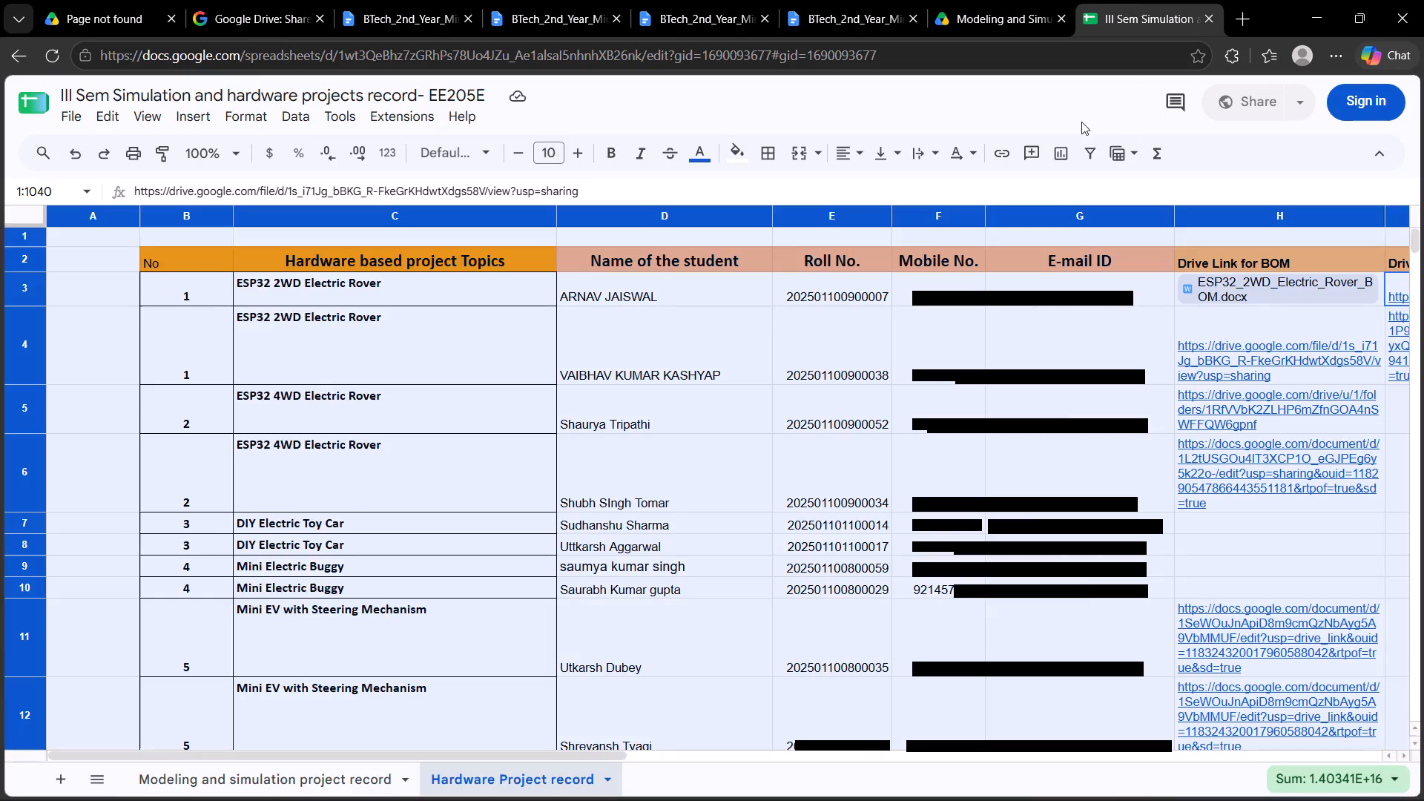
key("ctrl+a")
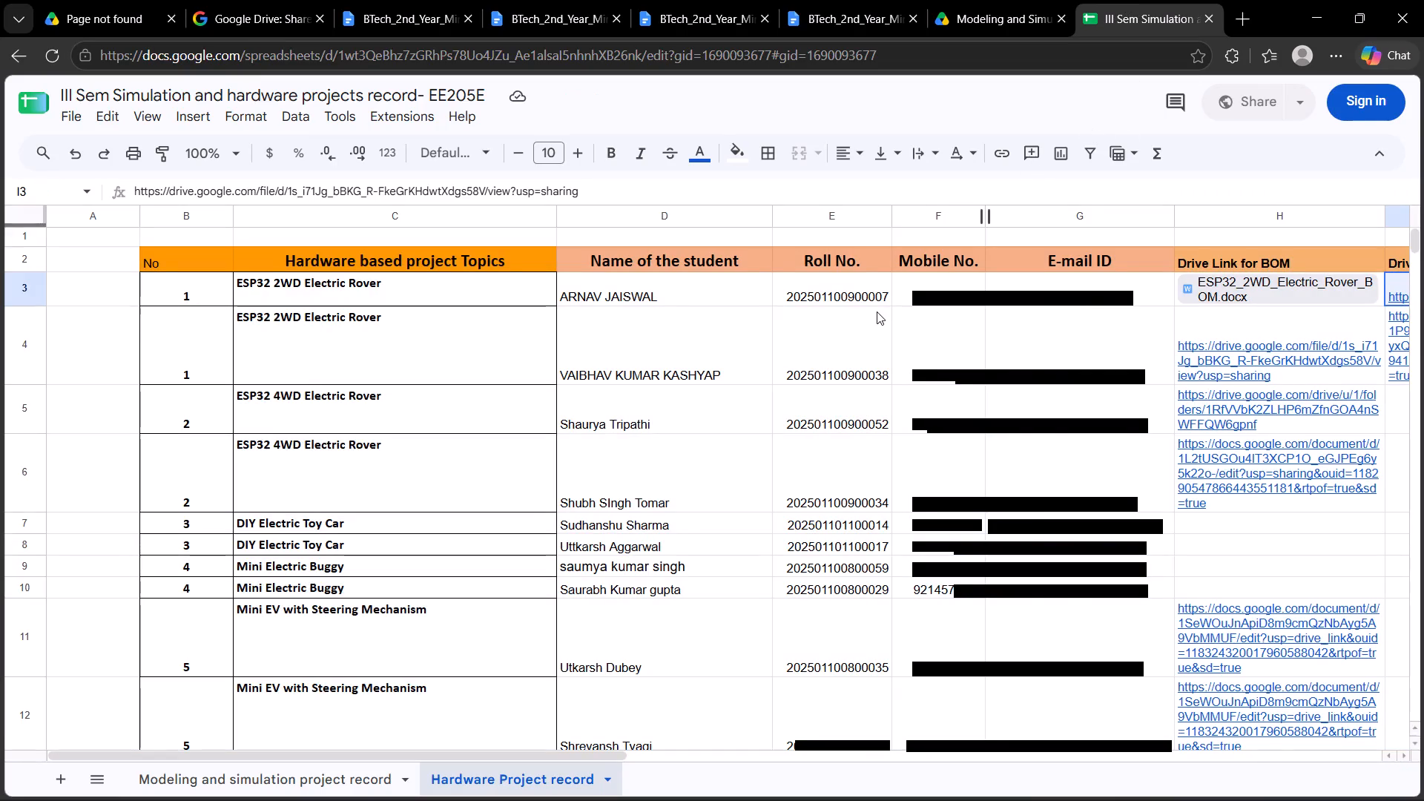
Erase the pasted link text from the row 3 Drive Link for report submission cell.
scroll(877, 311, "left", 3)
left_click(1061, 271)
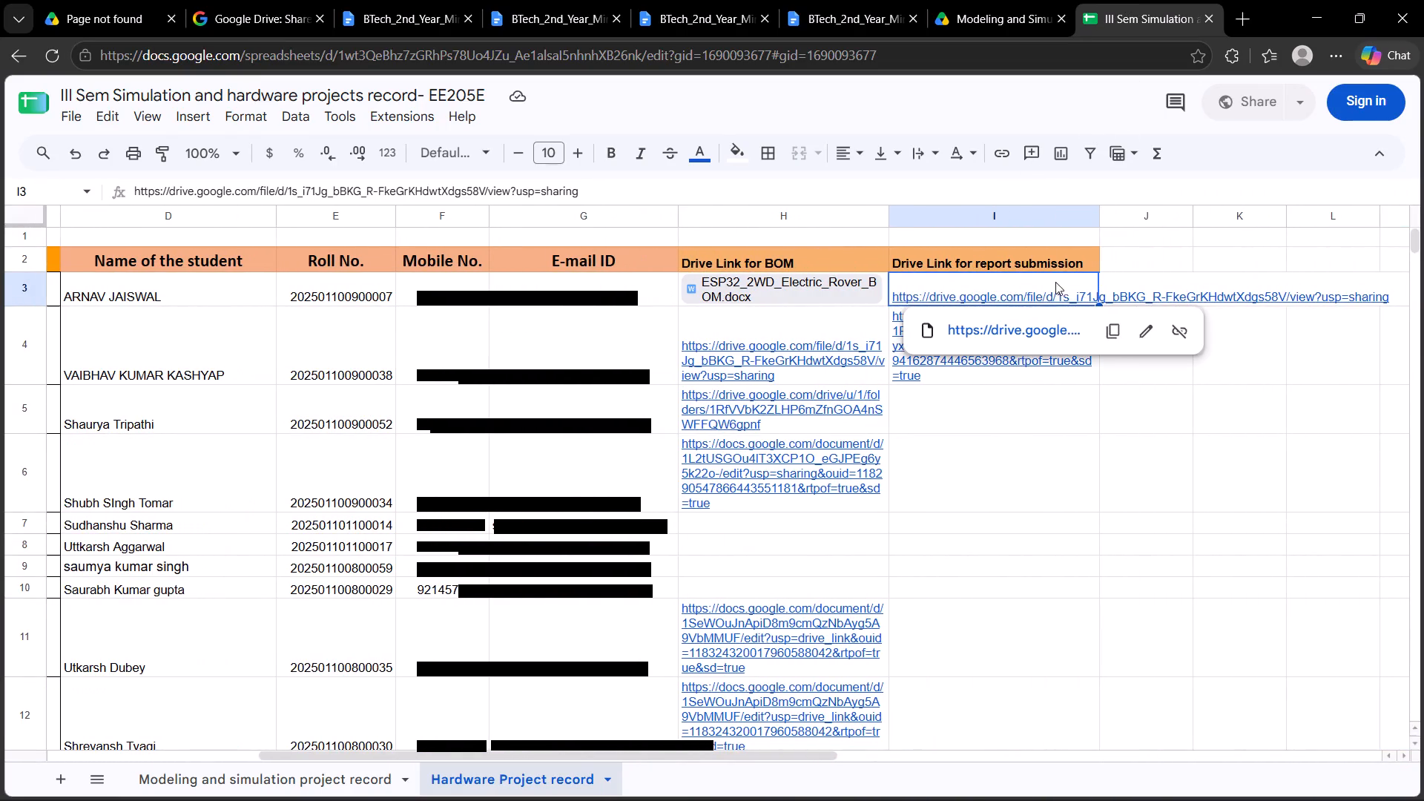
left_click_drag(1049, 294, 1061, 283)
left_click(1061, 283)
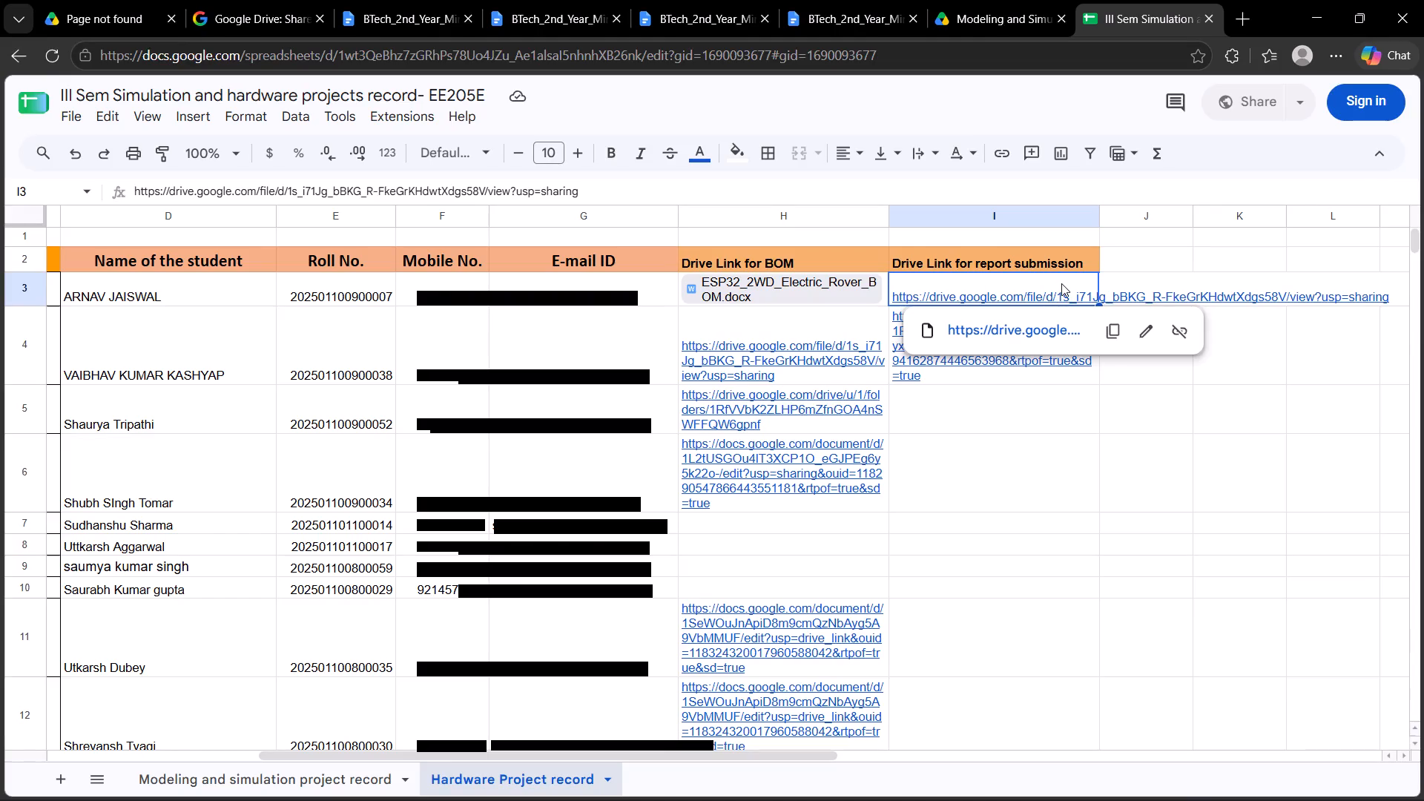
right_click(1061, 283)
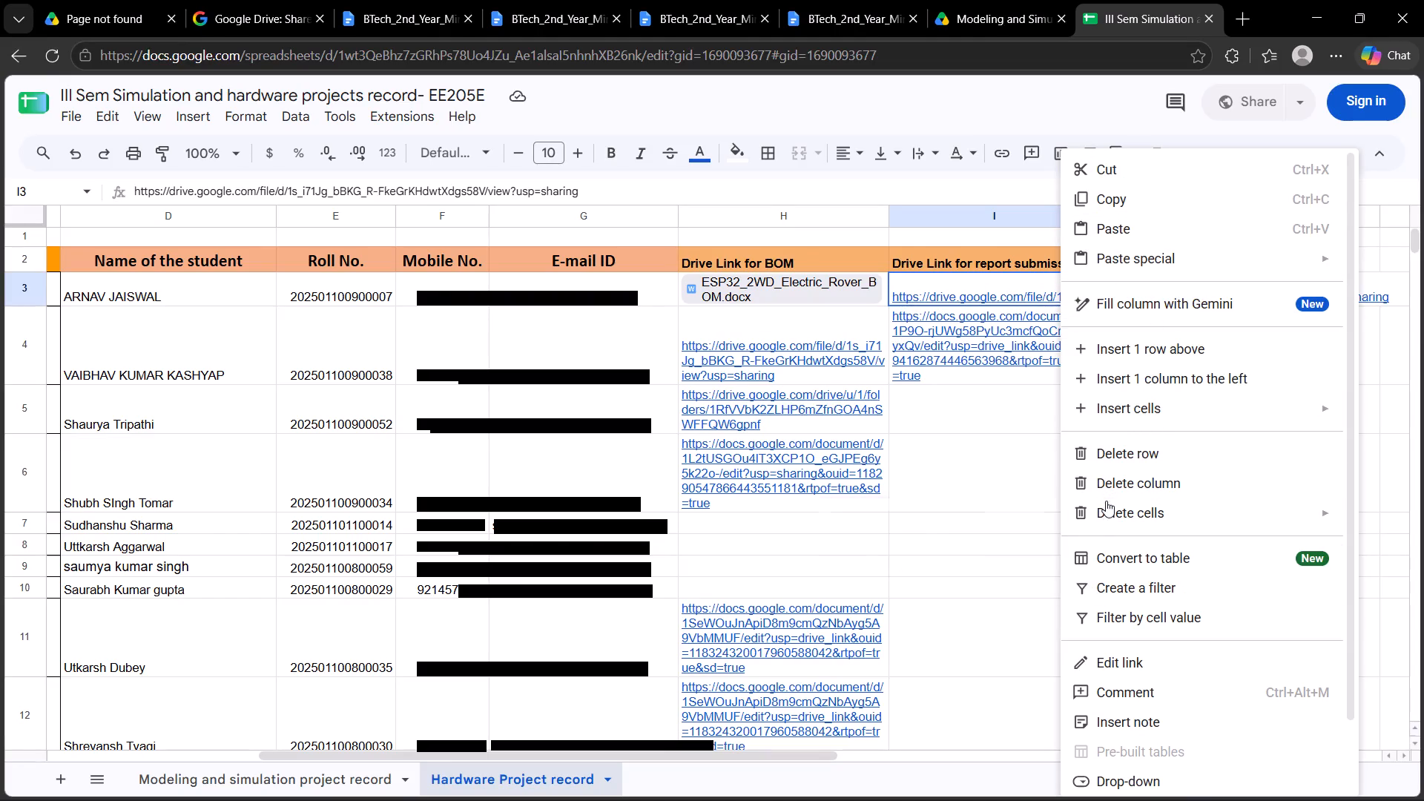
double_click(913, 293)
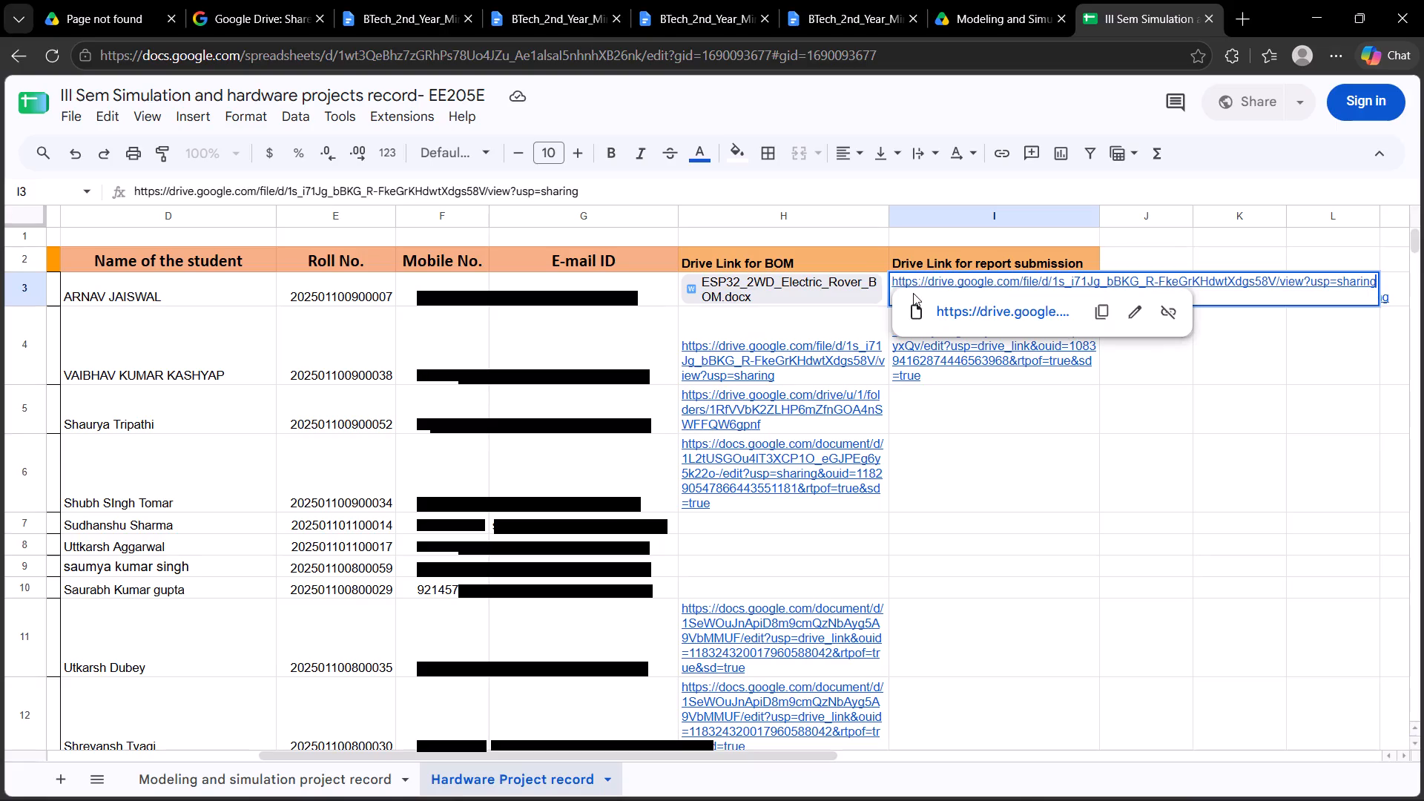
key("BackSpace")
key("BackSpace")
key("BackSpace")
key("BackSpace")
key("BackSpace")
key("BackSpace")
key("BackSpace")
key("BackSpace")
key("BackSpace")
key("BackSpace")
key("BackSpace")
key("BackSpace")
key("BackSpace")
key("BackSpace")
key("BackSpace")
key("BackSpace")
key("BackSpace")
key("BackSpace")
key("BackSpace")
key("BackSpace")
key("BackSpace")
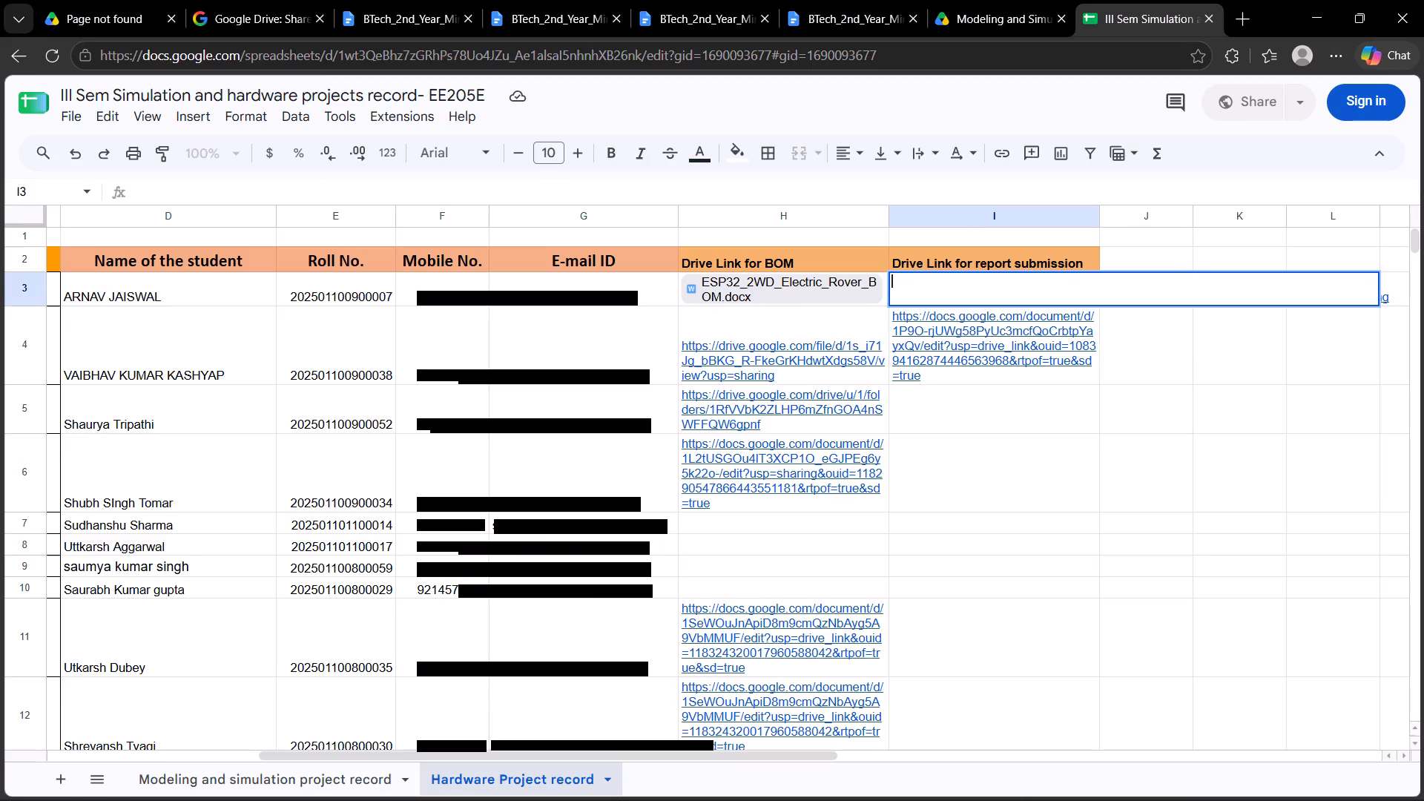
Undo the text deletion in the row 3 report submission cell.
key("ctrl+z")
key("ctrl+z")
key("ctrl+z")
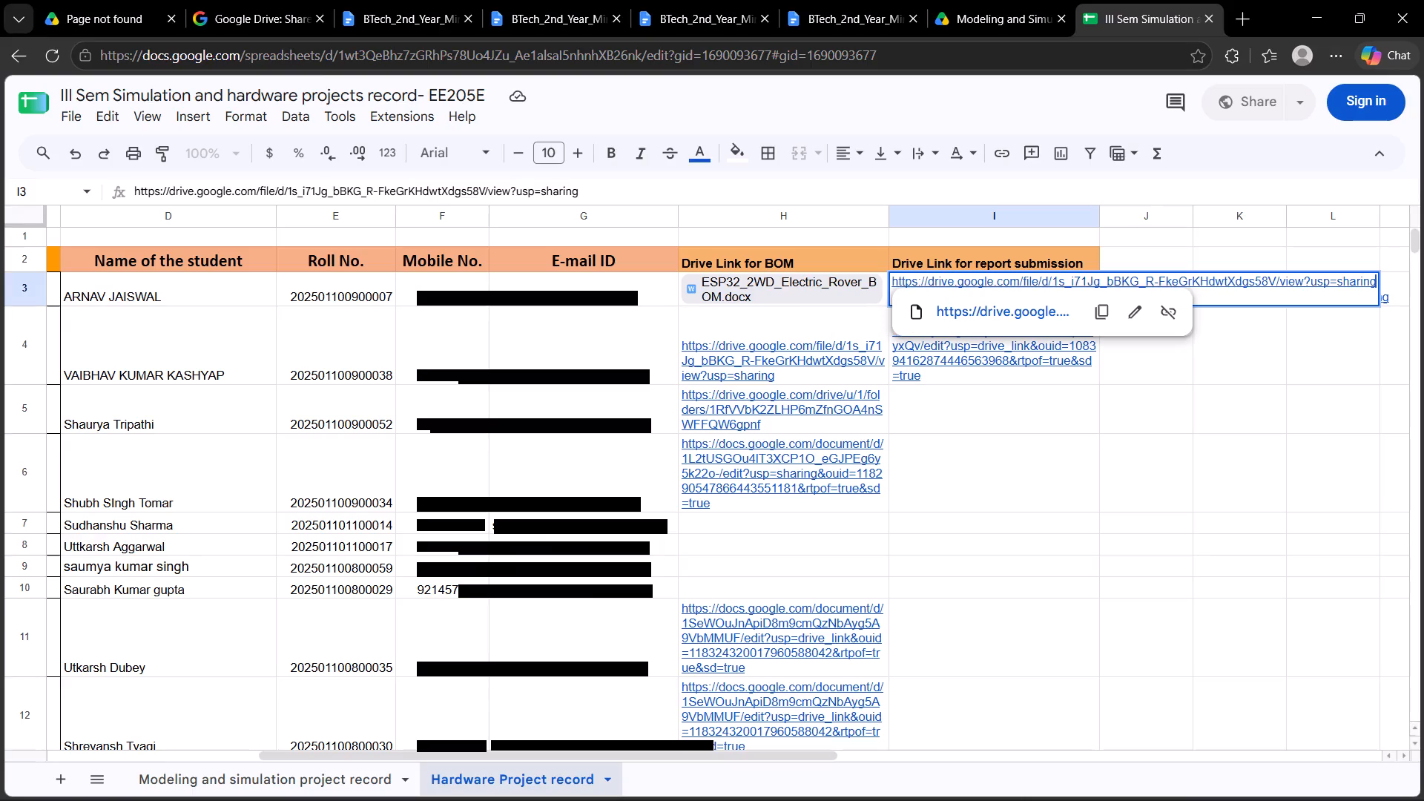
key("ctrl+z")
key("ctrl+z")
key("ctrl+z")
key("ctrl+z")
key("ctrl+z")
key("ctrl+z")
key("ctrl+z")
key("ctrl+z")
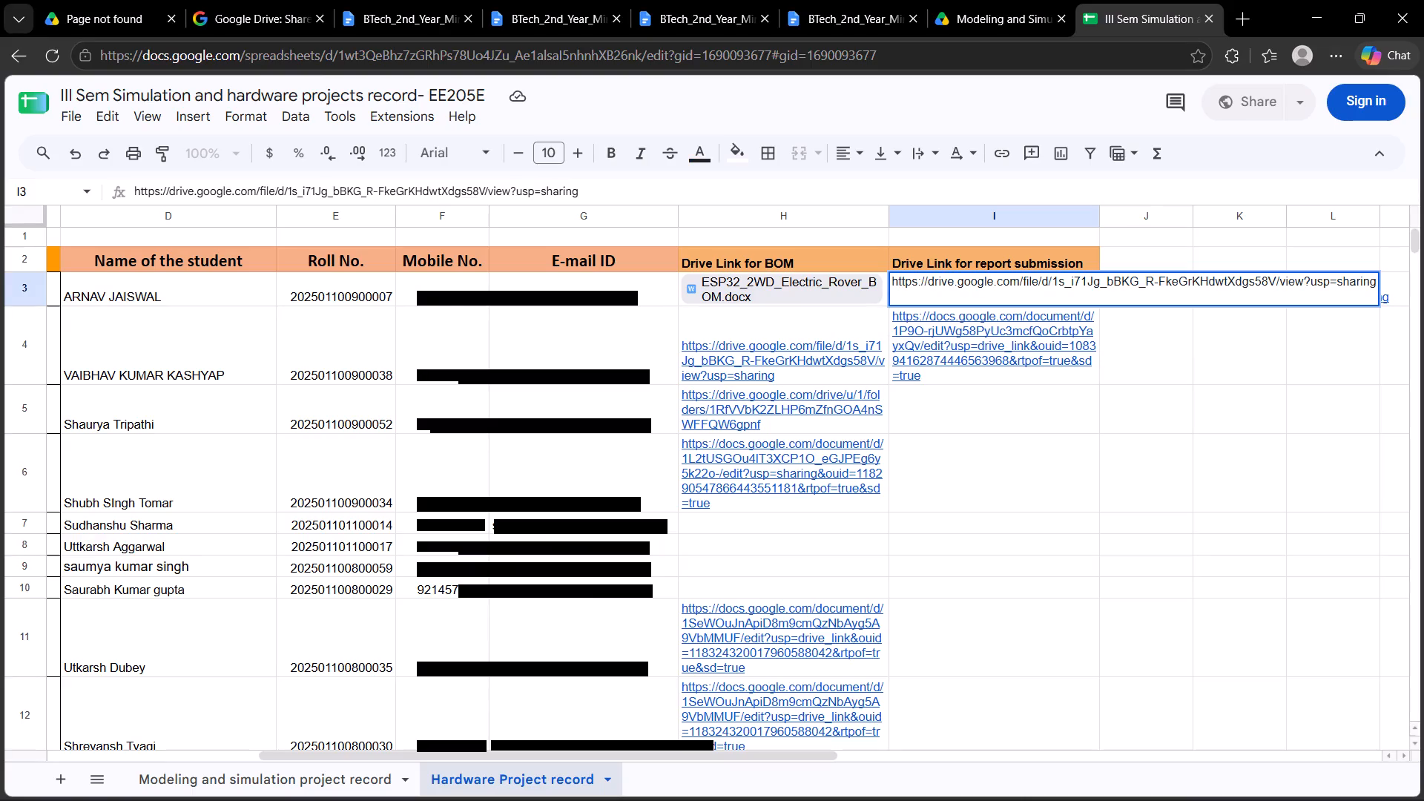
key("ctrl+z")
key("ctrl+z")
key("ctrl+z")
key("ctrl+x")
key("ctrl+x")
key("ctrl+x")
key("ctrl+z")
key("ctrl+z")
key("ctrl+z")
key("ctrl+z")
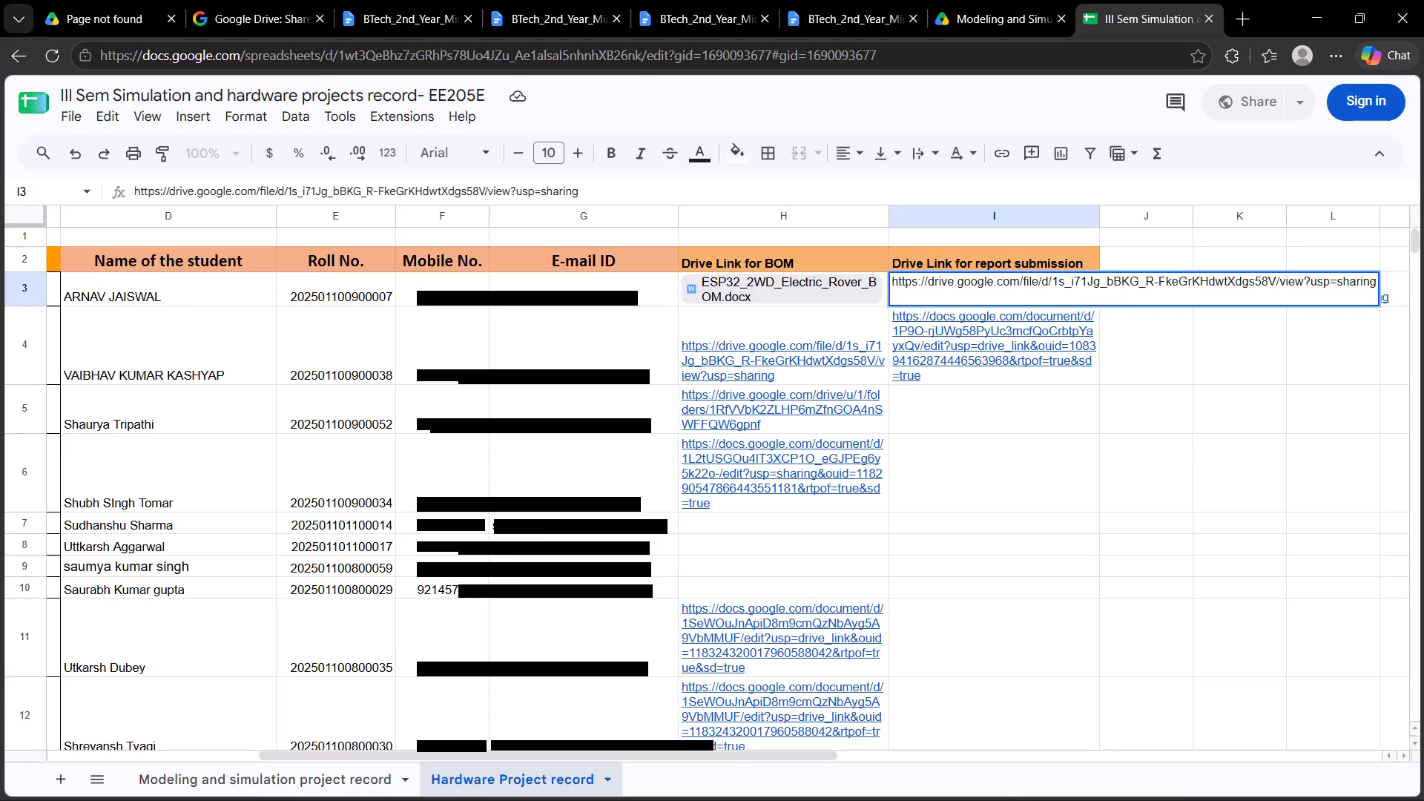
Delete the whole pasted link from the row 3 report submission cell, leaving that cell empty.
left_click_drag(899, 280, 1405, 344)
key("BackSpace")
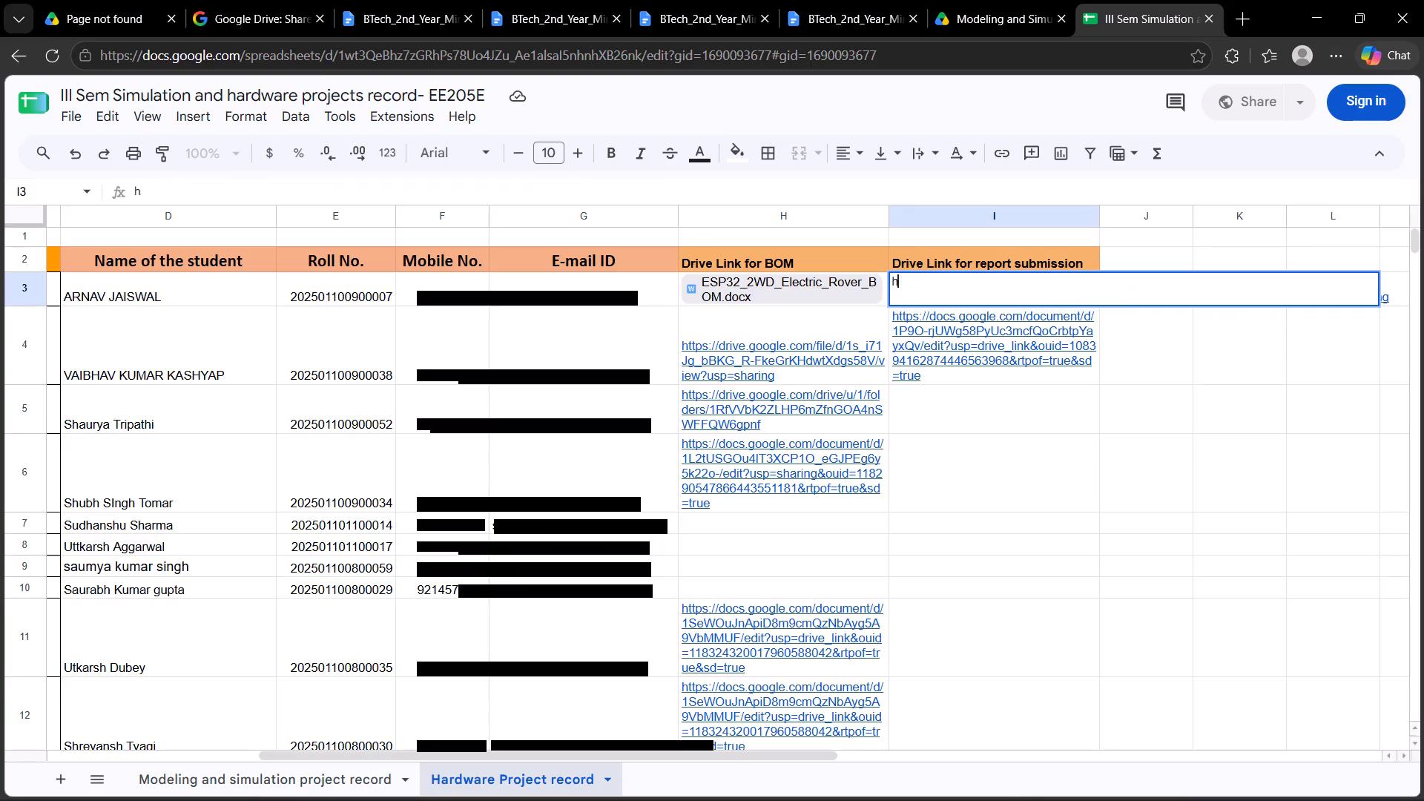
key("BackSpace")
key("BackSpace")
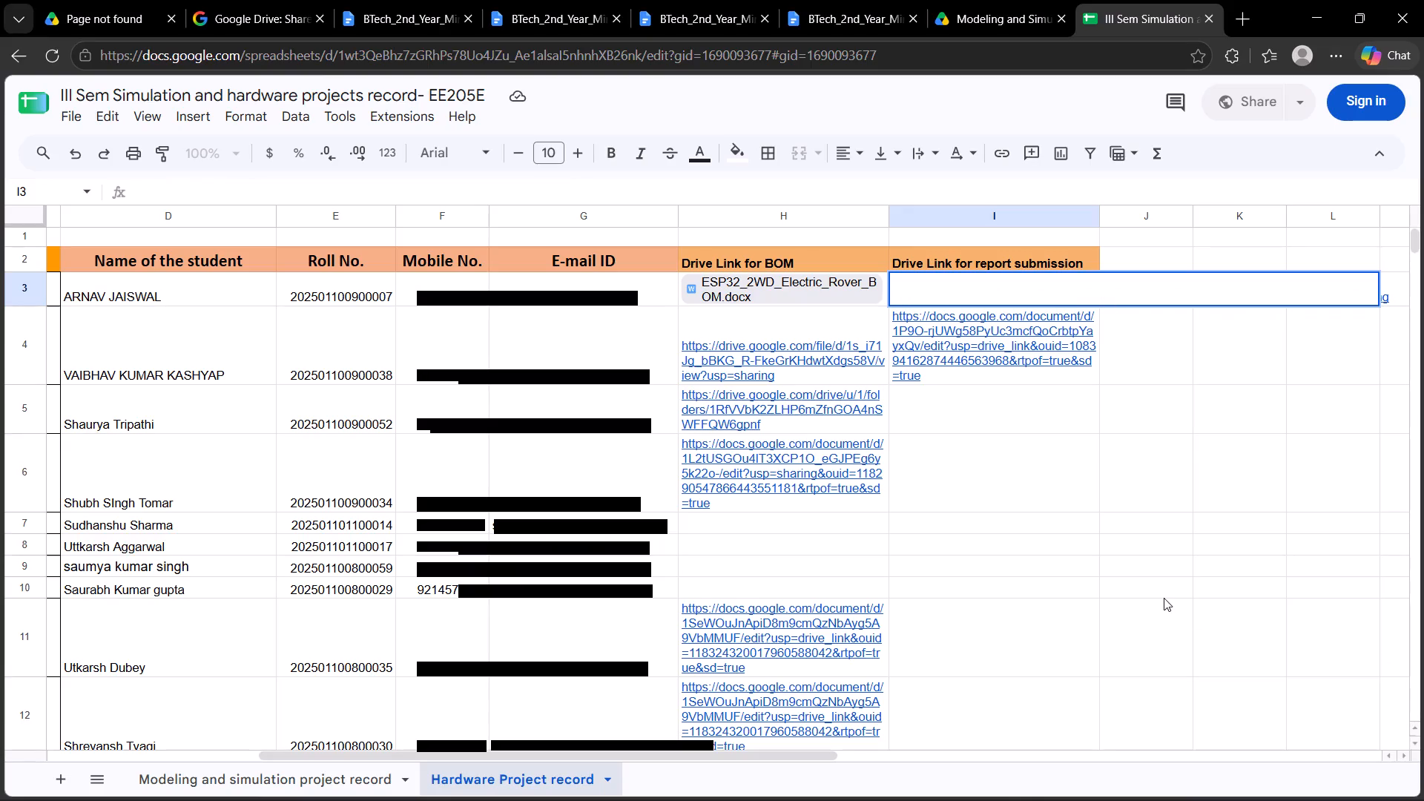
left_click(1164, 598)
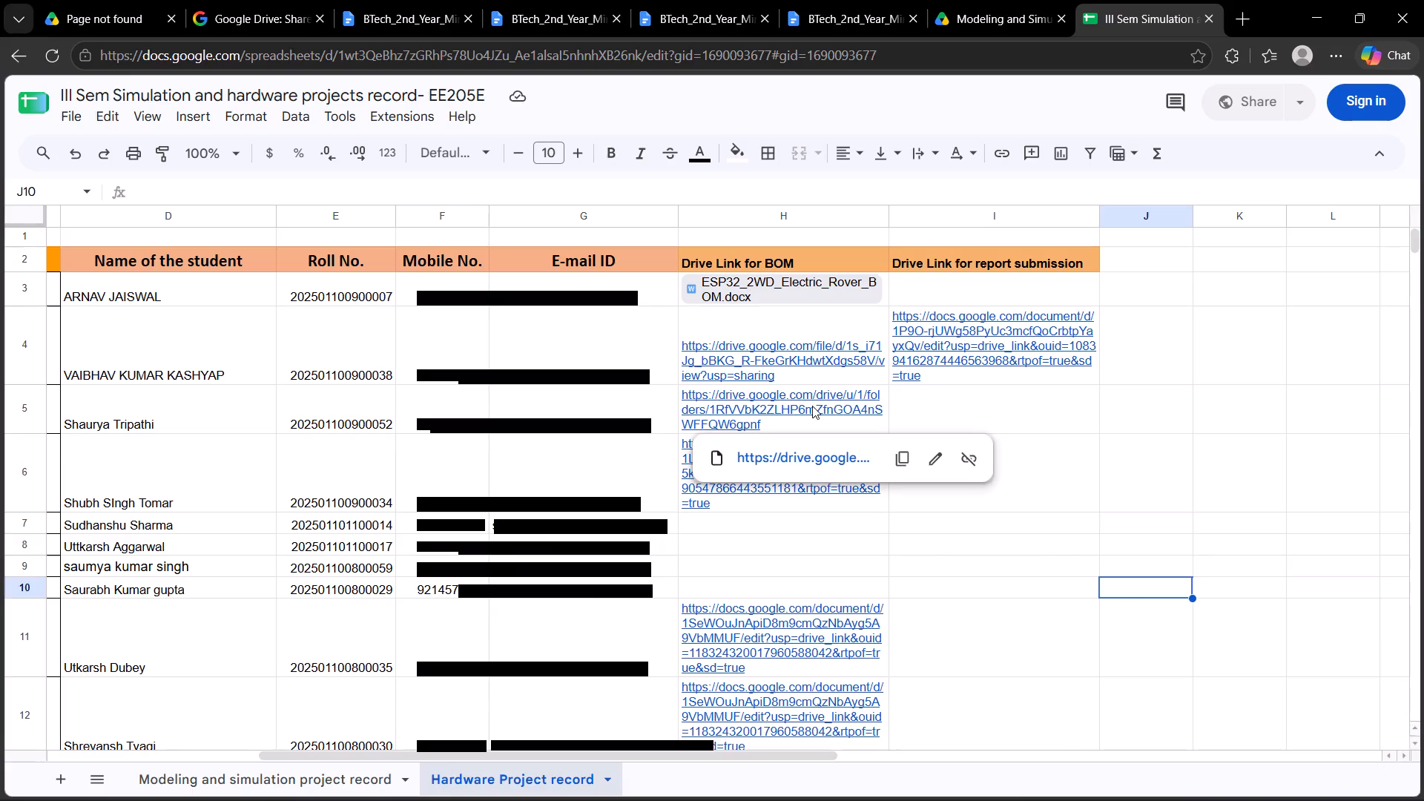
Examine the row 3 Drive Link for BOM entry, comparing it with the row 4 link and showing its document link preview.
left_click(797, 283)
double_click(797, 283)
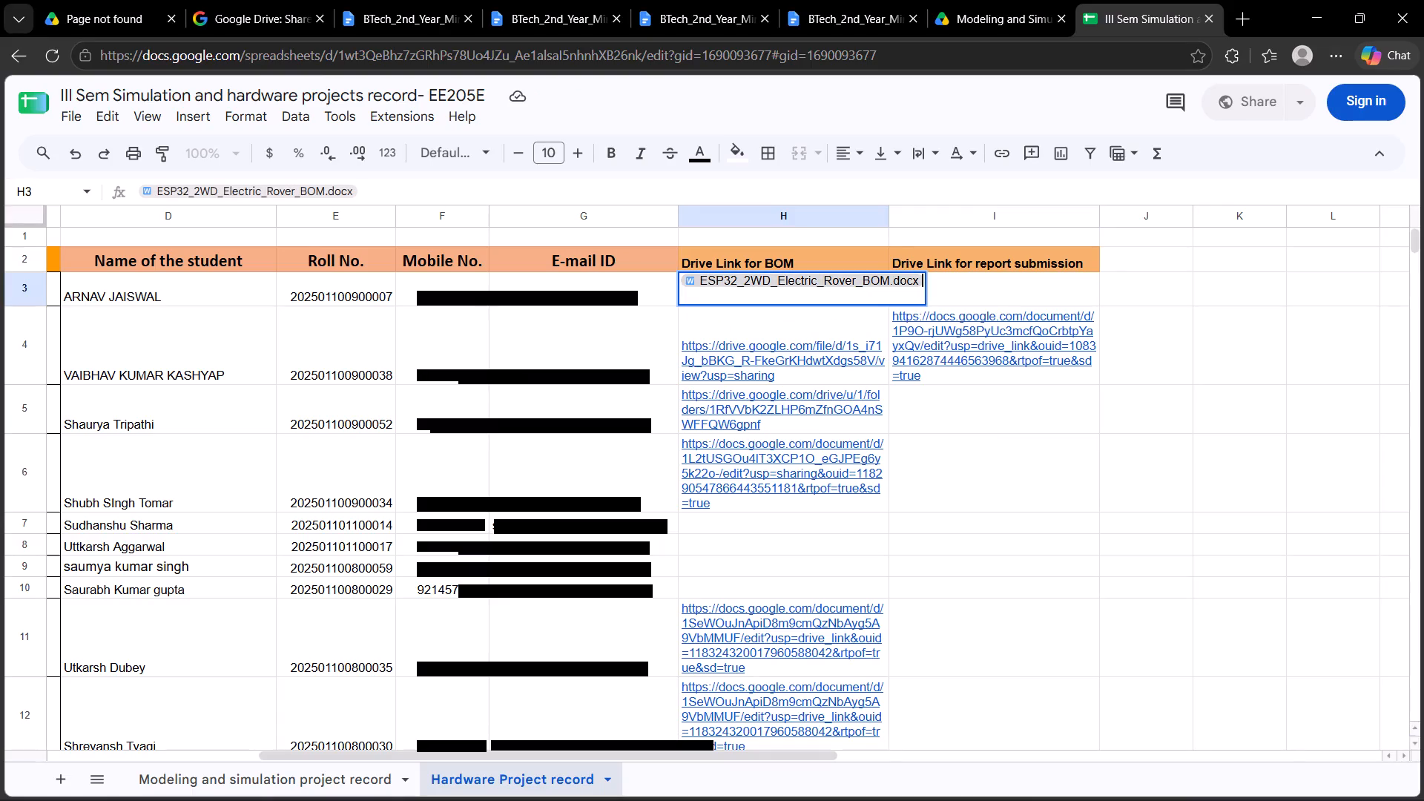
left_click_drag(779, 302, 776, 311)
left_click(782, 350)
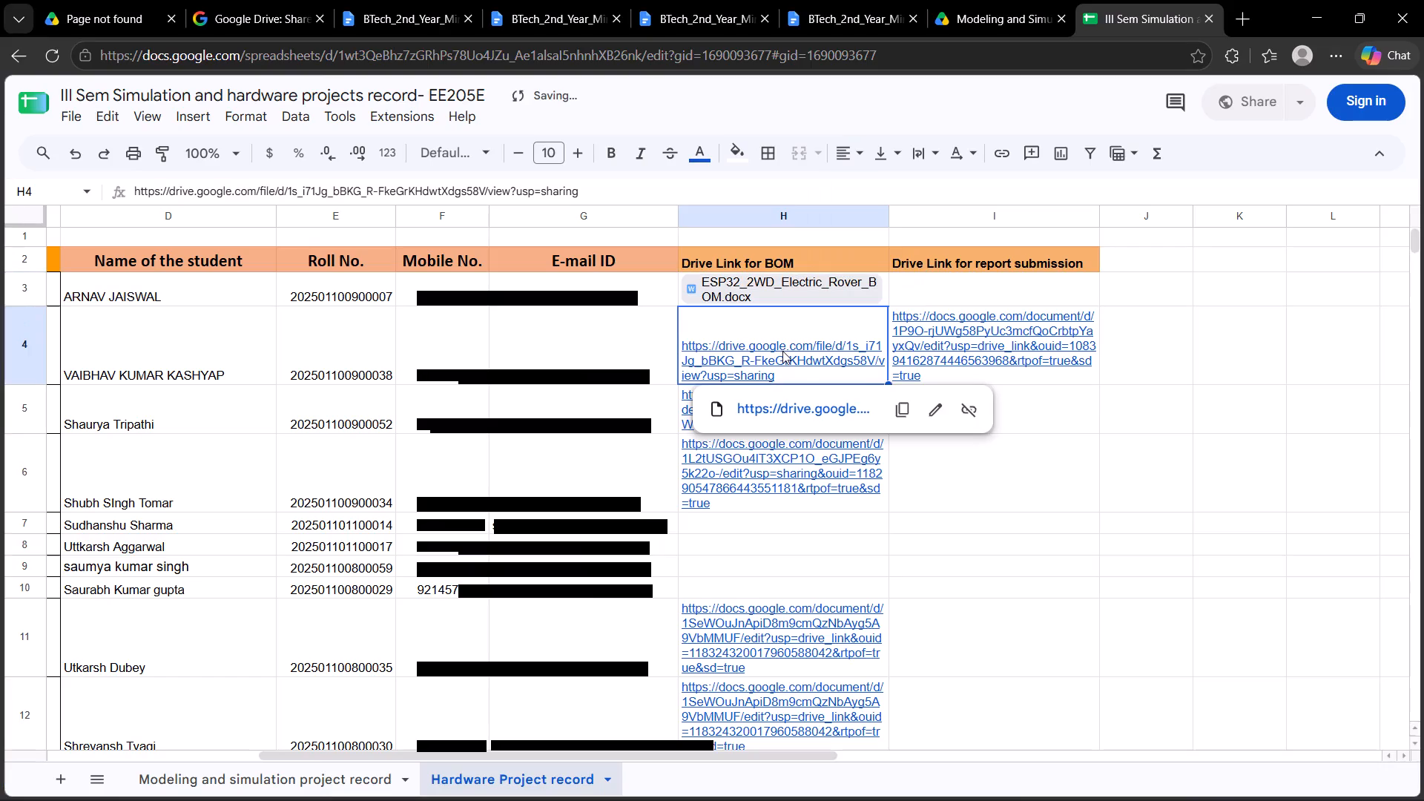
left_click(814, 298)
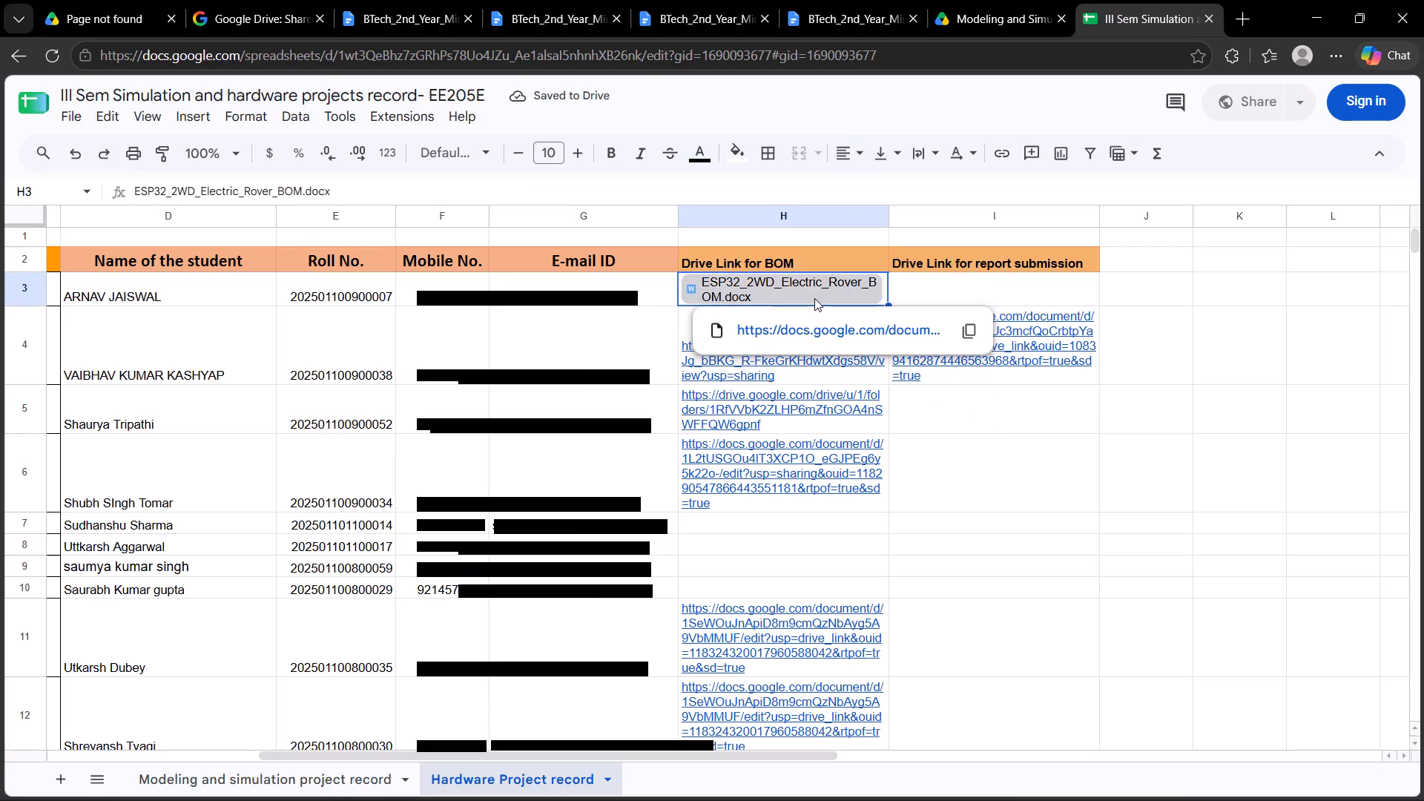
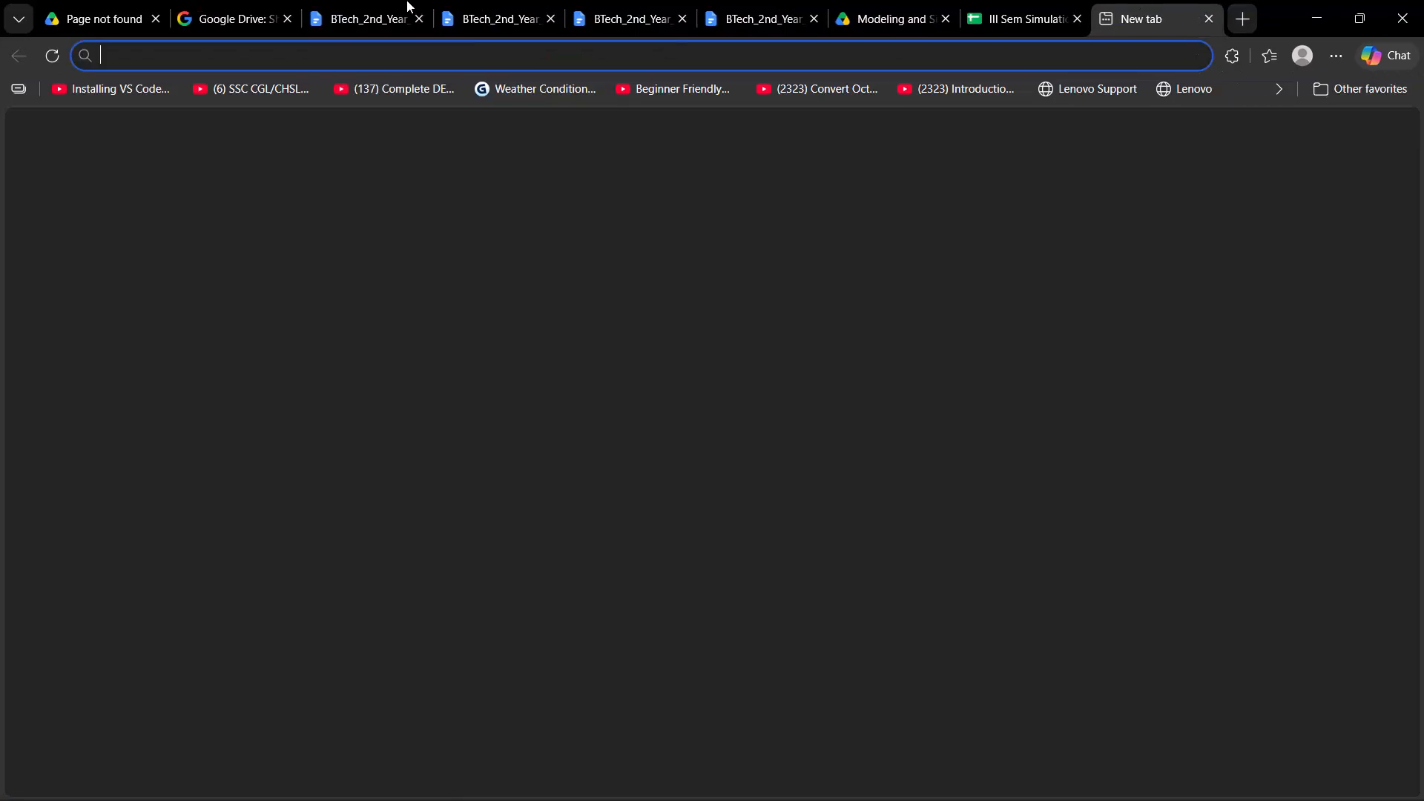
Return to the III Sem Simulation and hardware projects record spreadsheet and close it.
left_click(107, 0)
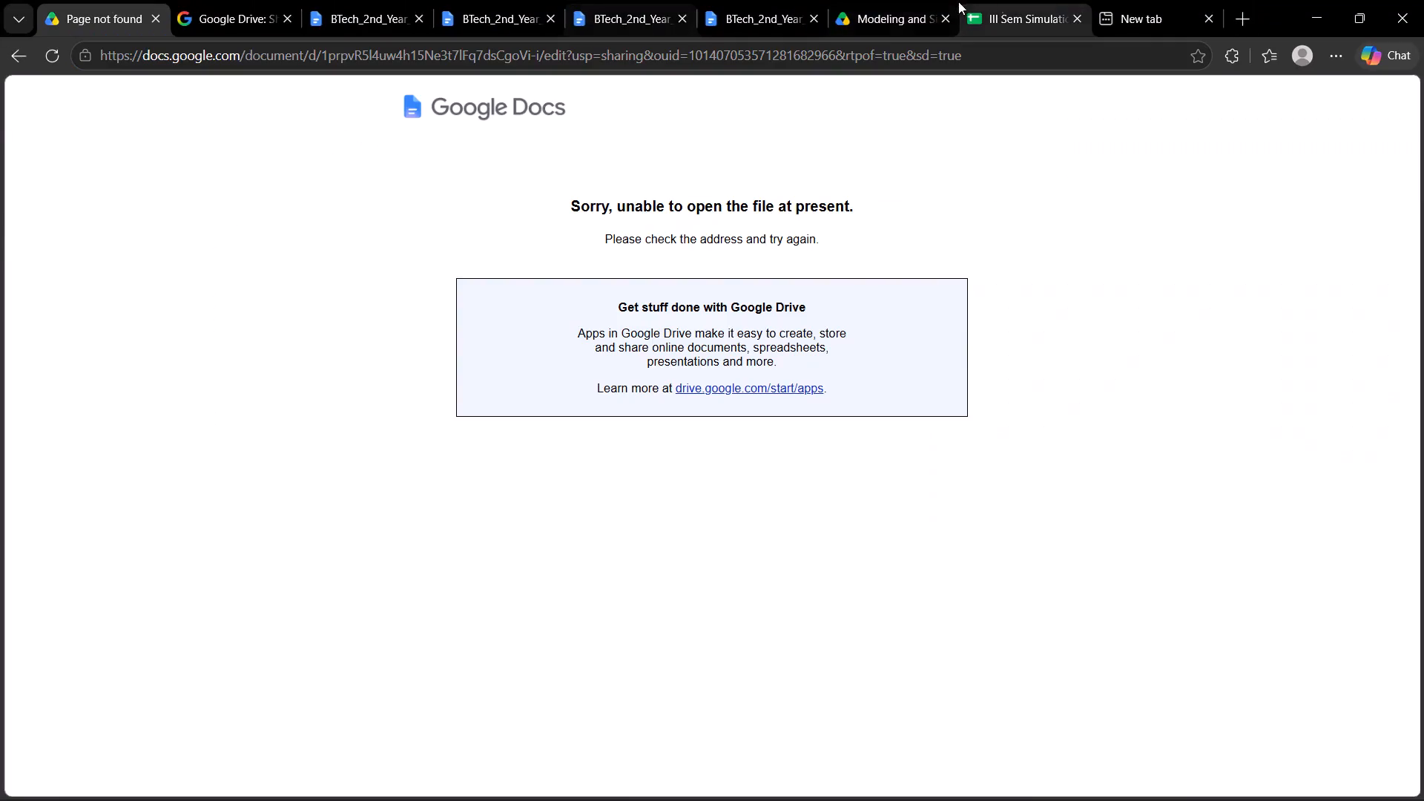
left_click(1016, 0)
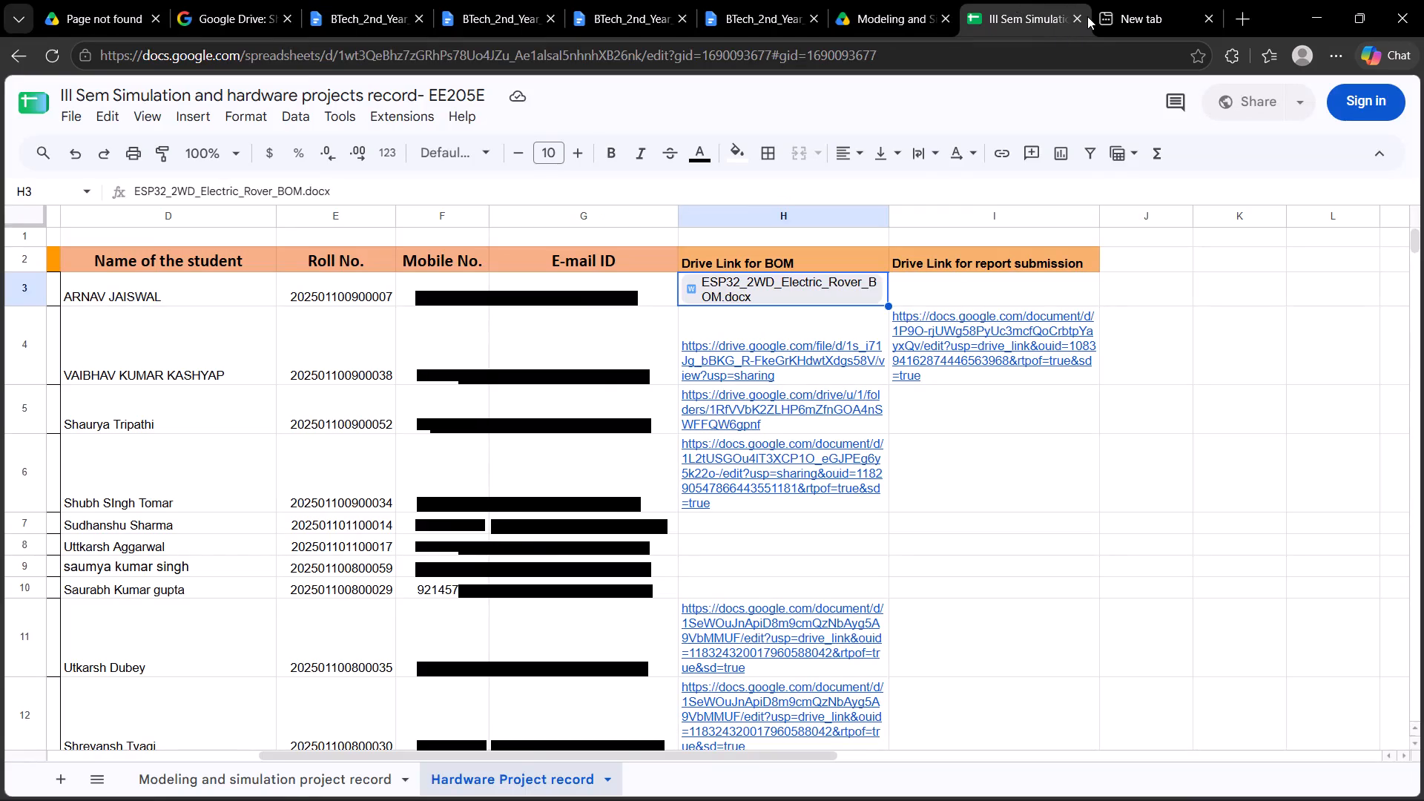
left_click(1078, 18)
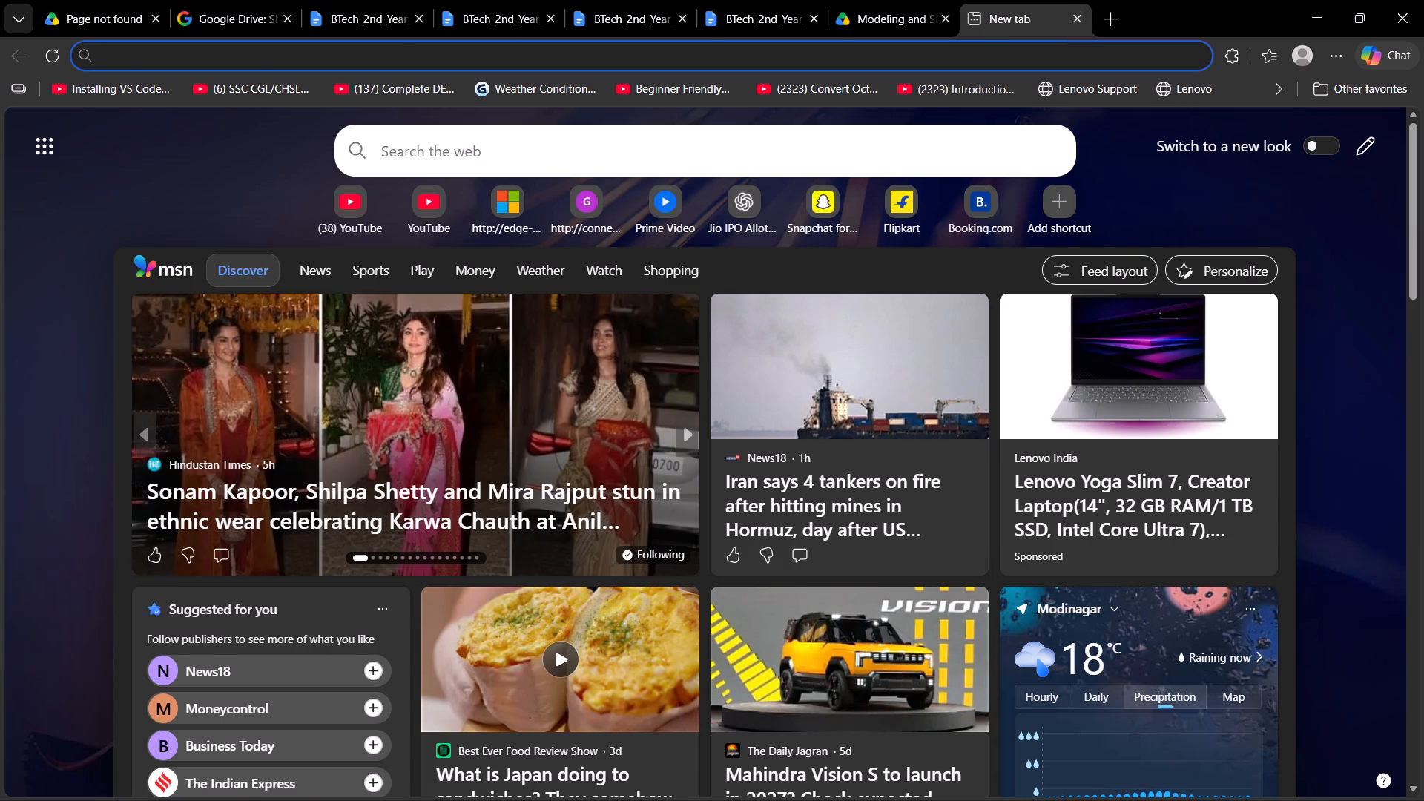
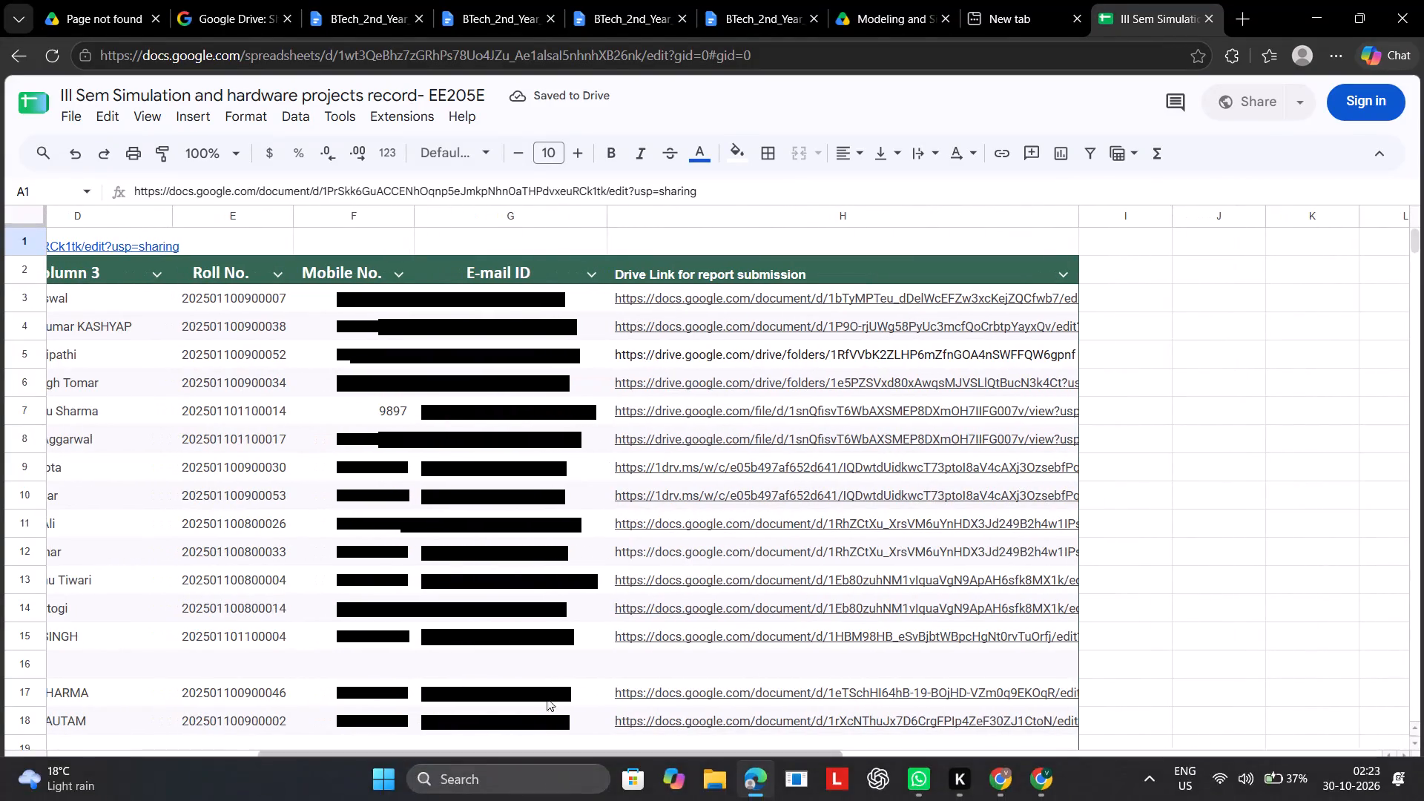
Open the Hardware Project record sheet and check its Drive Link for BOM and Drive Link for report submission columns.
left_click(508, 788)
scroll(963, 616, "left", 5)
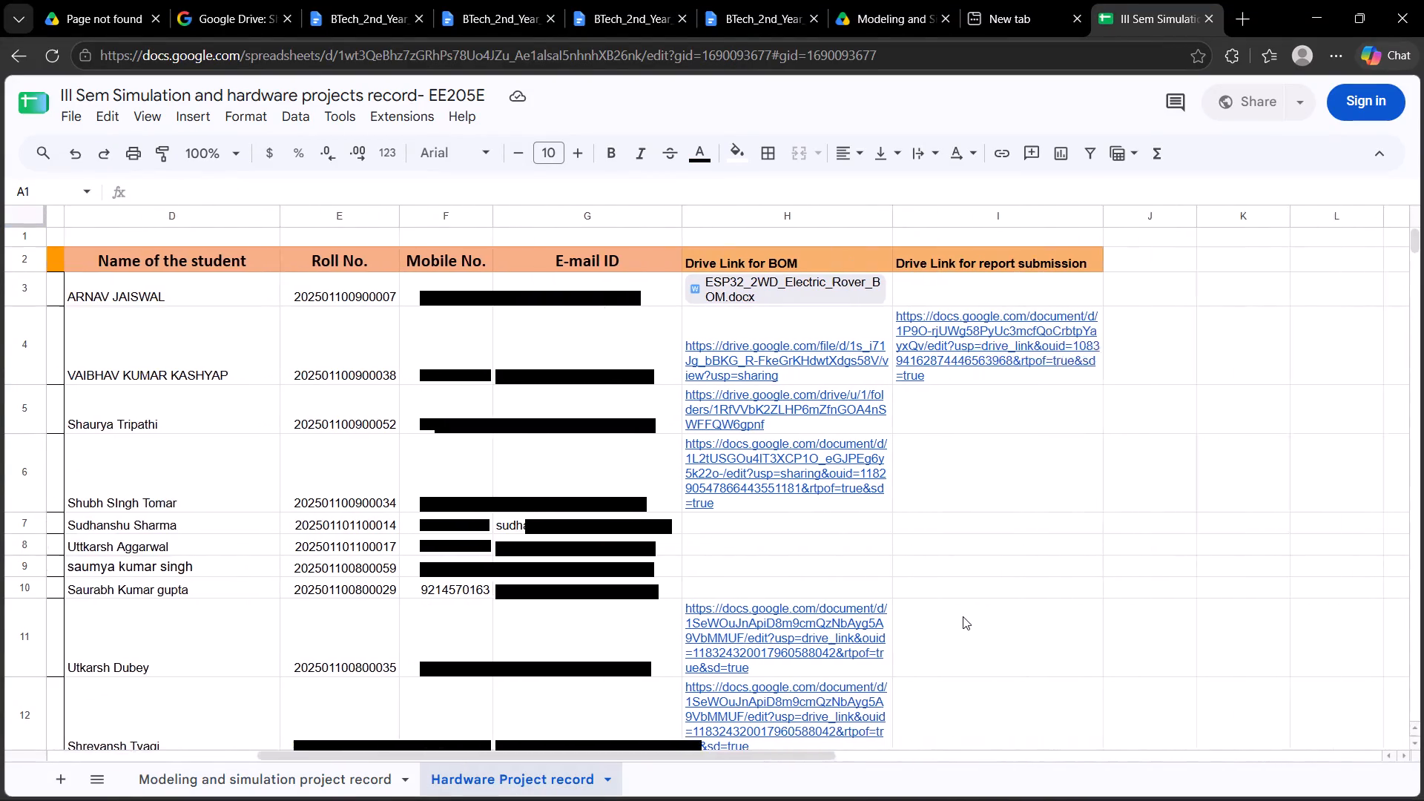
scroll(963, 616, "right", 4)
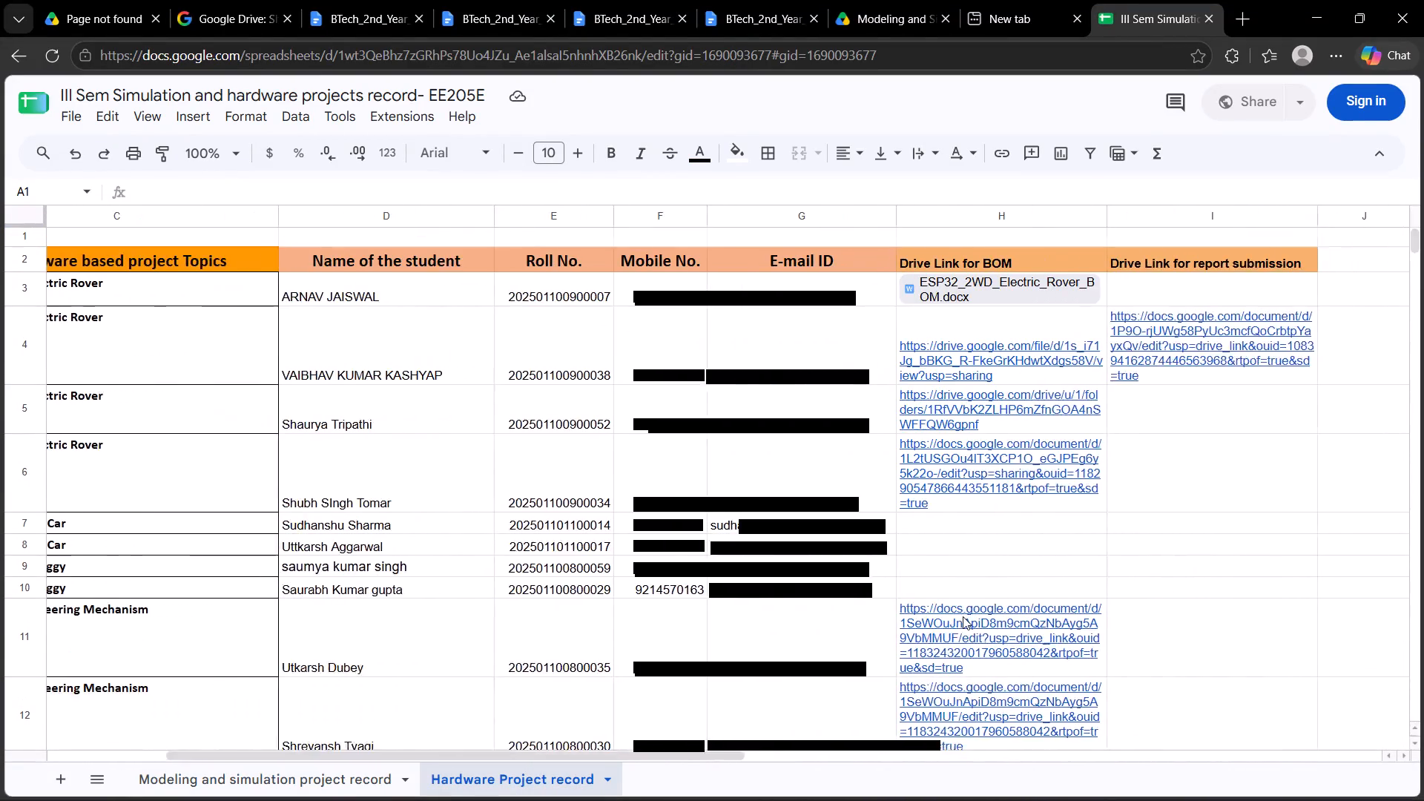
scroll(963, 616, "right", 3)
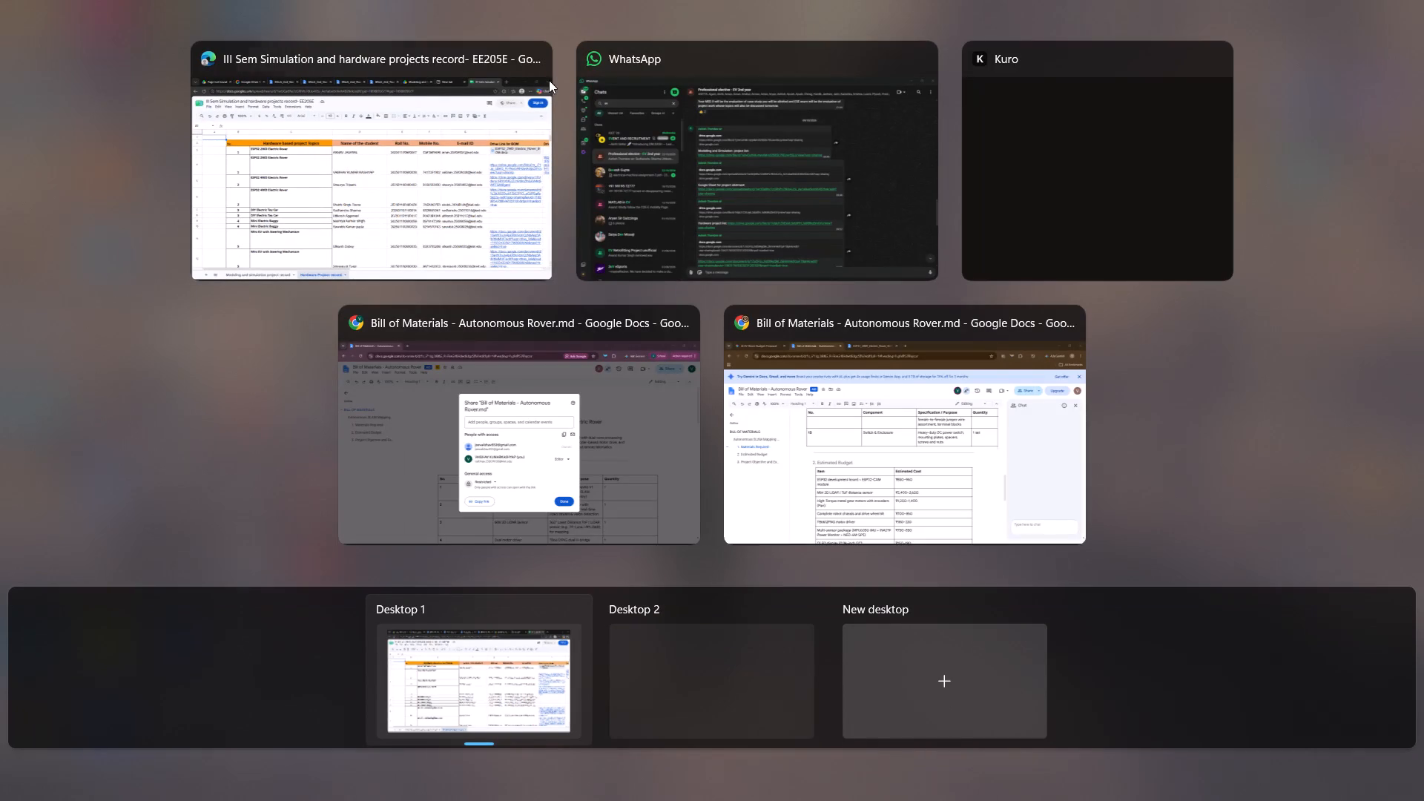
Close the browser window containing the III Sem Simulation and hardware projects record spreadsheet.
left_click(532, 66)
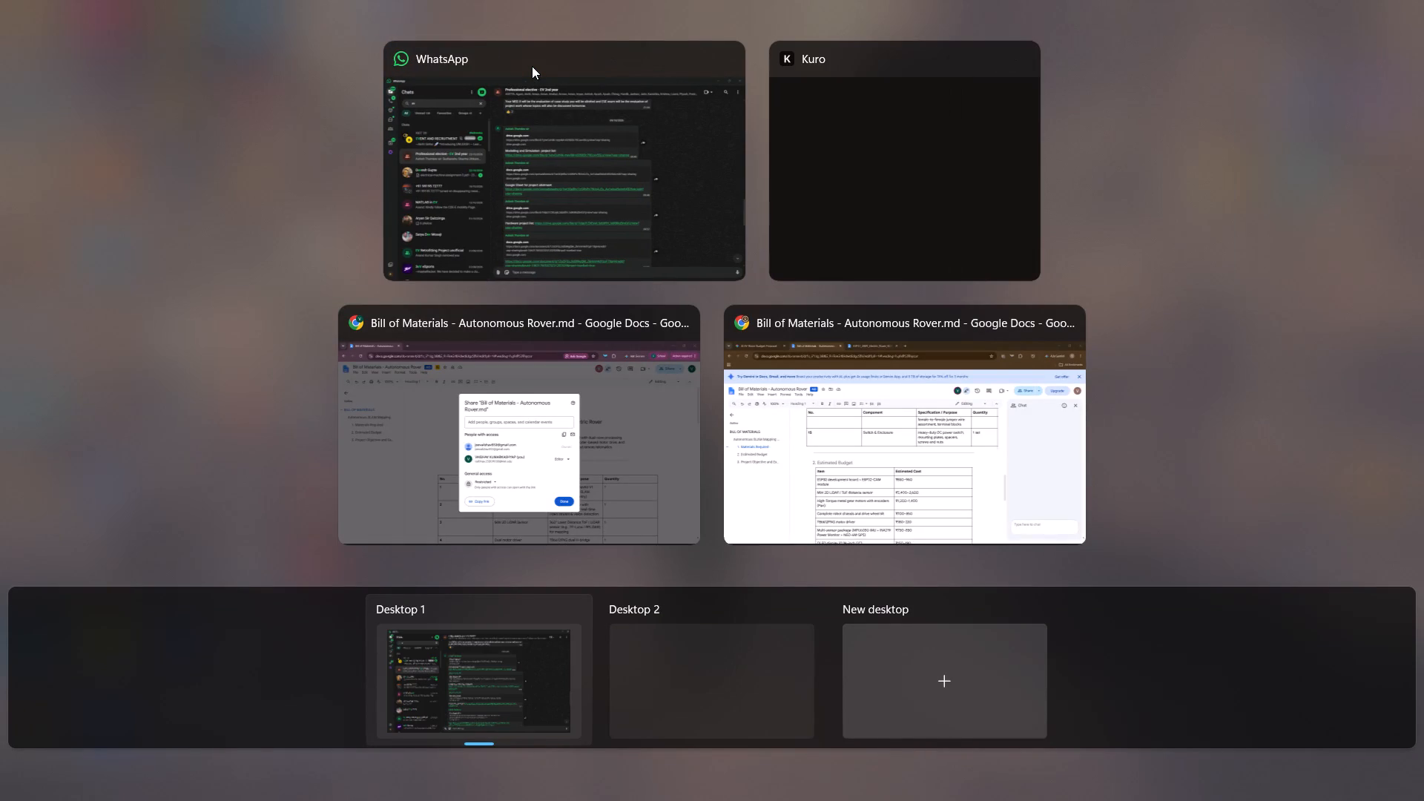
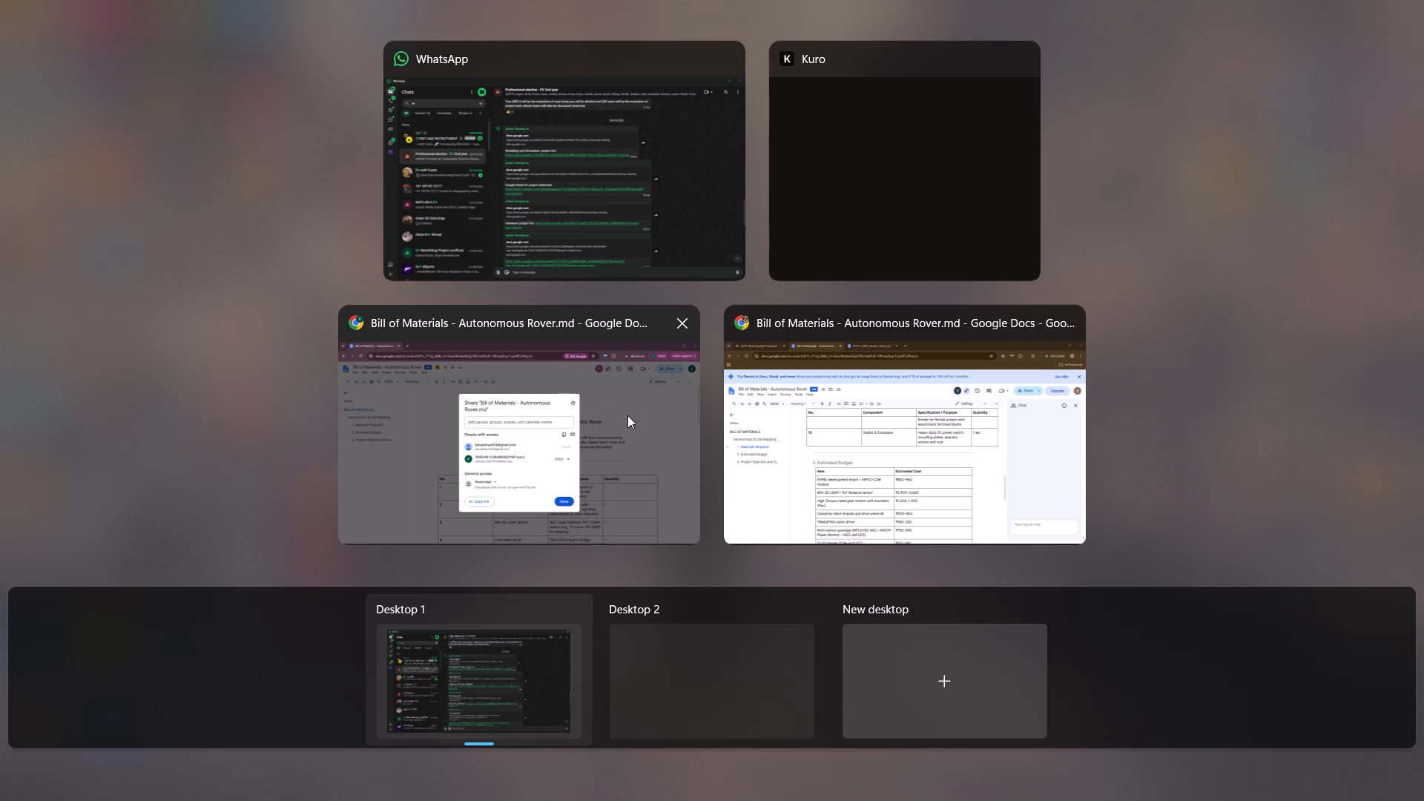
Switch to the "Bill of Materials - Autonomous Rover.md" Google Docs window that has its sharing settings open.
left_click(555, 367)
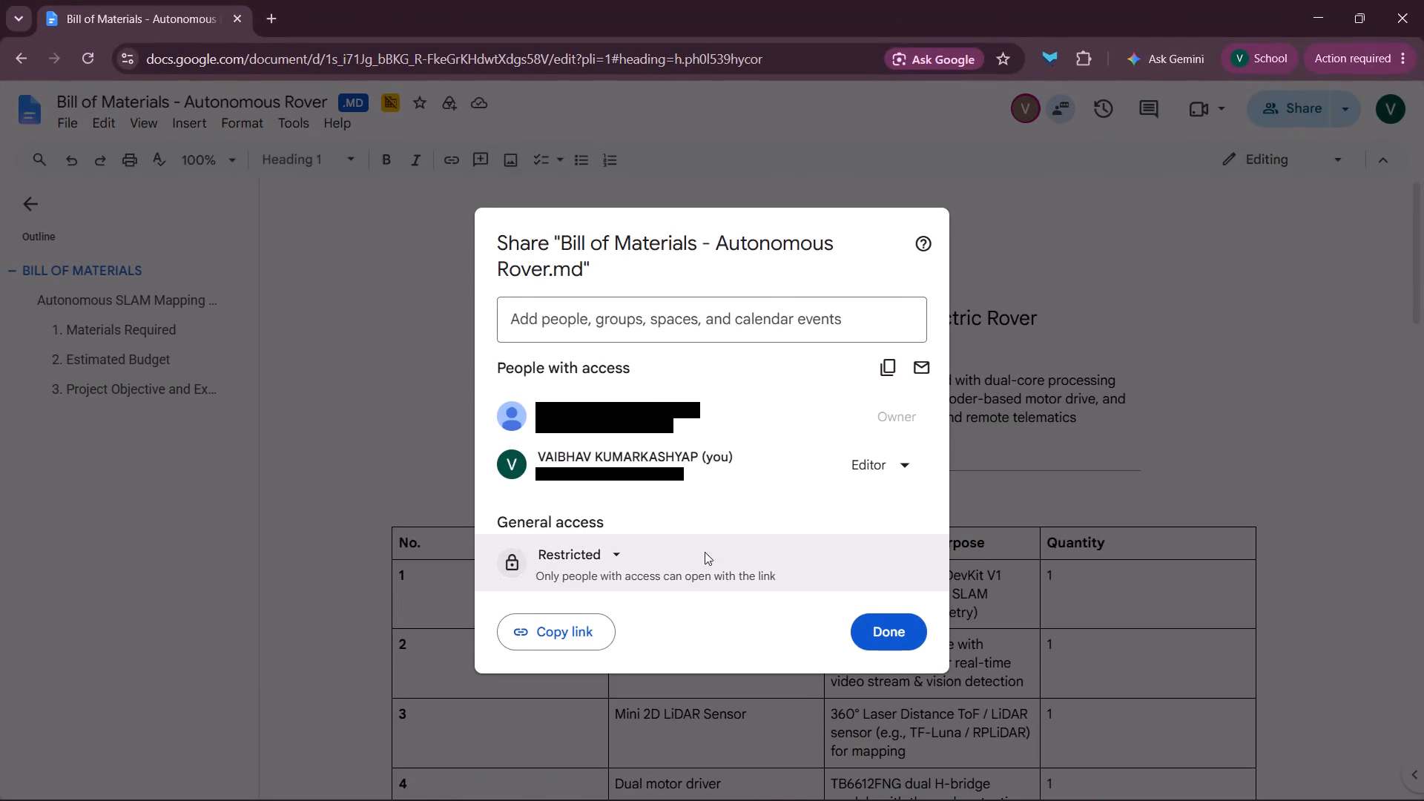
Change the Bill of Materials document's general access to Anyone with the link and close the sharing settings.
left_click(622, 561)
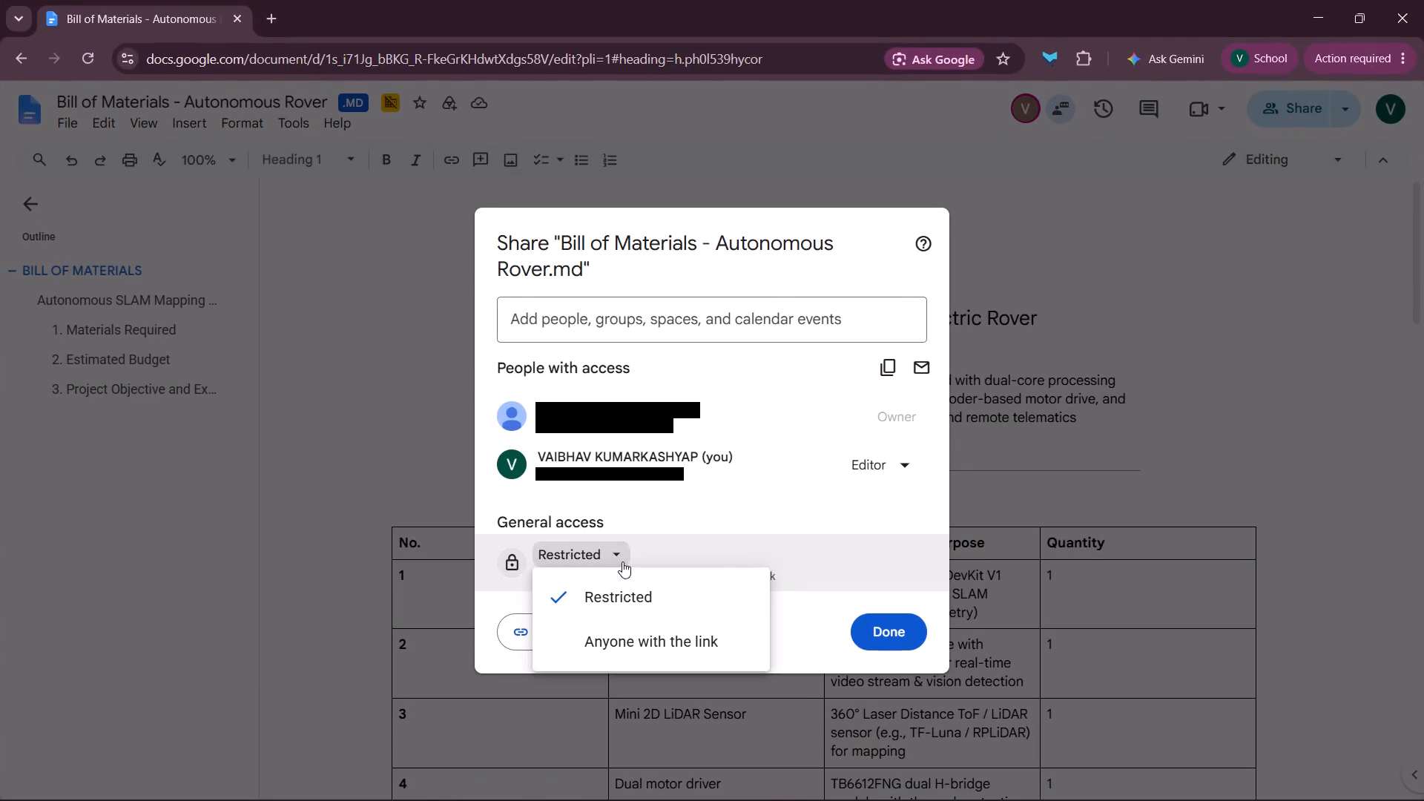
left_click(631, 639)
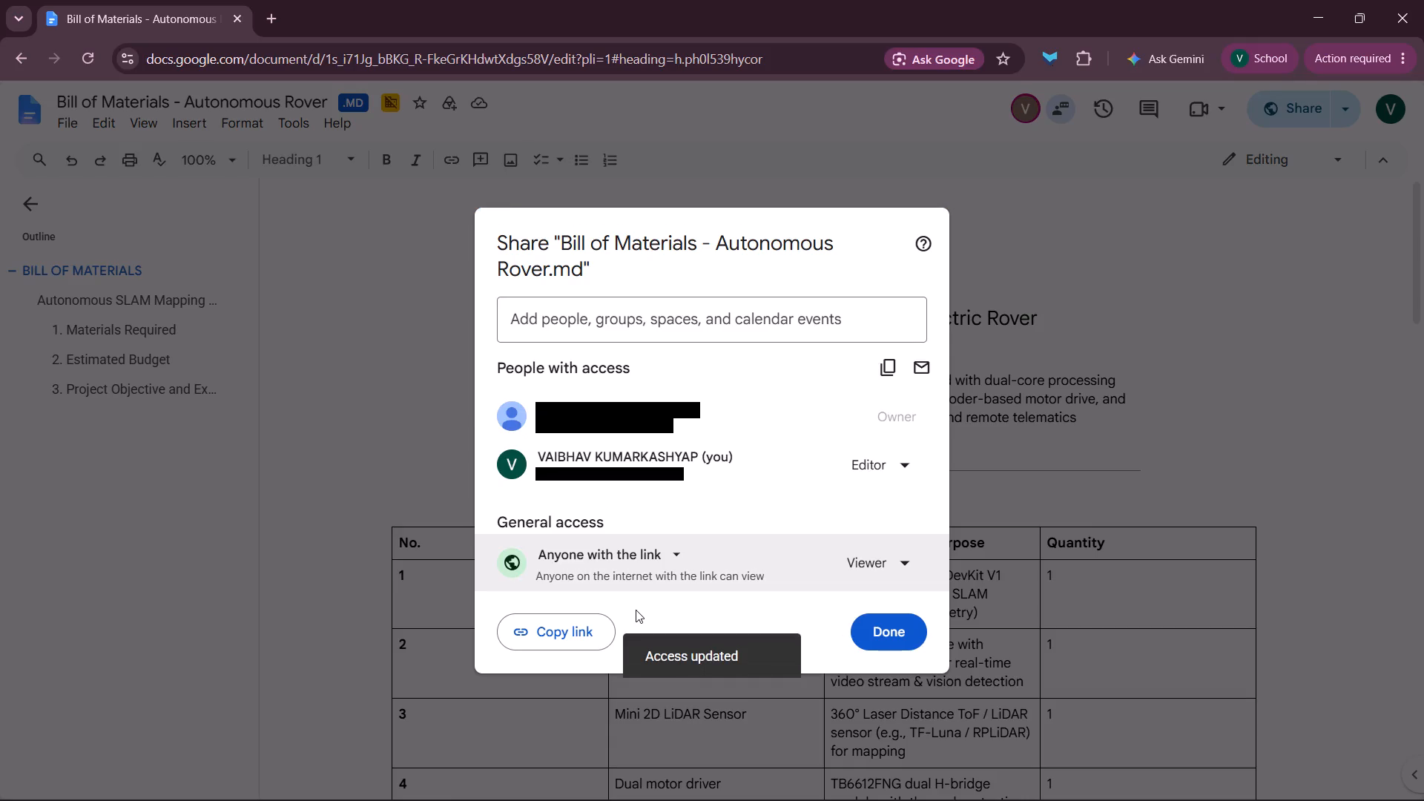
left_click(900, 630)
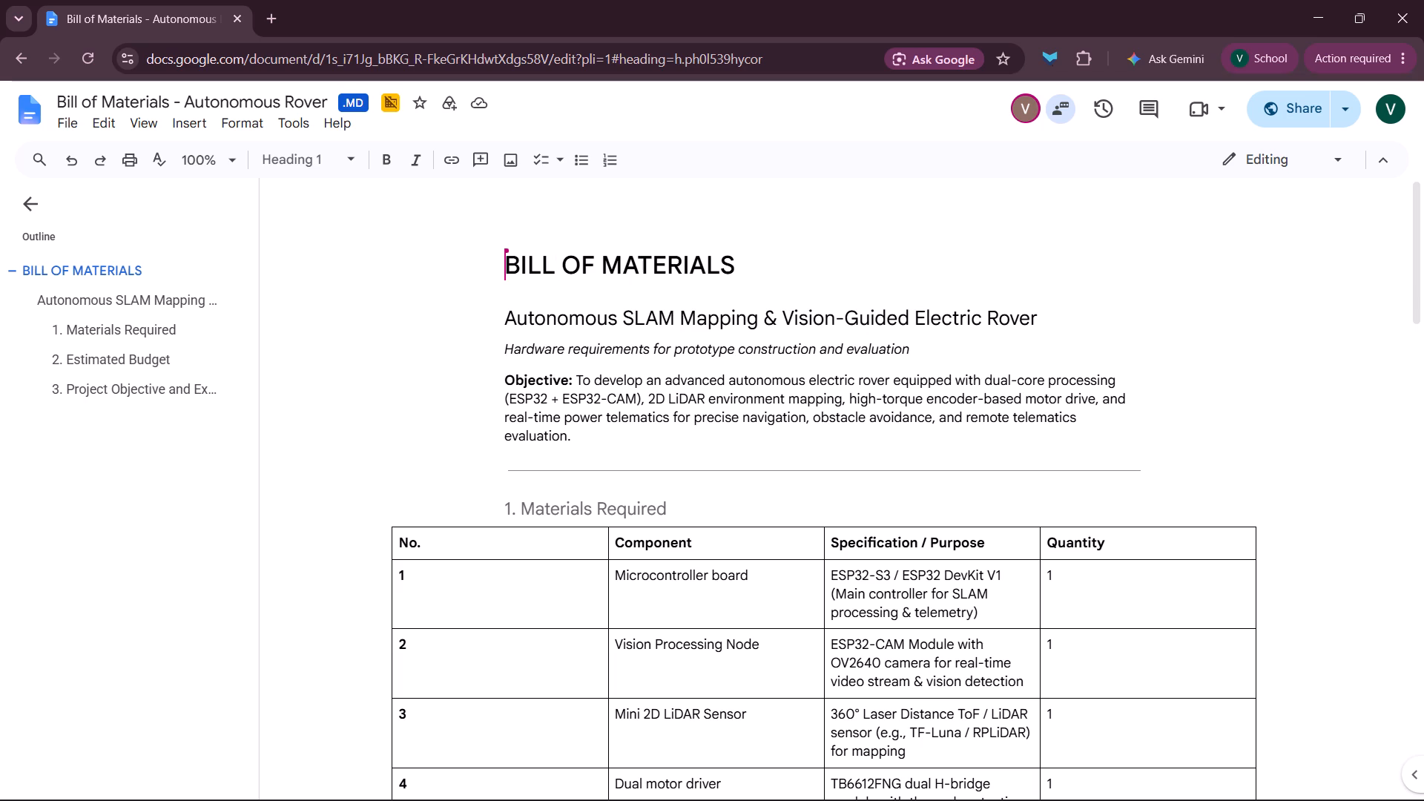
Open the document's collaborator chat.
key("ctrl+shift+r")
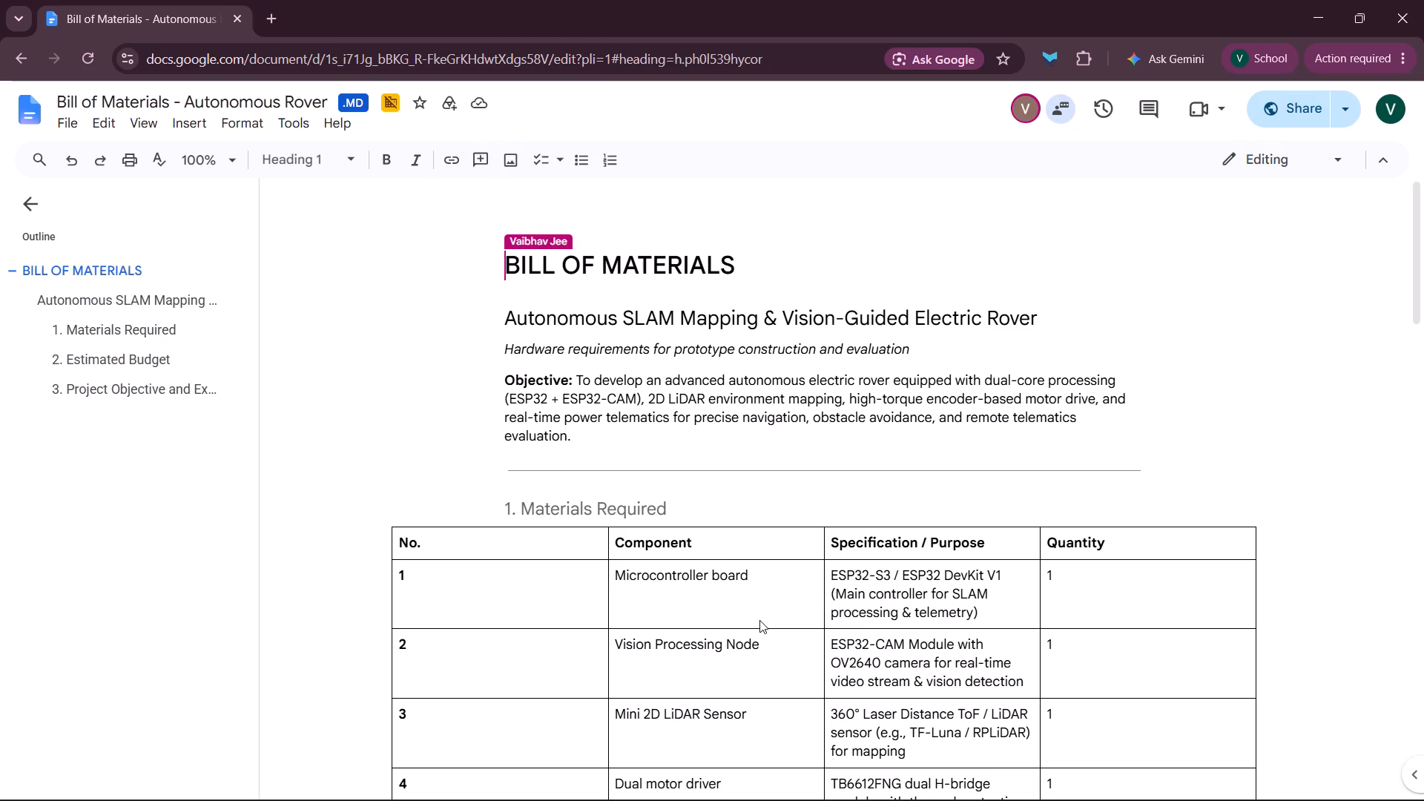
left_click(759, 620)
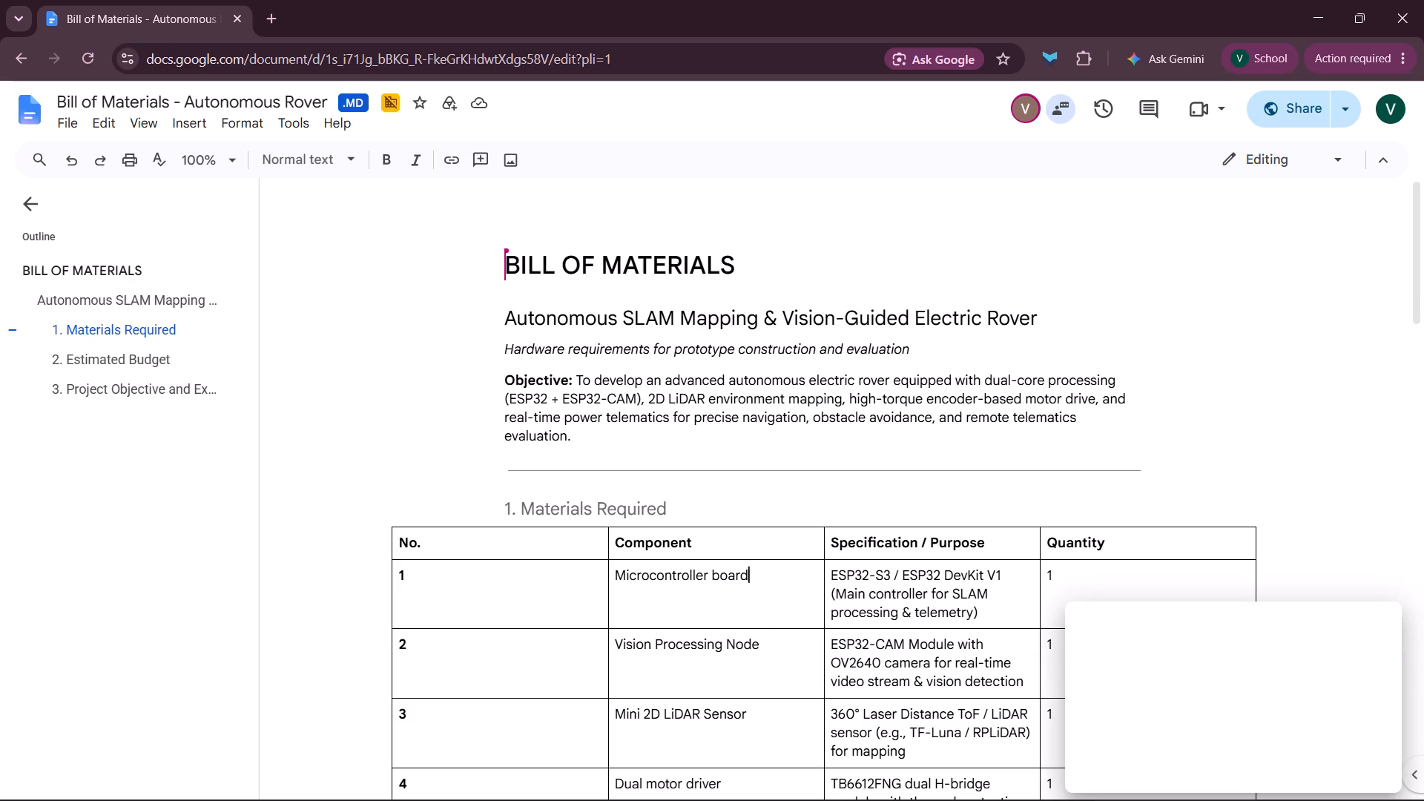
left_click(1057, 108)
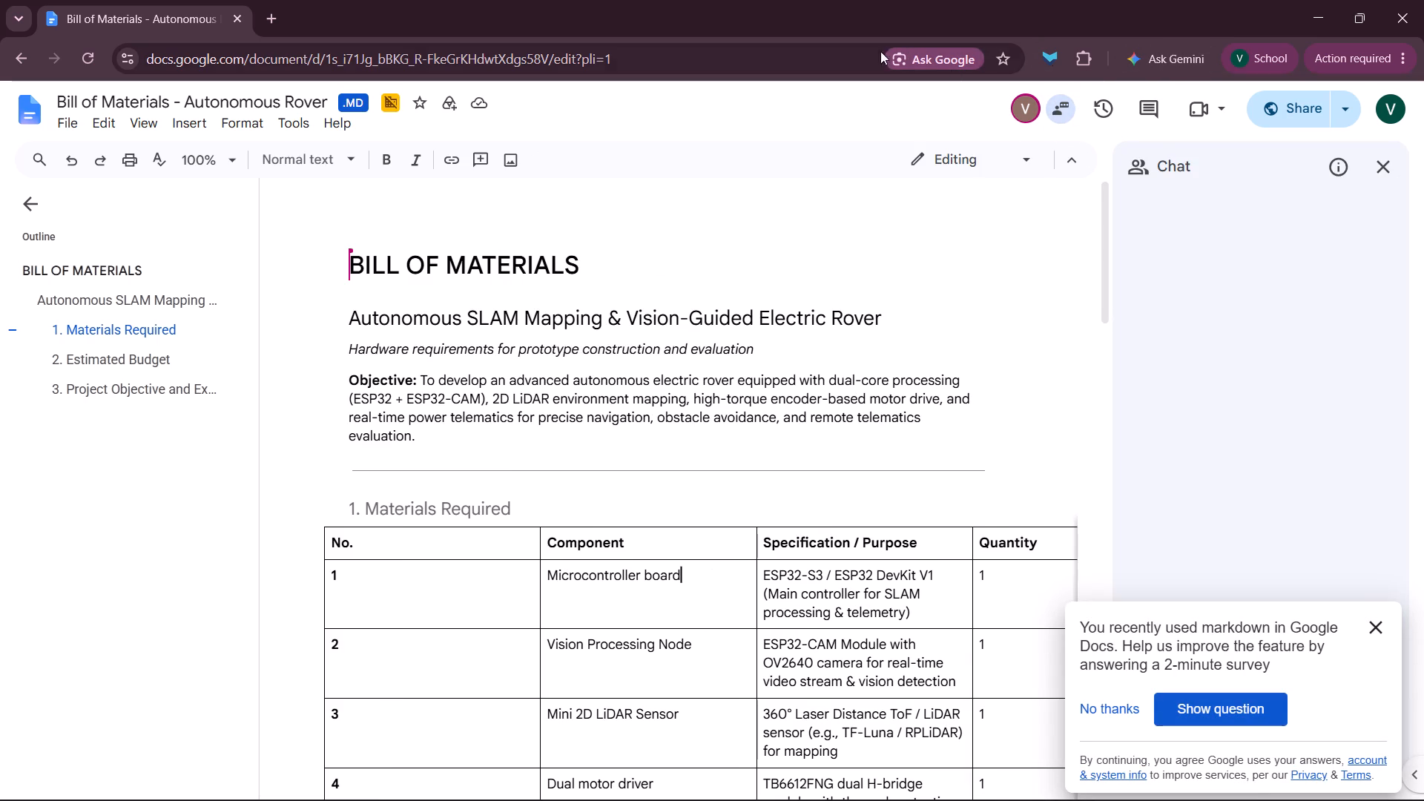
Set the role for anyone with the link to Editor in the document's sharing settings and close them.
left_click(1294, 111)
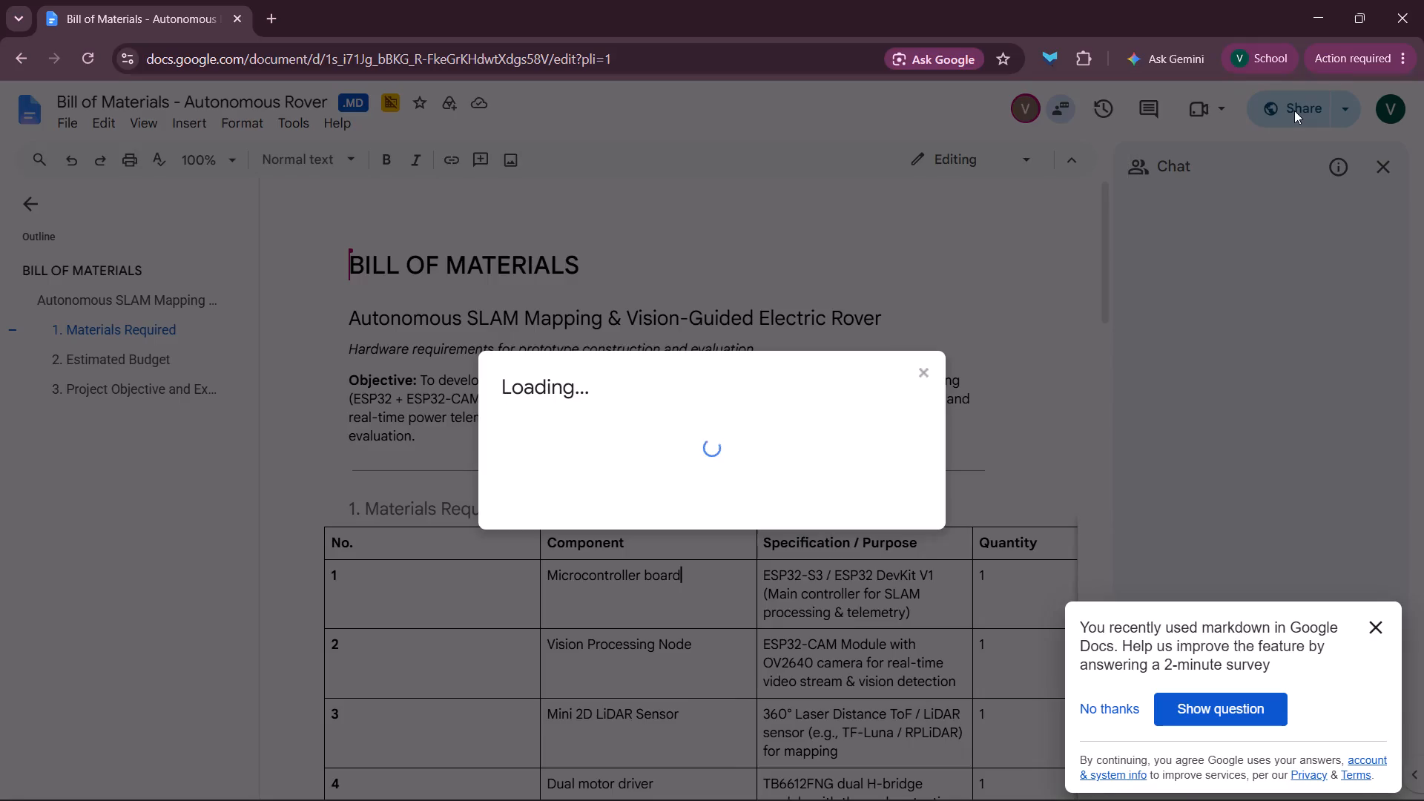
scroll(753, 583, "down", 1)
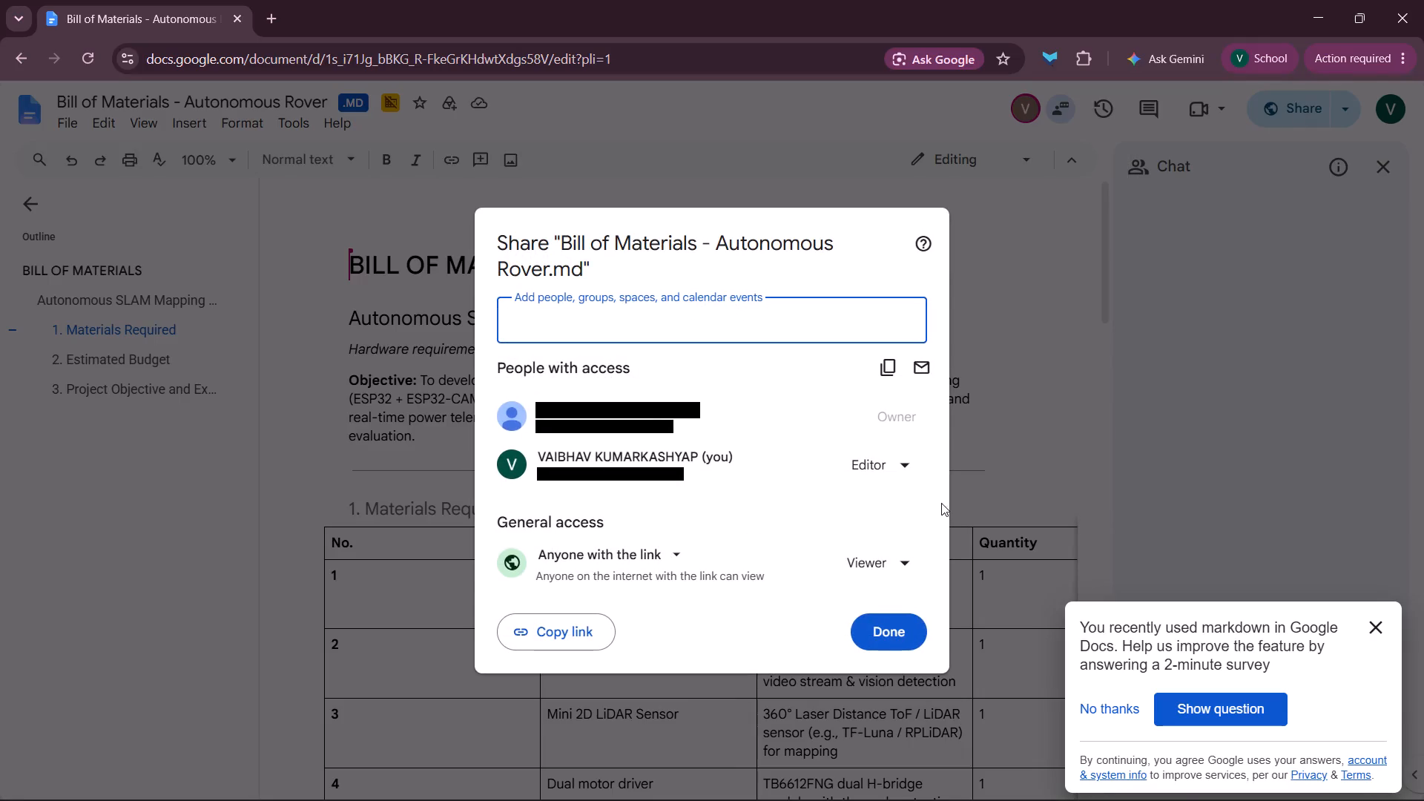
left_click(883, 566)
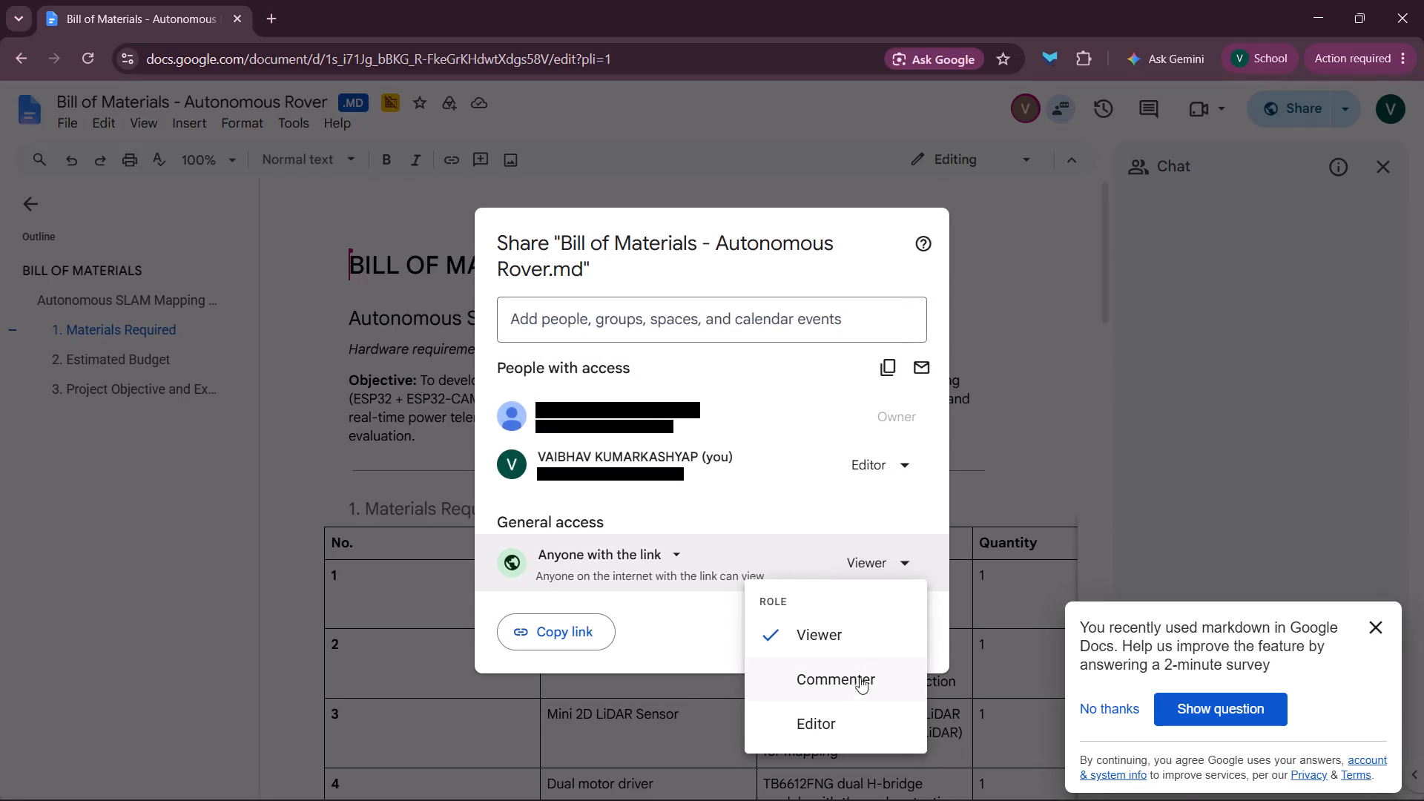
left_click(848, 708)
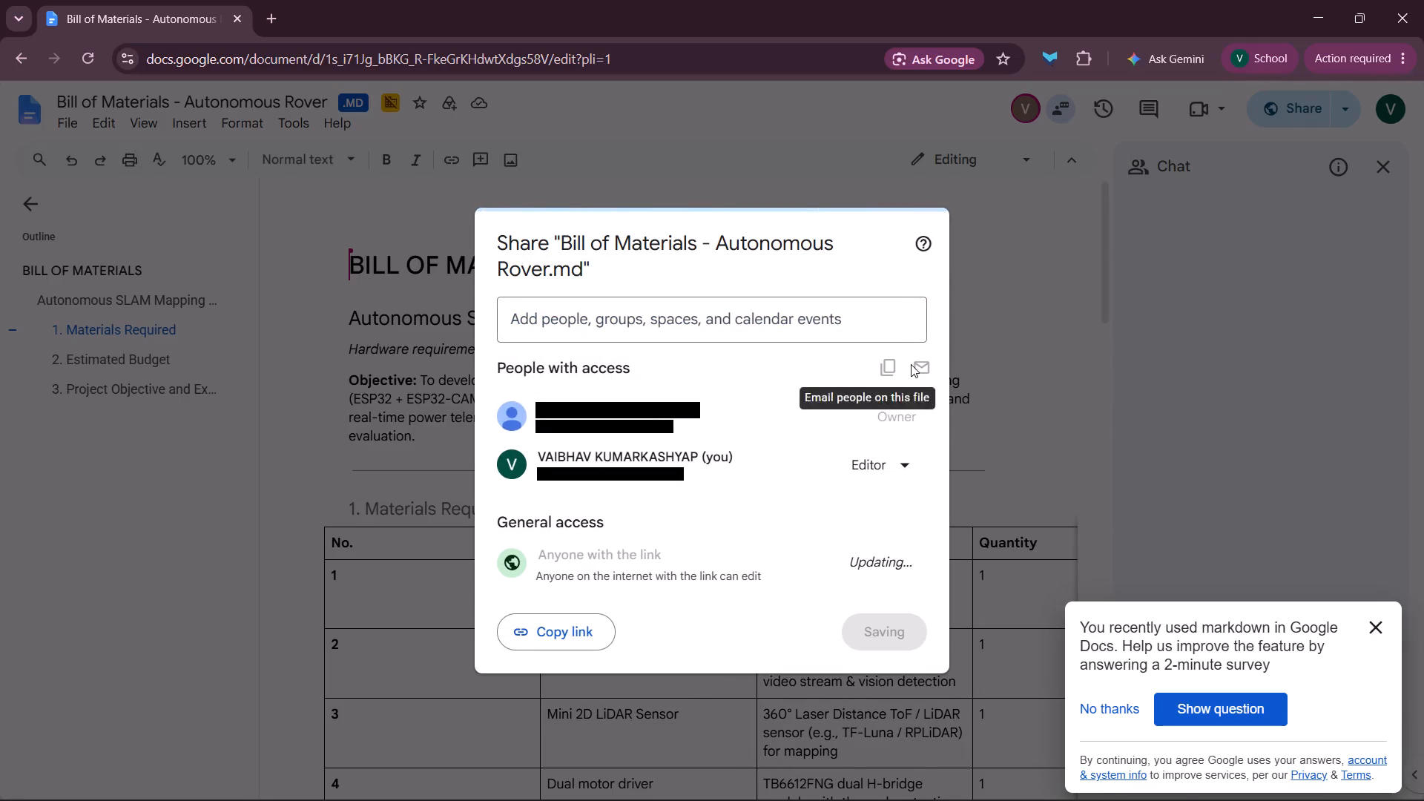
scroll(774, 502, "down", 2)
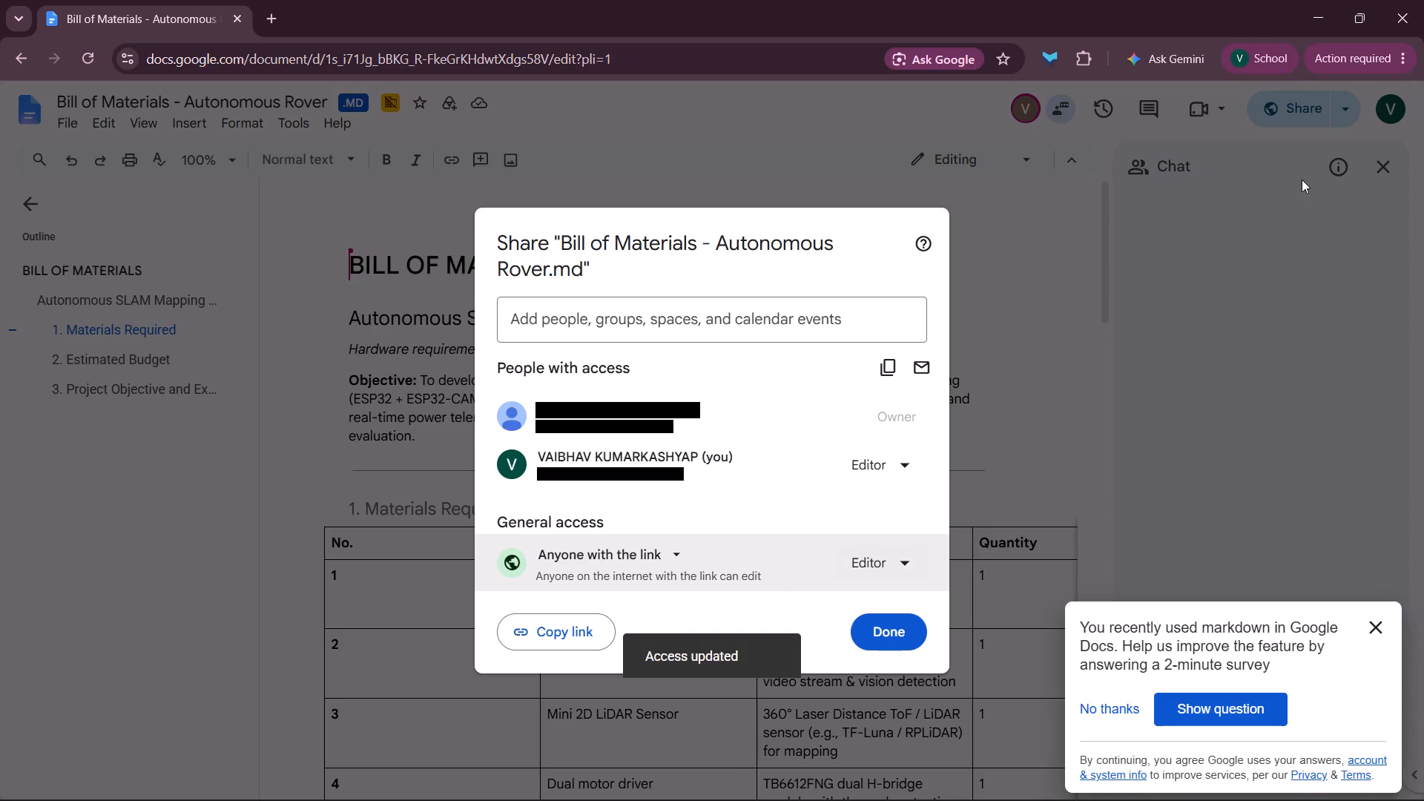
left_click(1051, 270)
Read through the materials table, the Estimated Budget table and the Project Objective and Expected Outcome section.
scroll(843, 407, "down", 3)
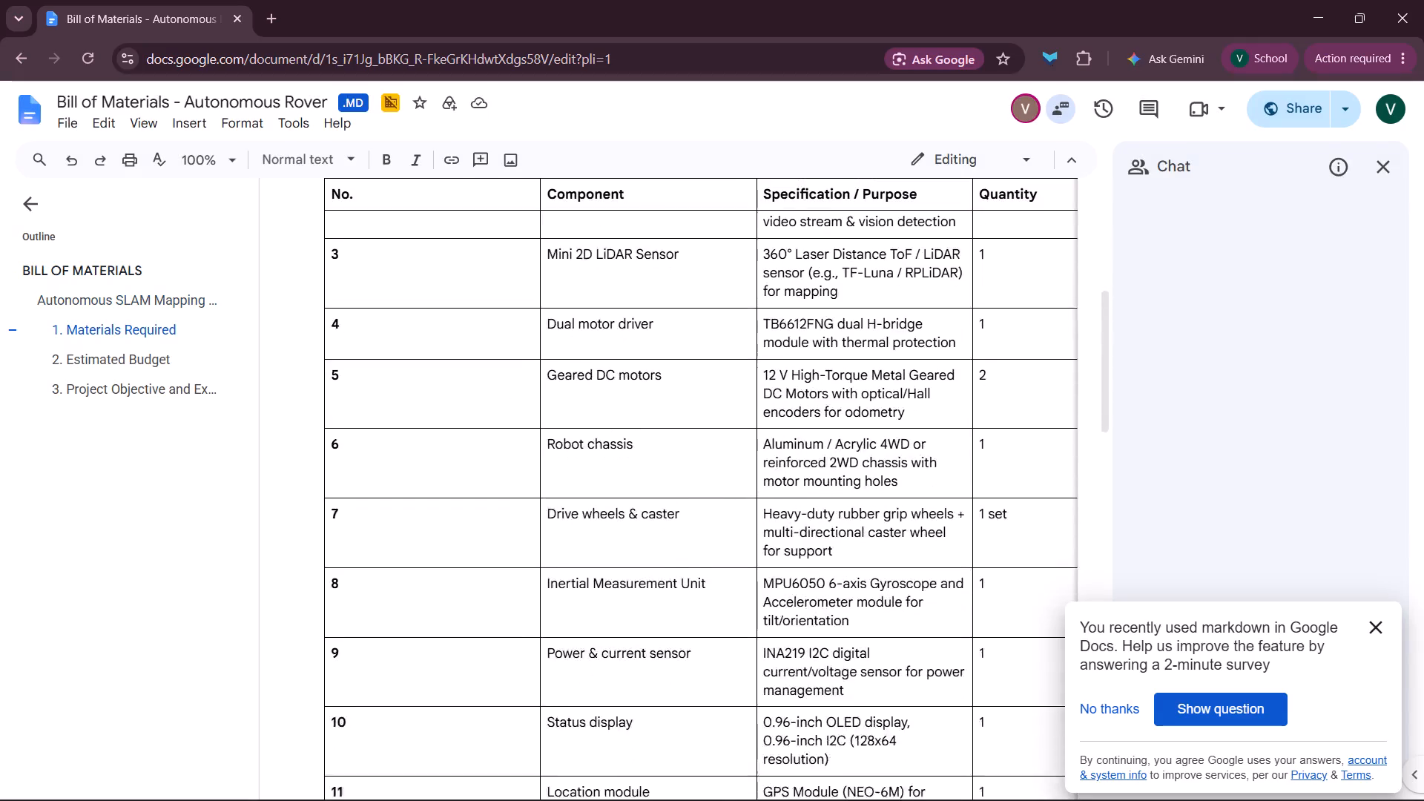
scroll(843, 407, "down", 10)
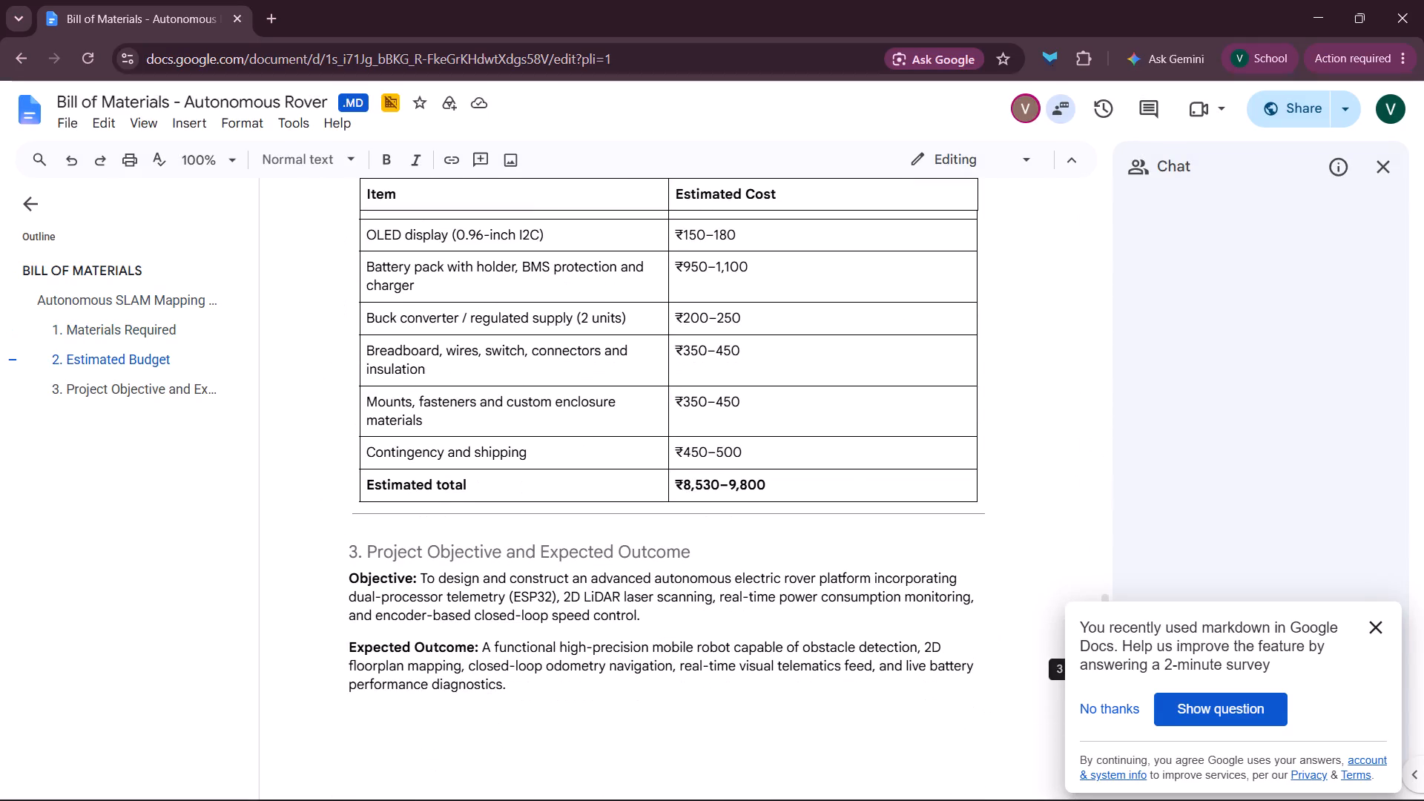
scroll(843, 407, "up", 1)
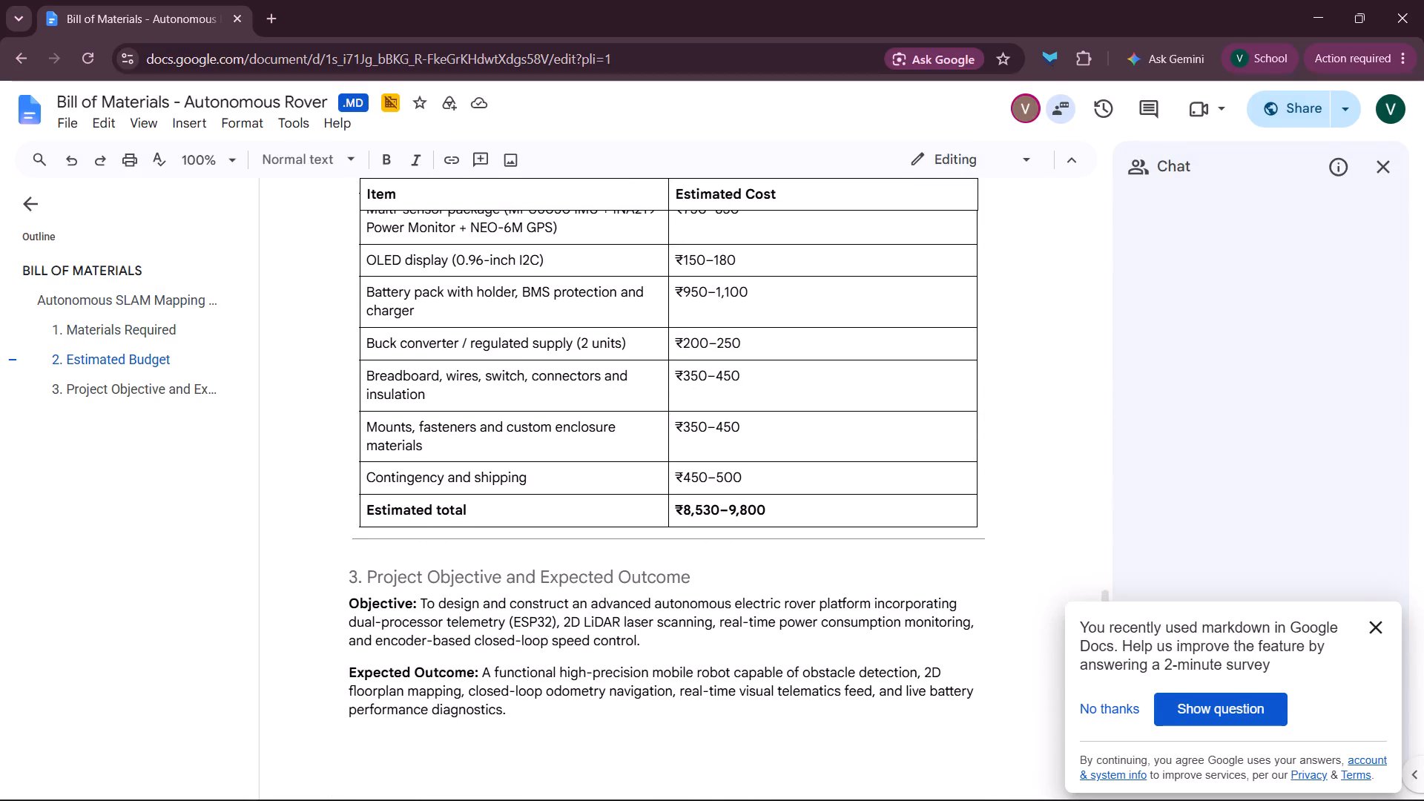
scroll(843, 407, "up", 2)
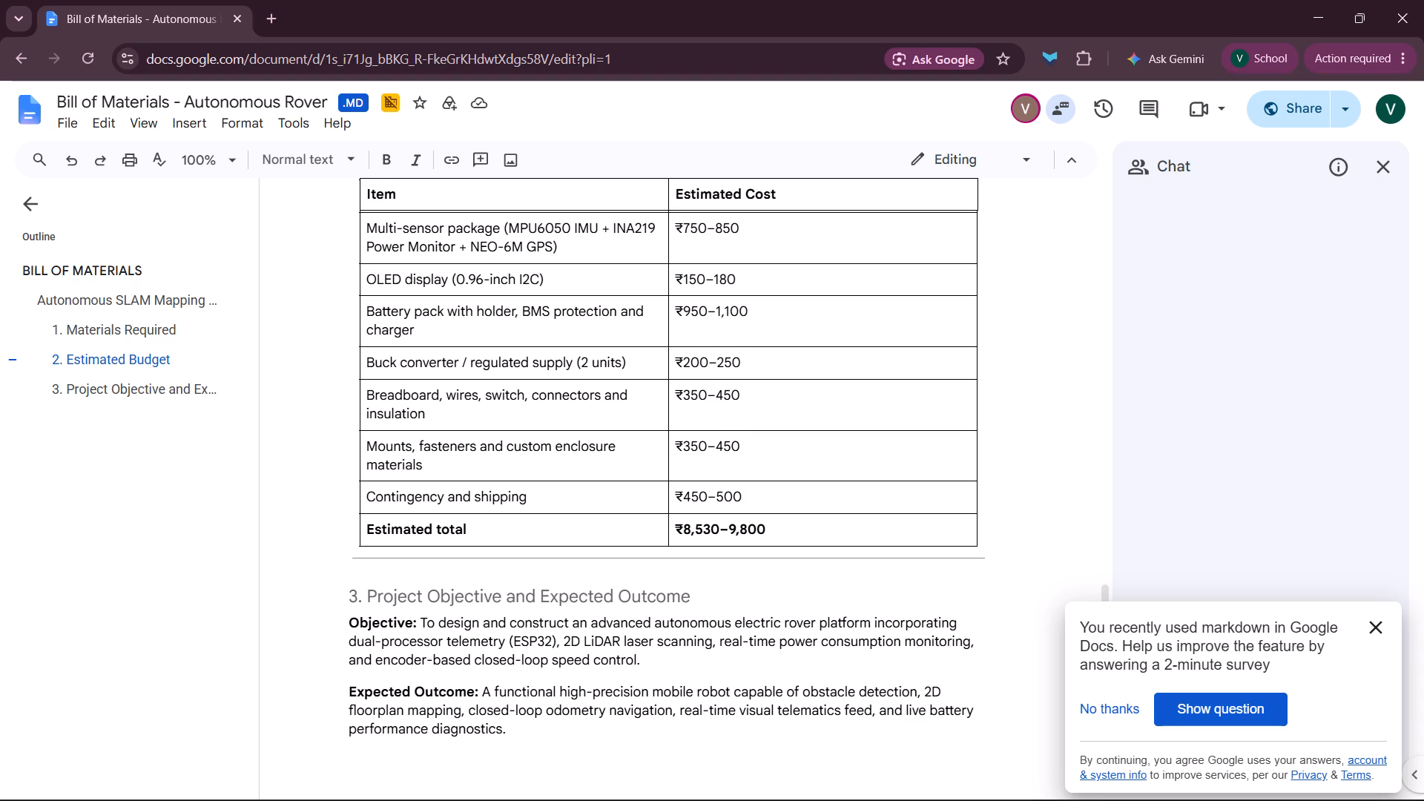
scroll(843, 407, "up", 1)
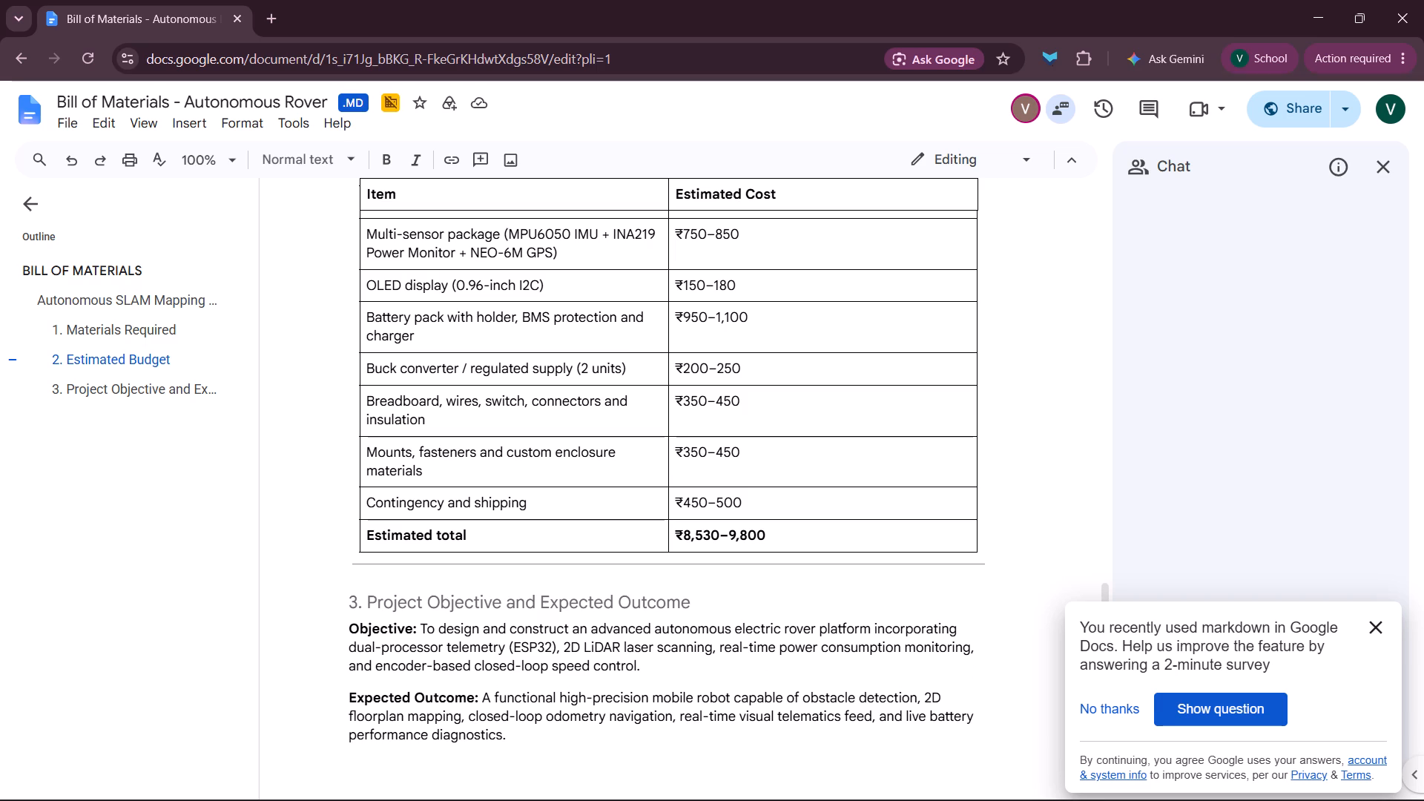
Dismiss the markdown feedback survey.
left_click(1365, 636)
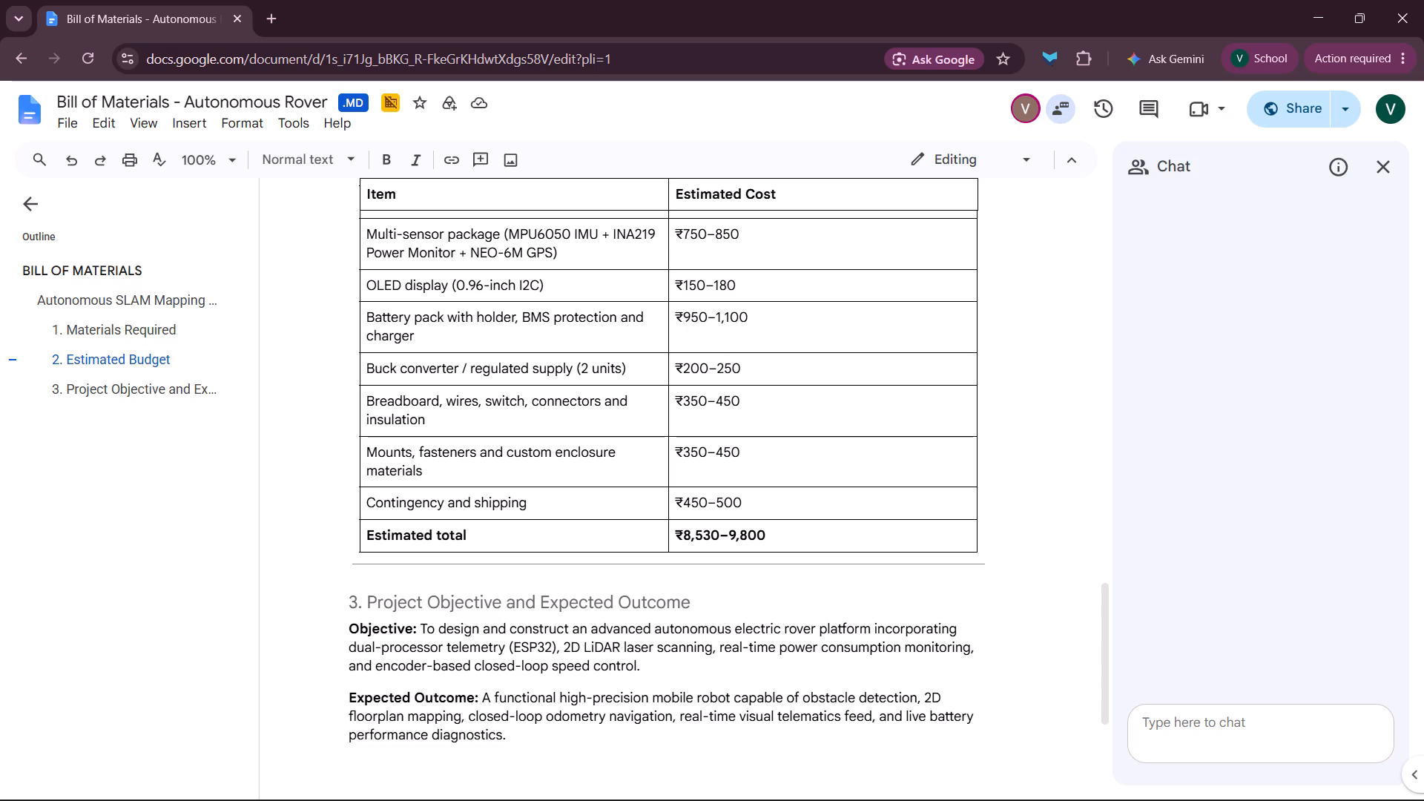
Review the whole bill of materials again, checking the Materials Required table and the Estimated Budget costs.
scroll(930, 504, "up", 15)
scroll(930, 504, "down", 10)
scroll(930, 504, "up", 1)
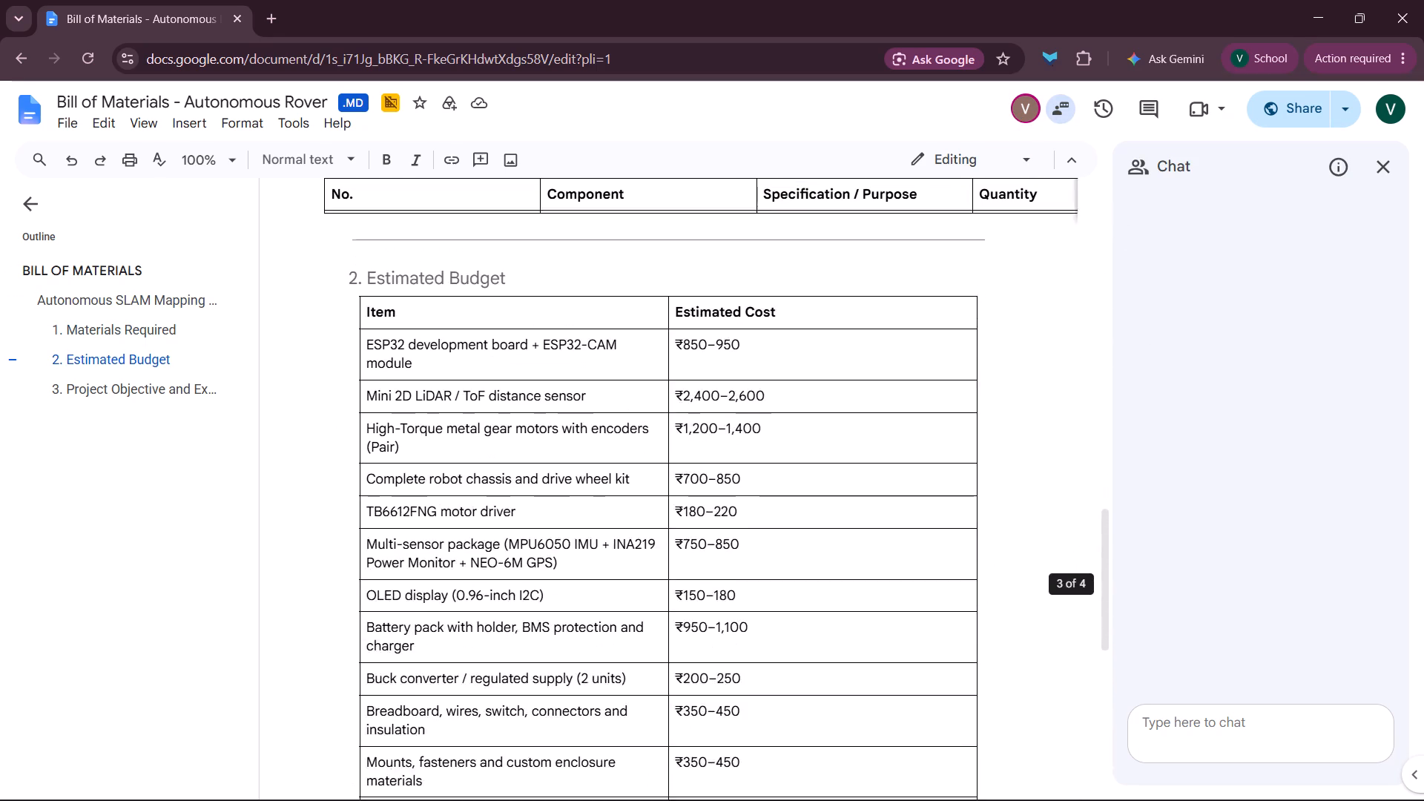
scroll(930, 504, "up", 1)
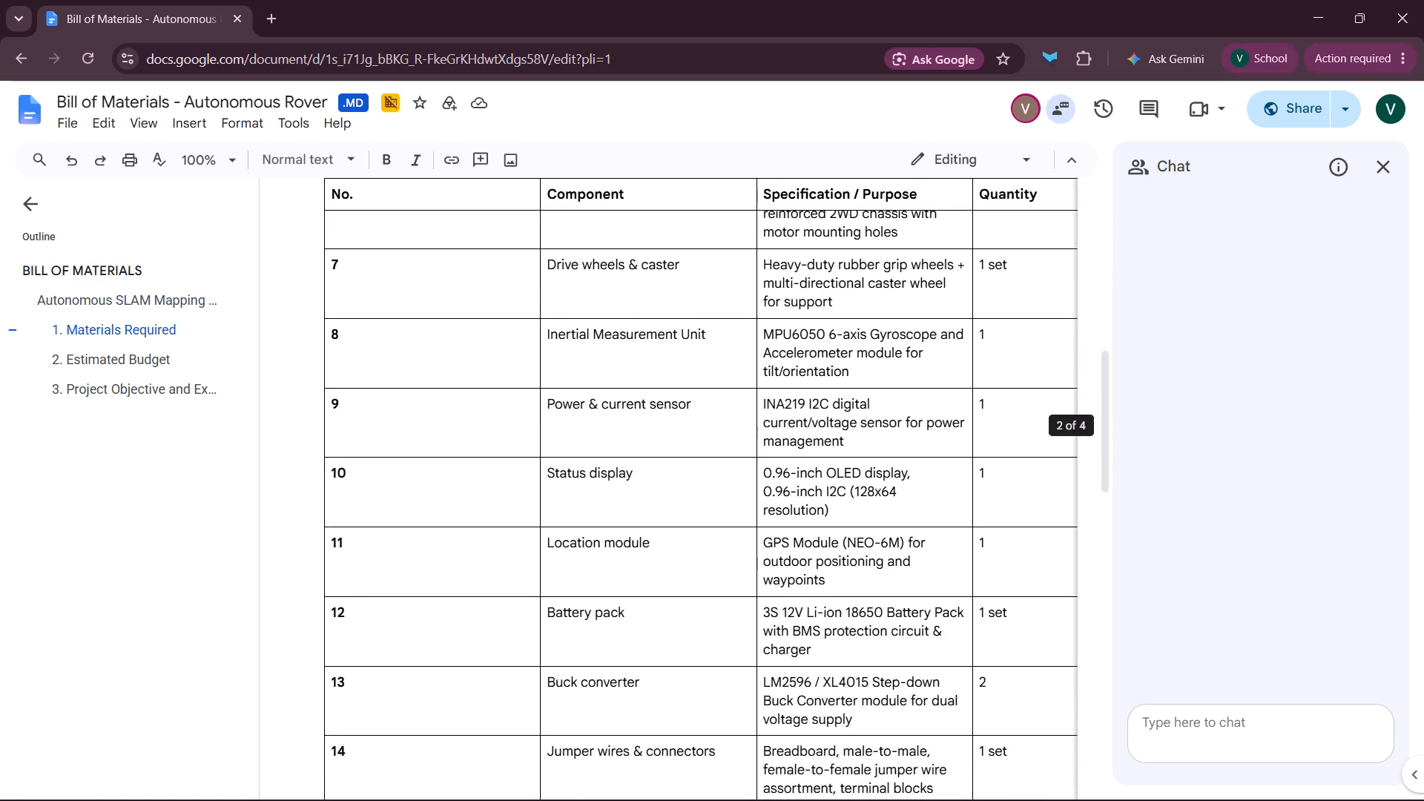
scroll(930, 504, "up", 3)
scroll(930, 504, "down", 1)
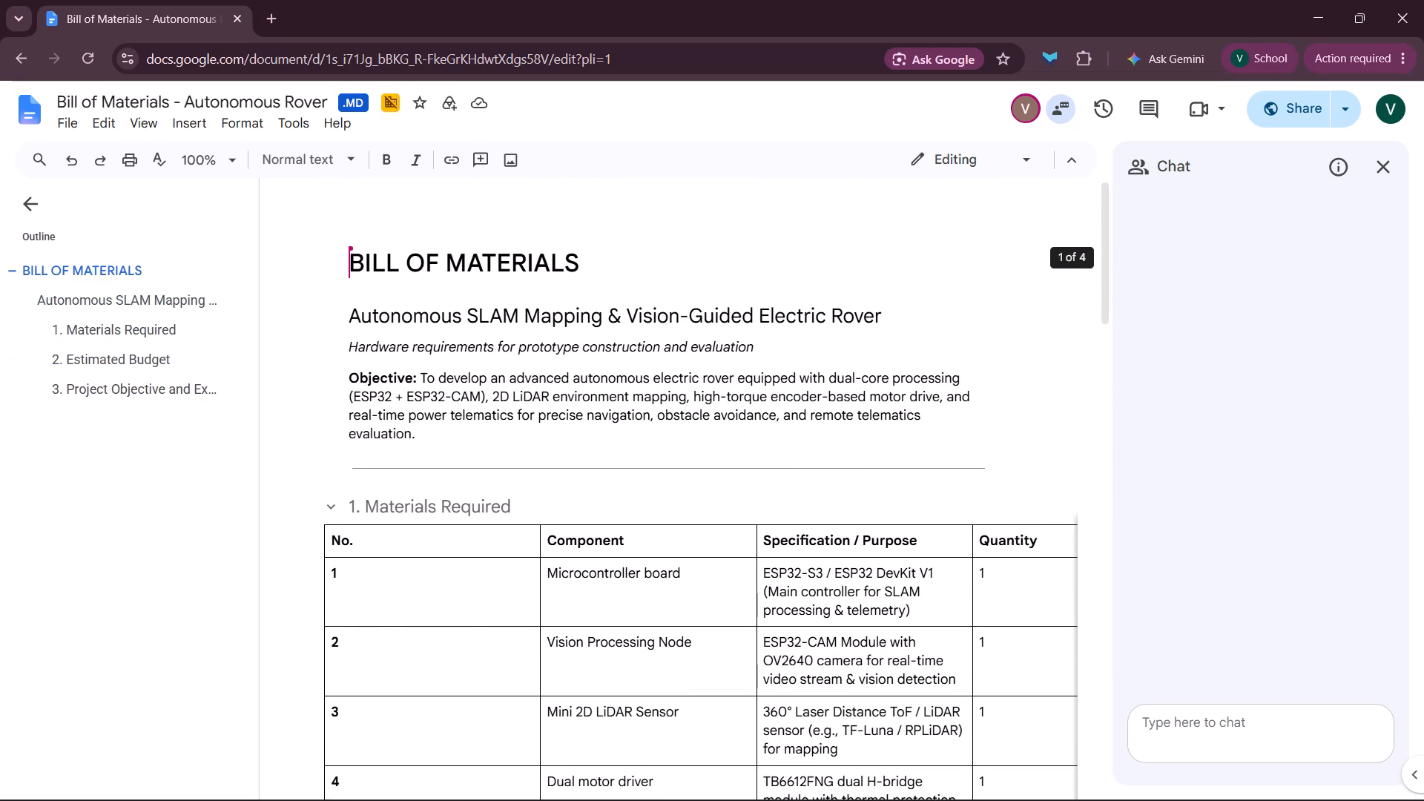
scroll(930, 504, "down", 3)
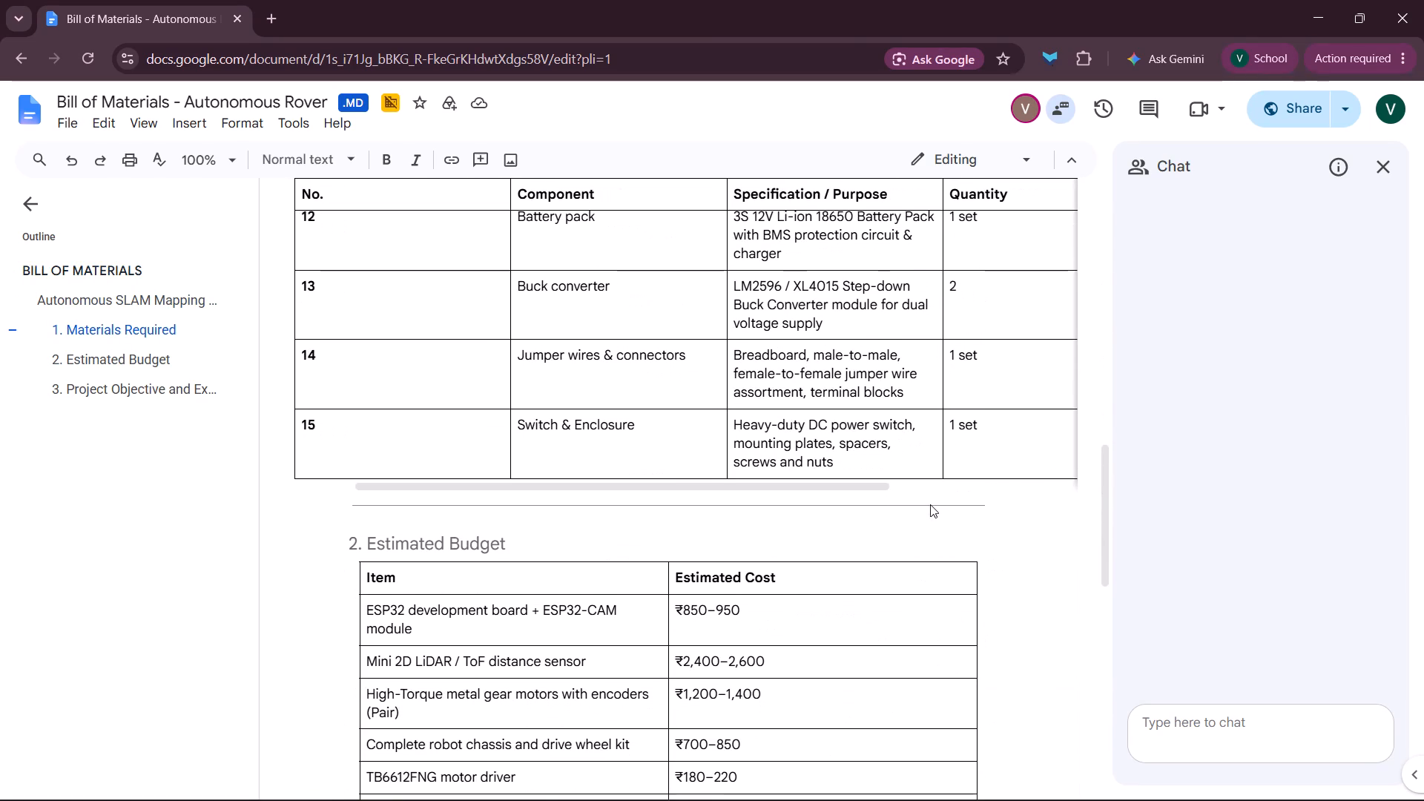
scroll(930, 504, "down", 3)
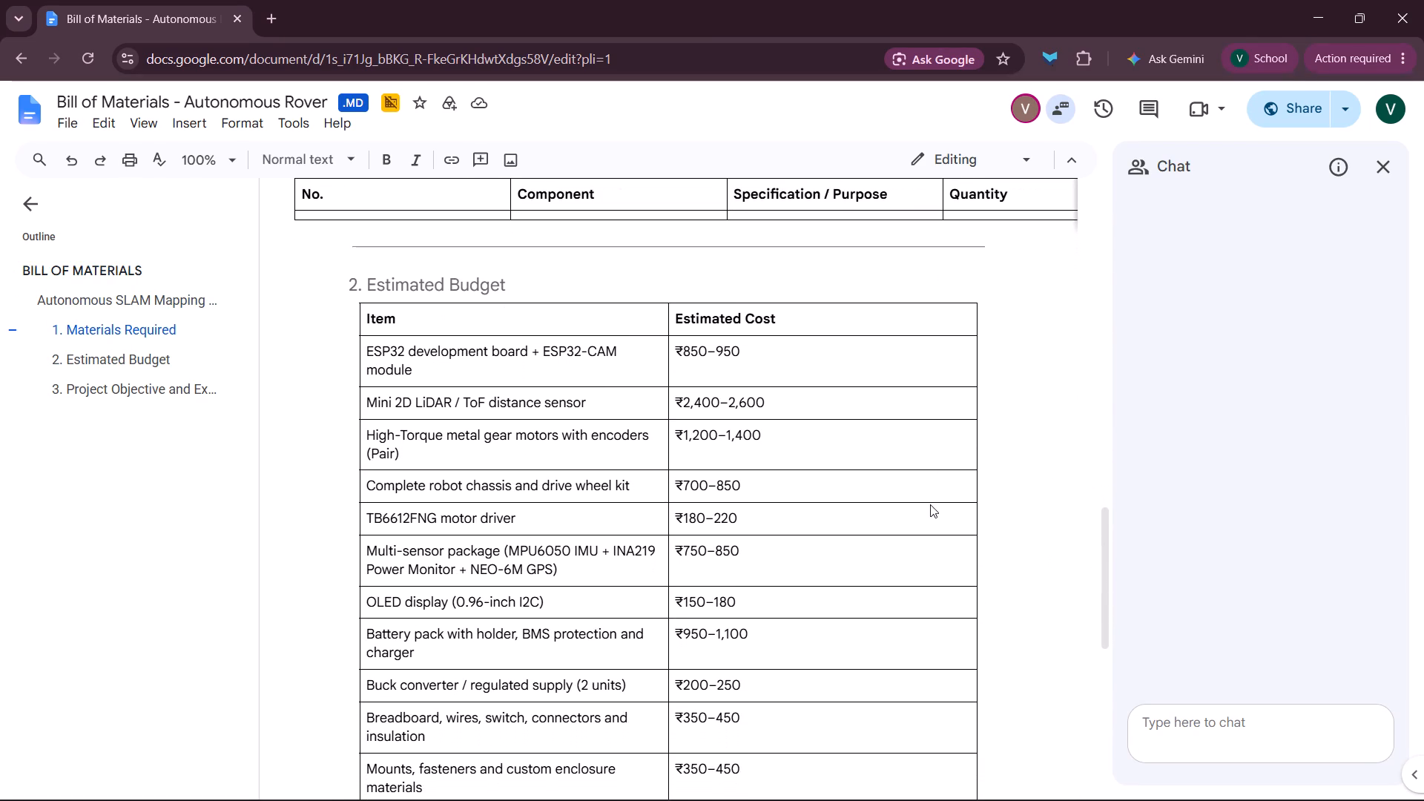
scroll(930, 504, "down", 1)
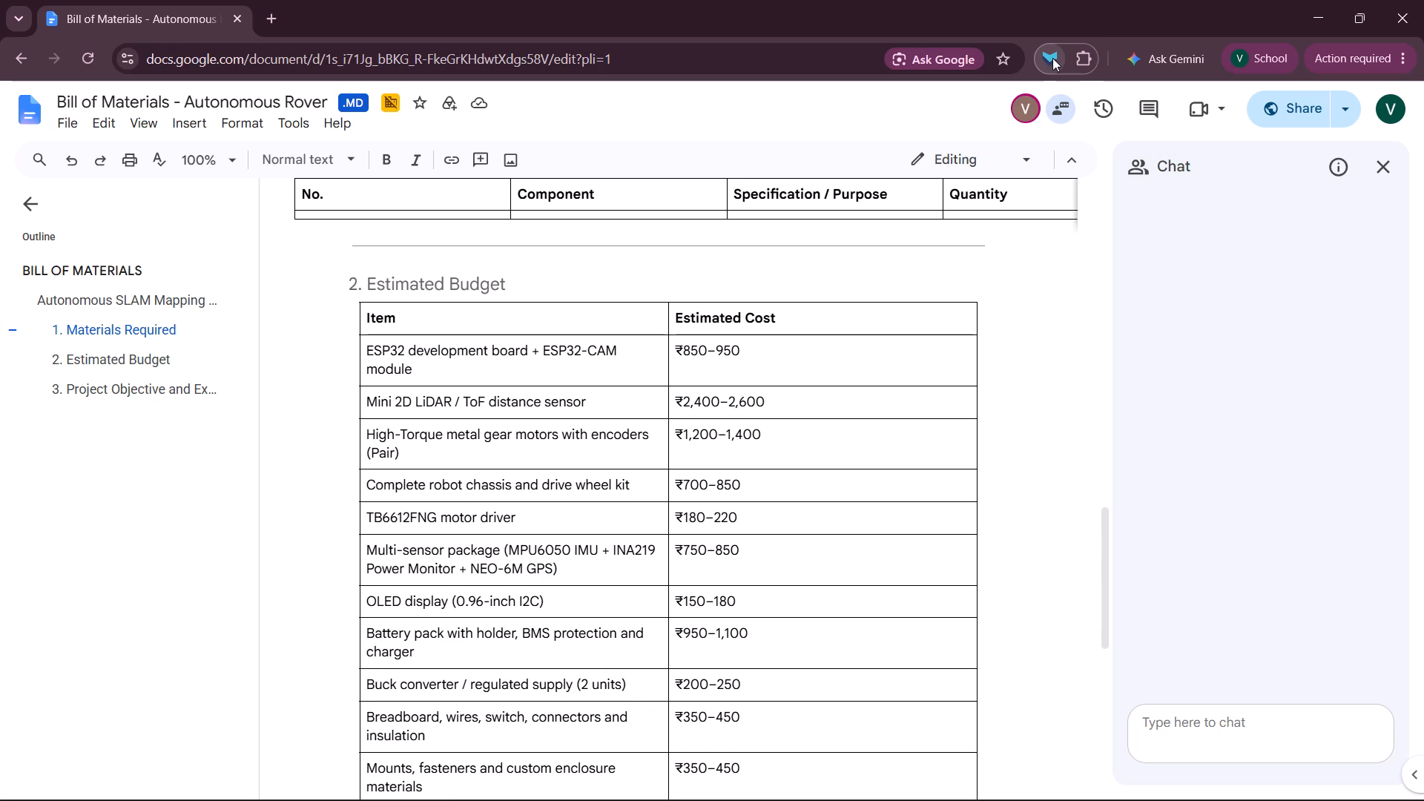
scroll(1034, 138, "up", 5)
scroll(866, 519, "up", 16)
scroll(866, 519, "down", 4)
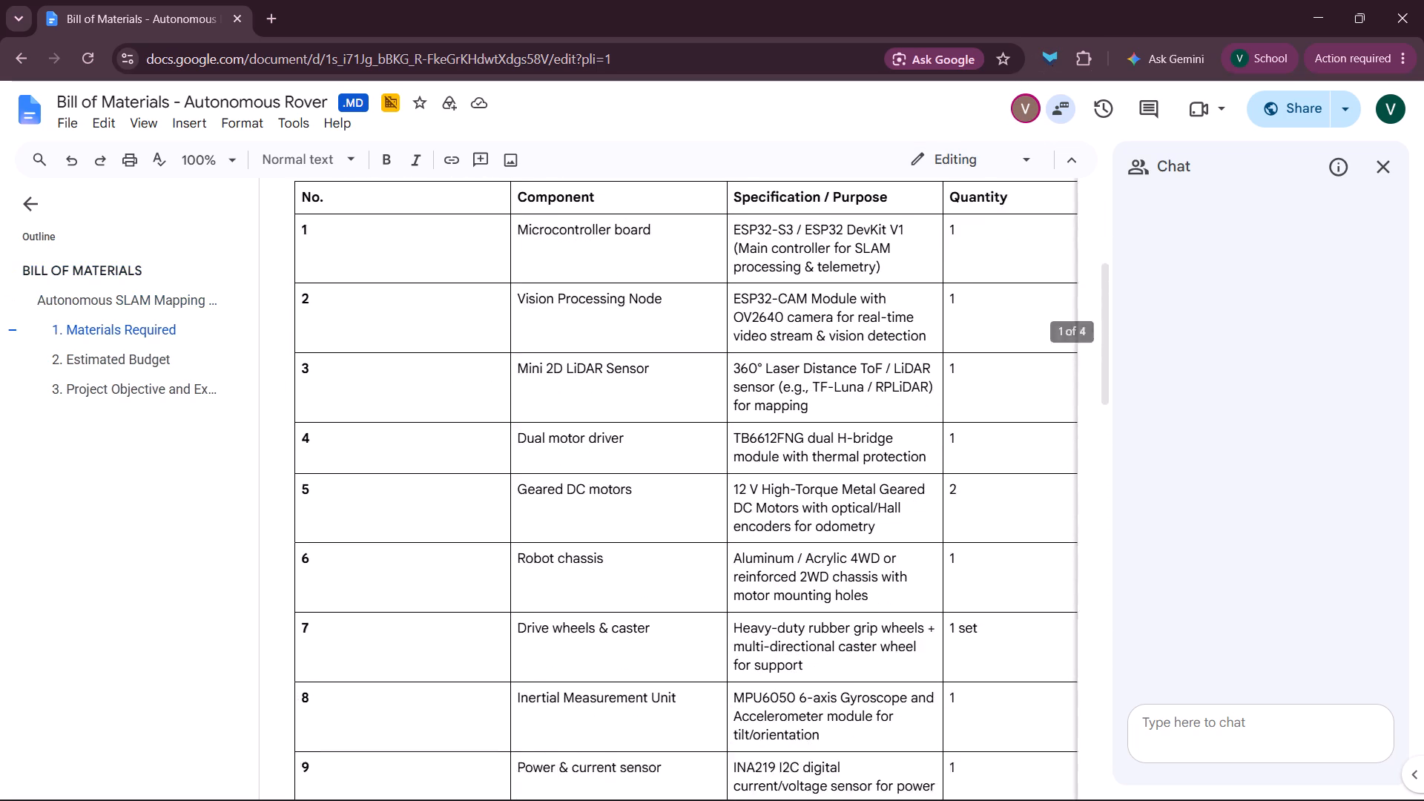
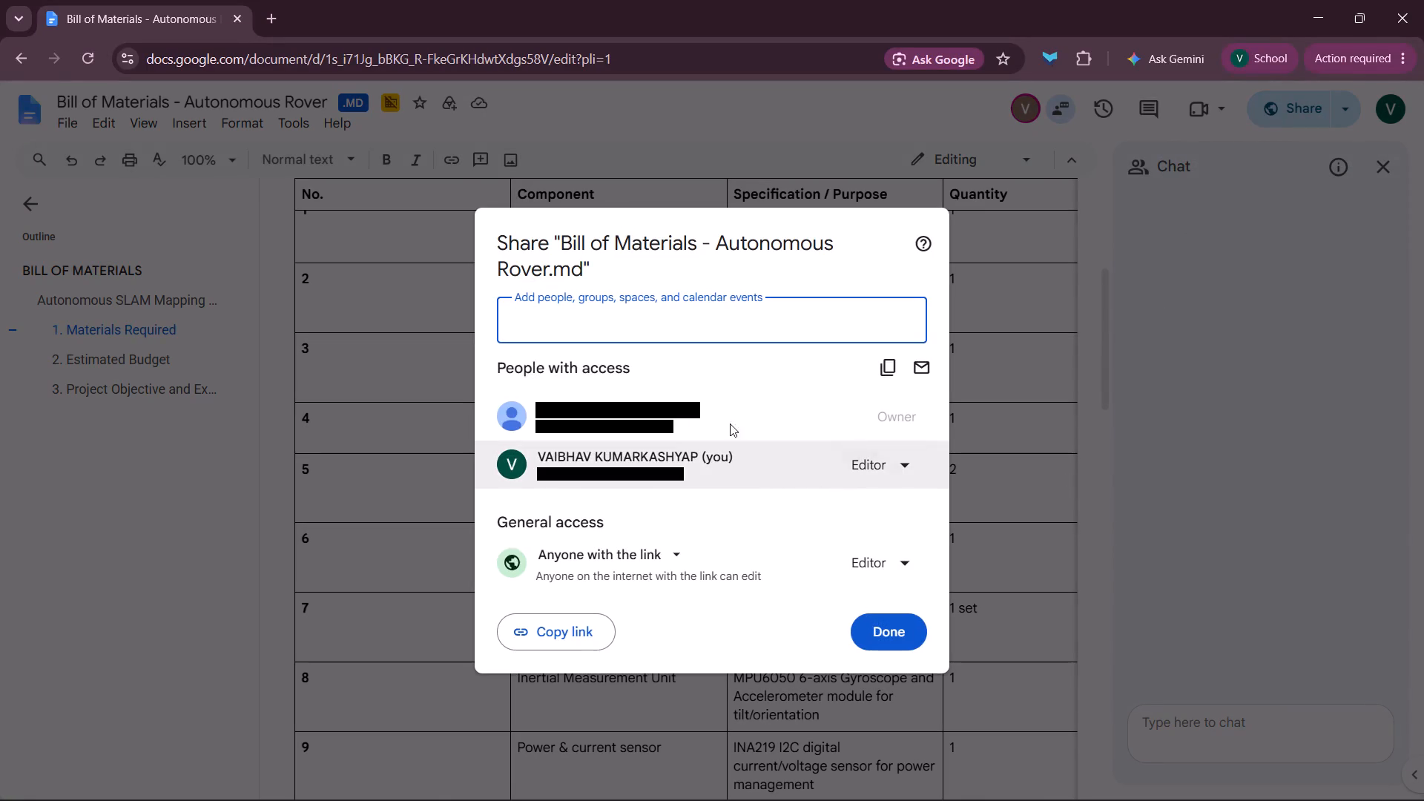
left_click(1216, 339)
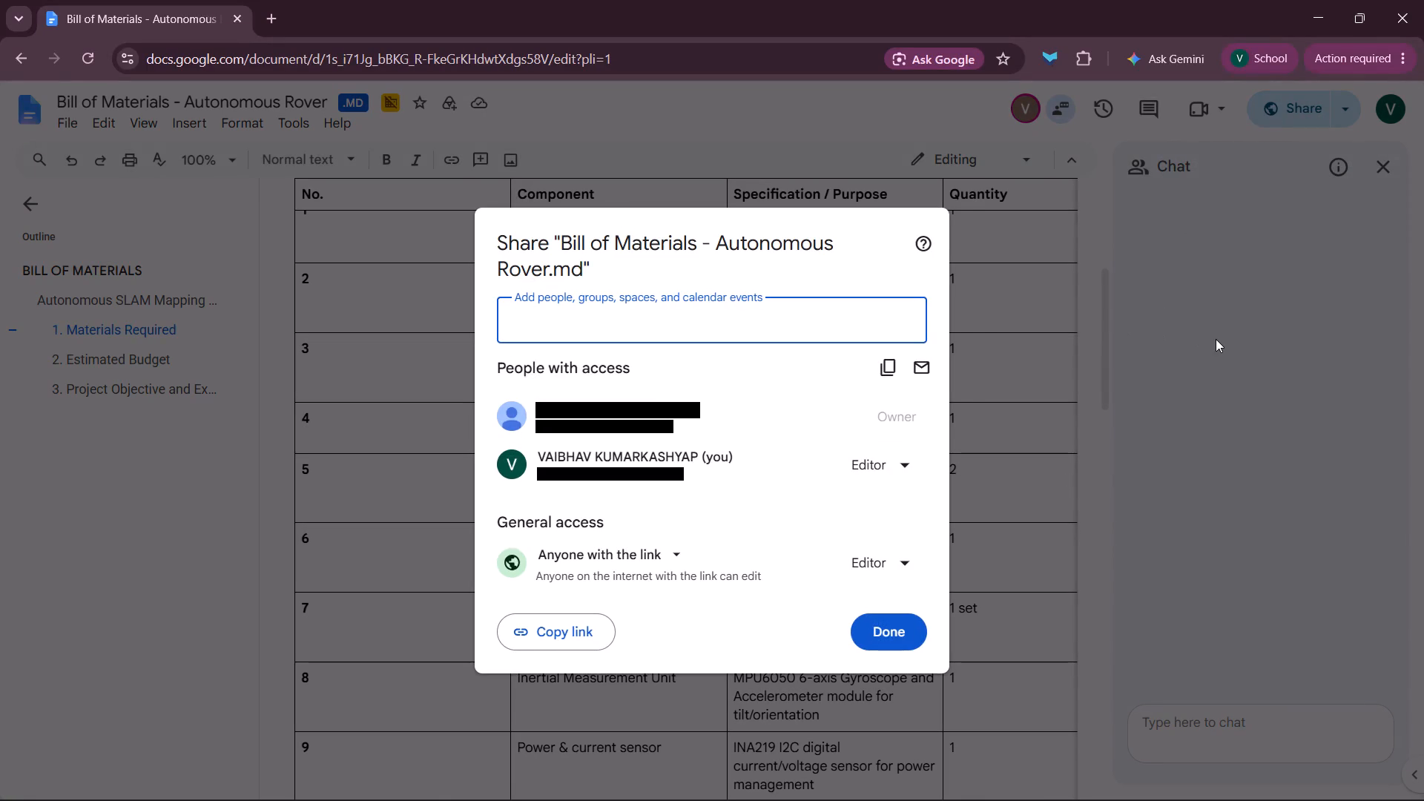
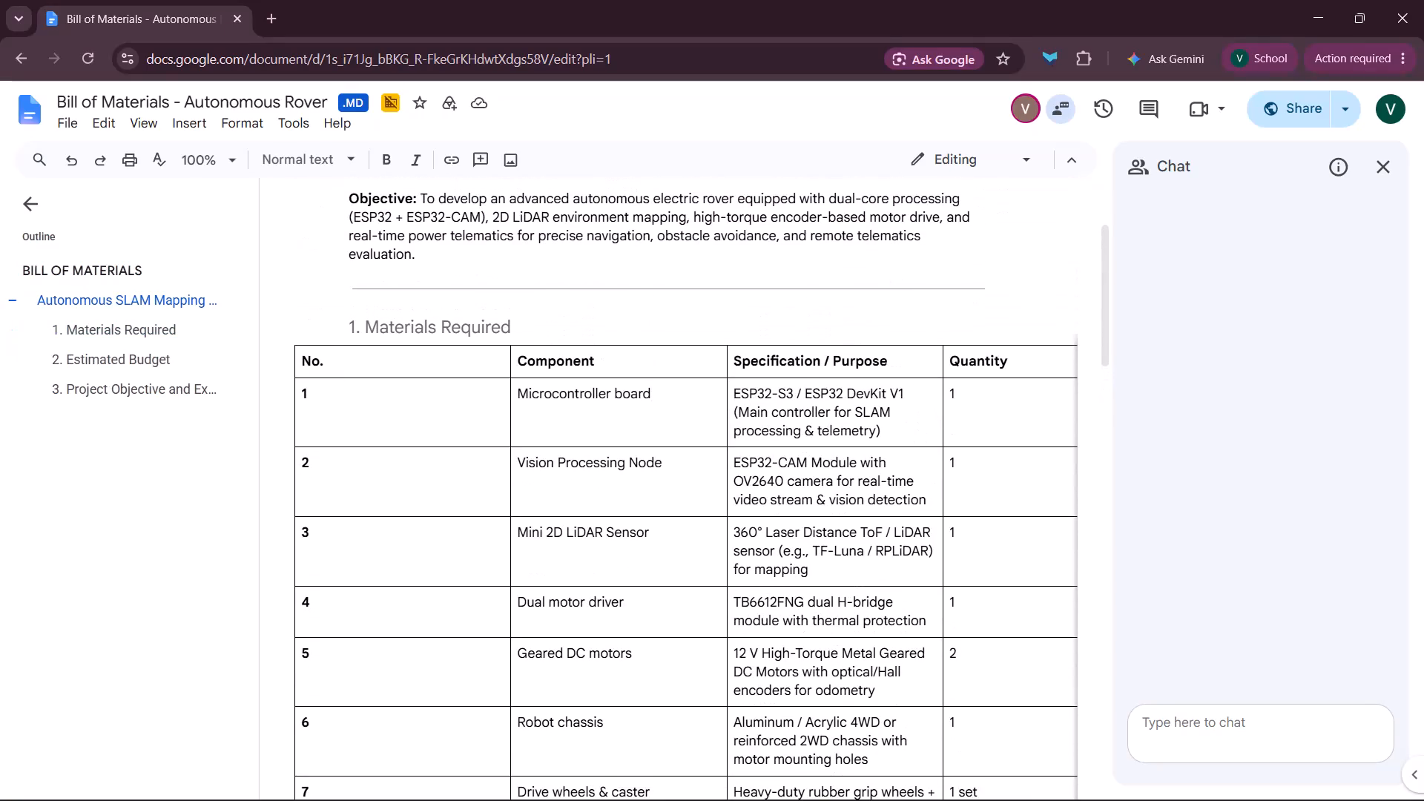
Read through the Materials Required table from the microcontroller board to the switch and enclosure row.
scroll(802, 384, "up", 2)
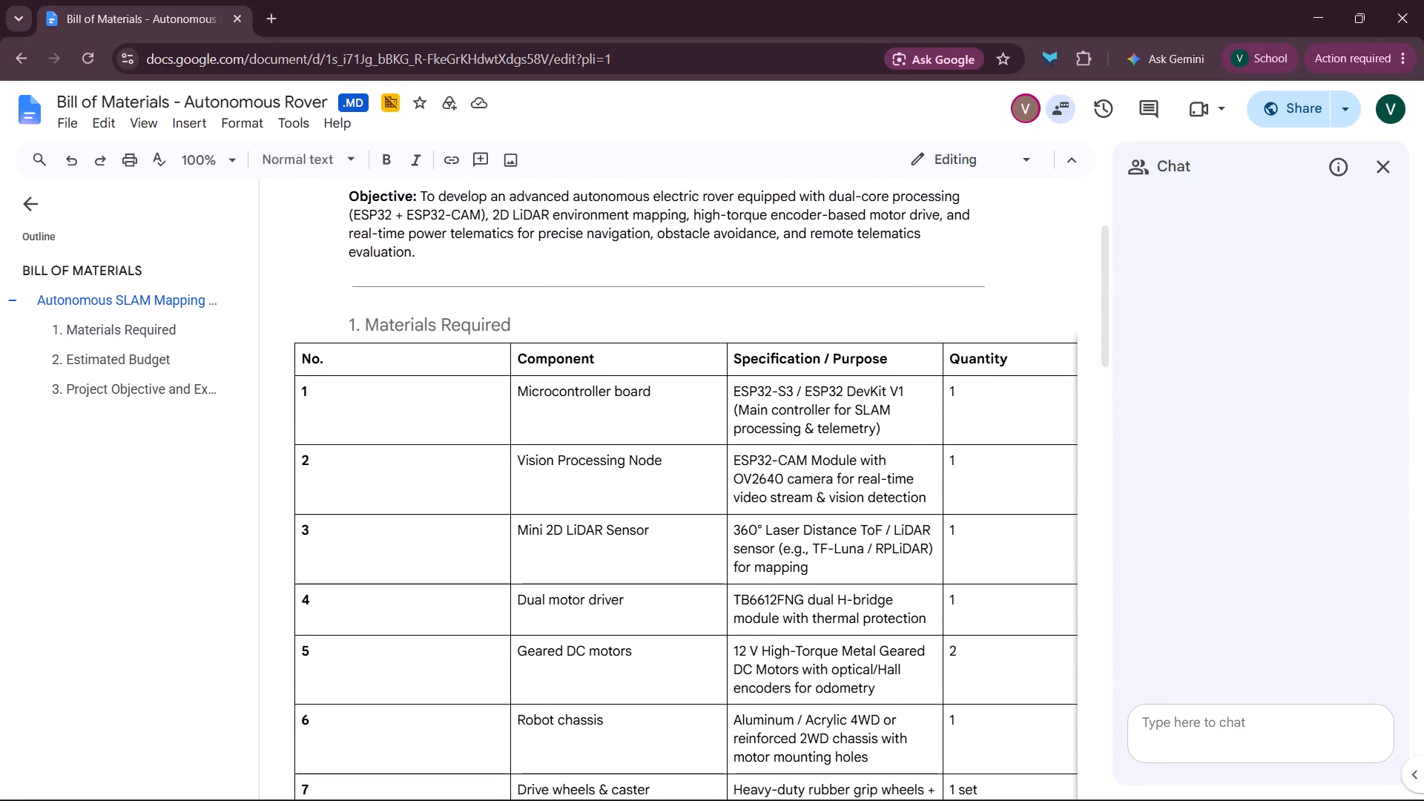
scroll(802, 384, "up", 2)
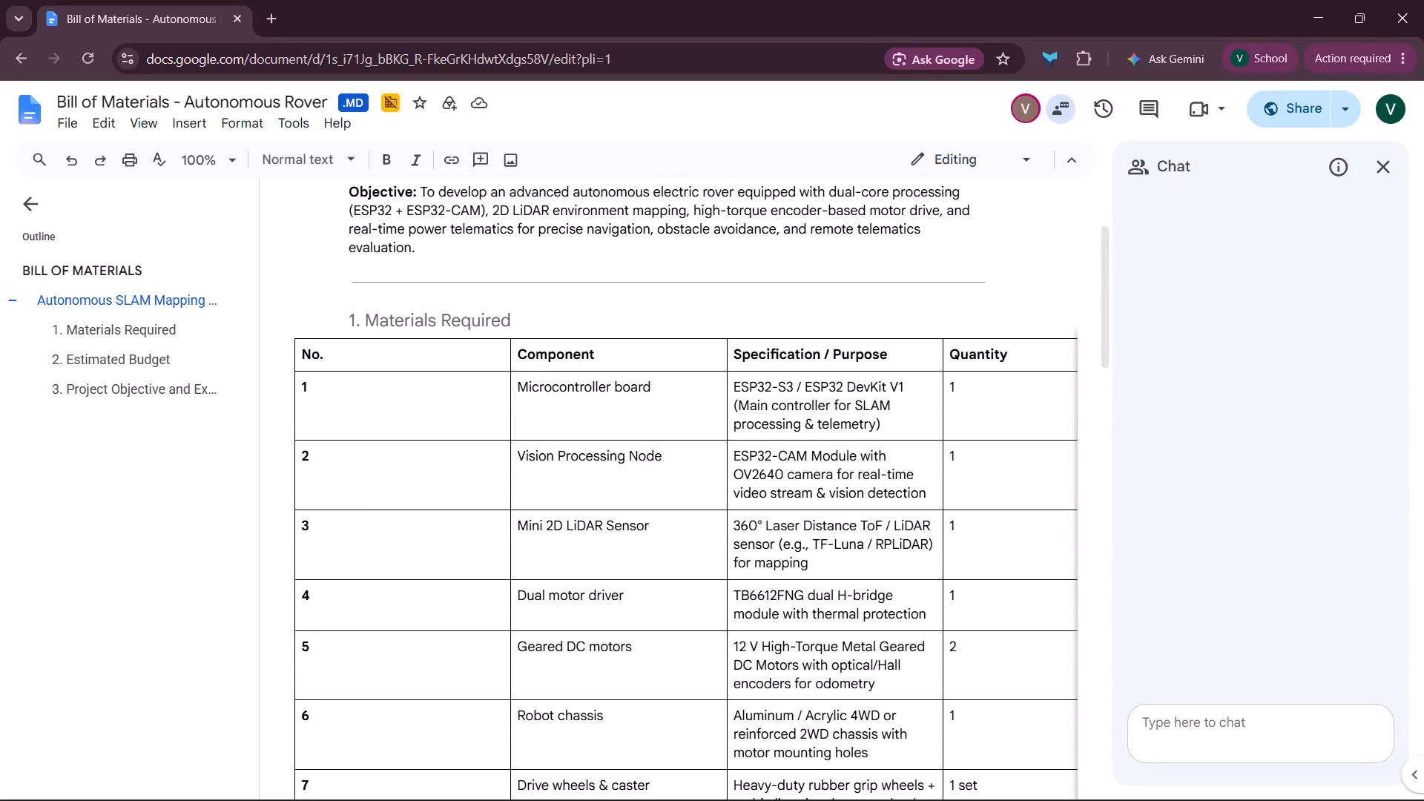
scroll(802, 384, "up", 2)
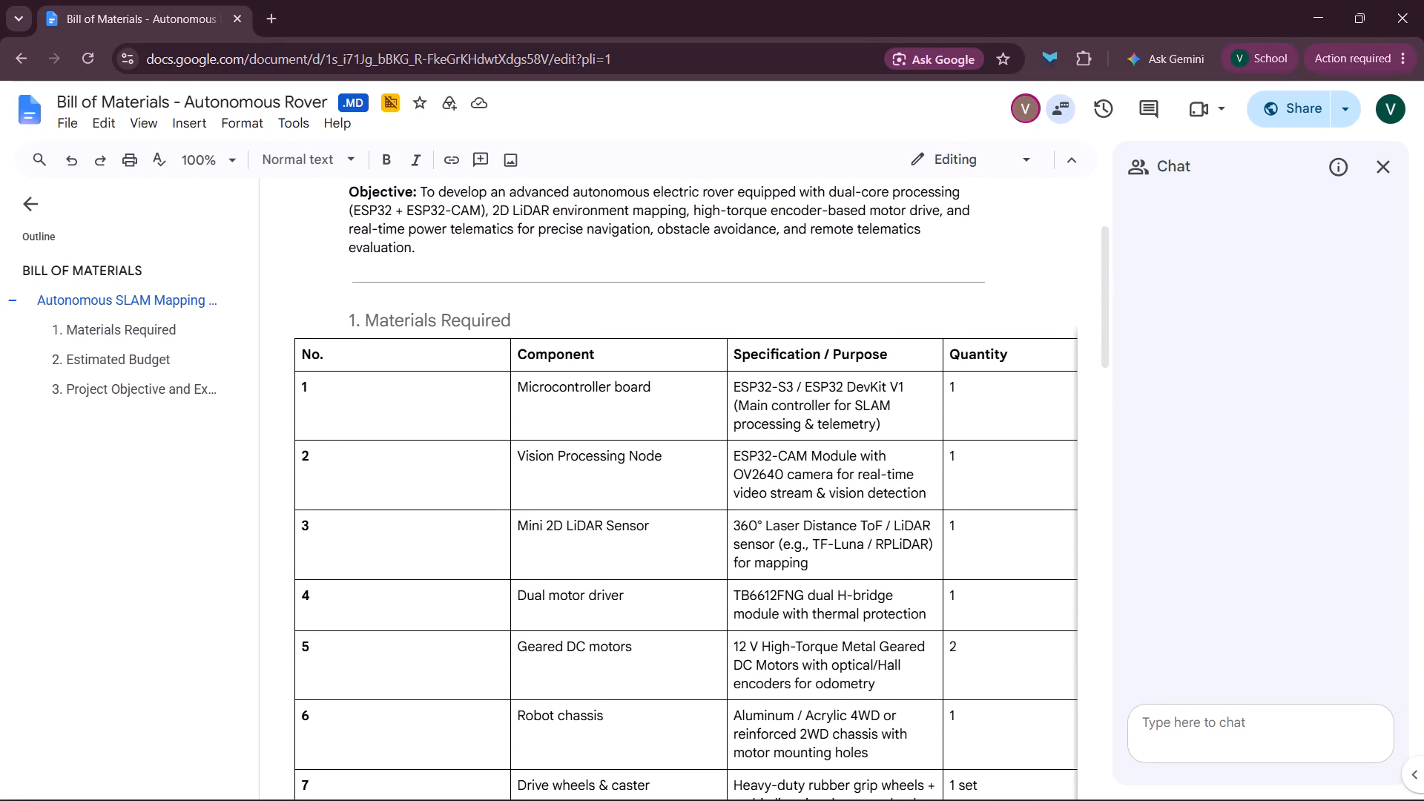
scroll(808, 434, "down", 2)
scroll(808, 434, "left", 1)
scroll(808, 434, "right", 6)
scroll(808, 434, "down", 6)
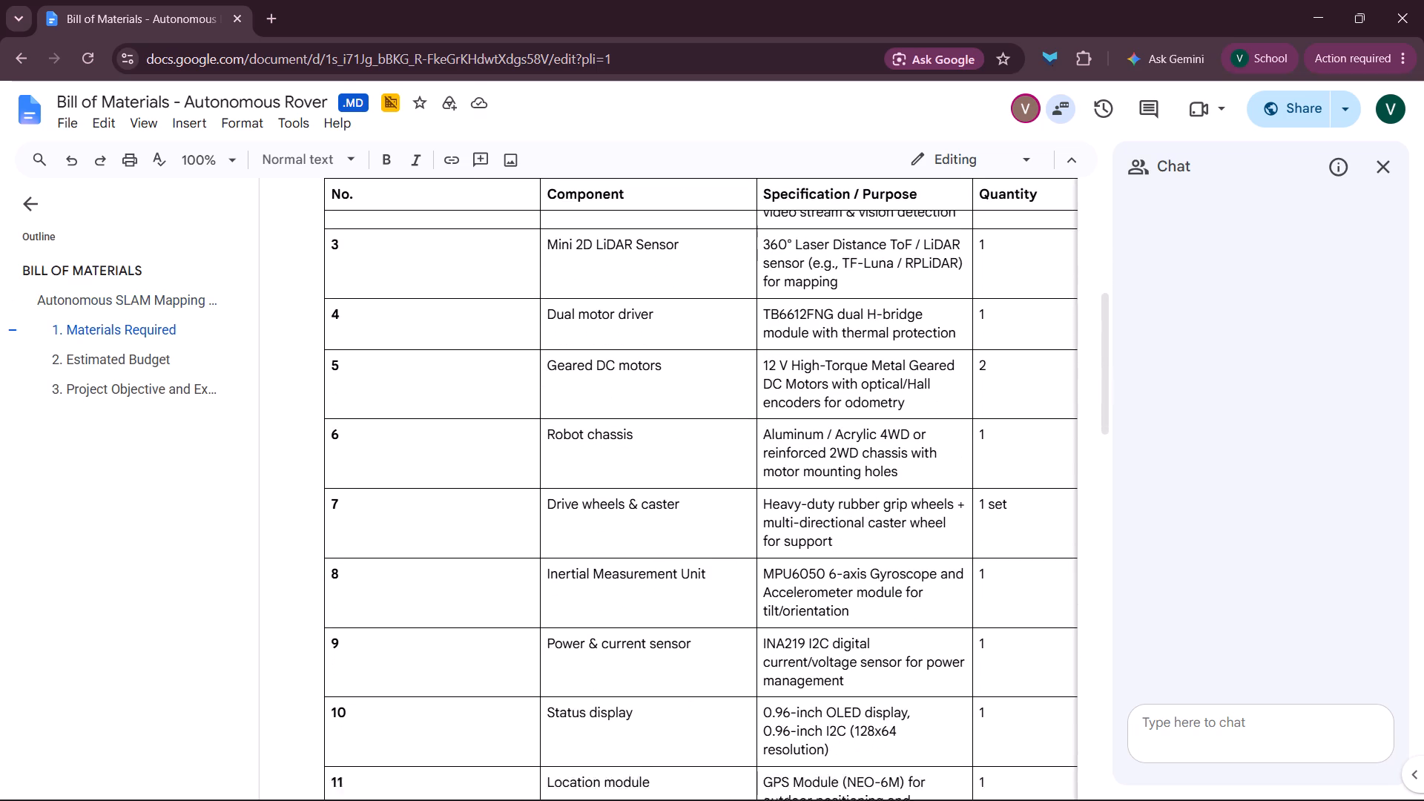
scroll(808, 434, "down", 2)
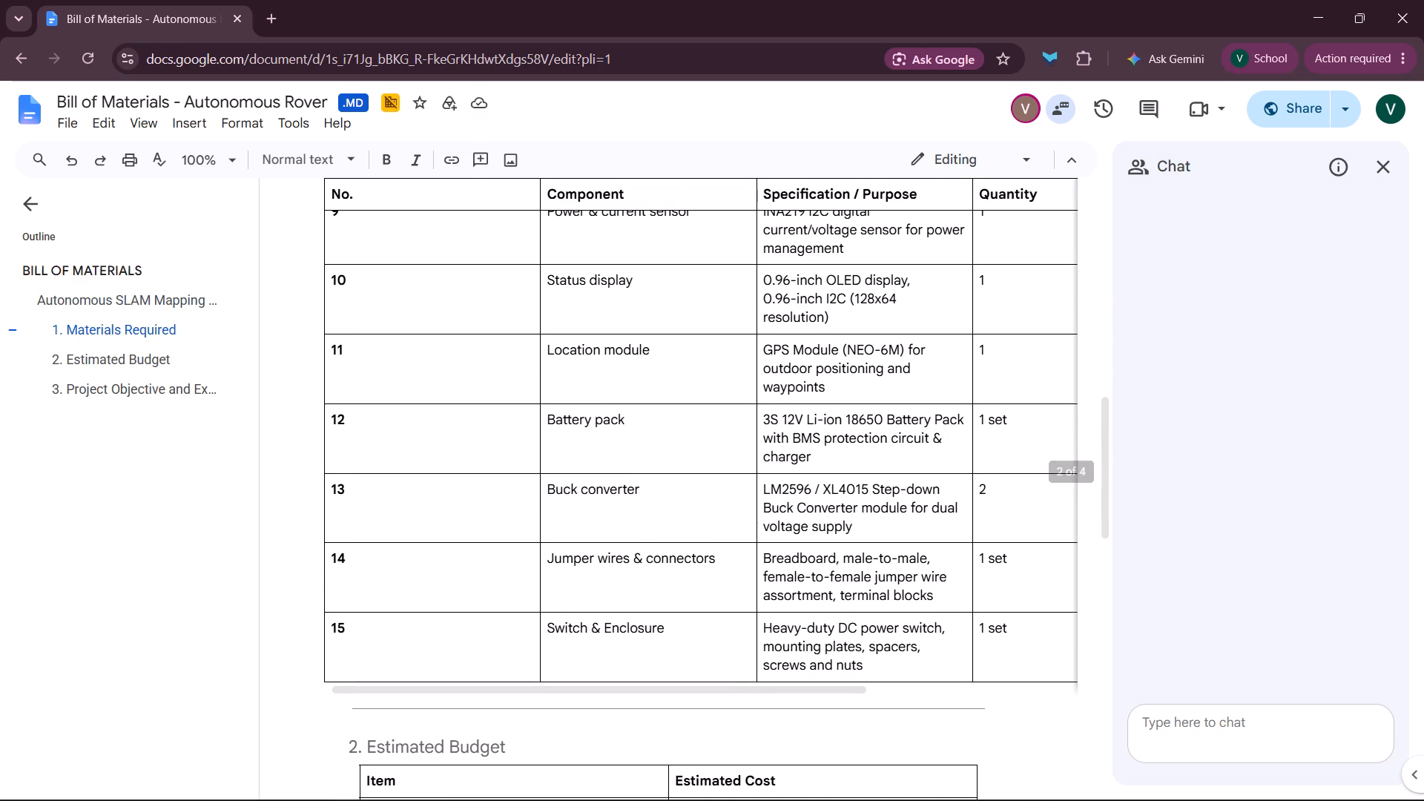
scroll(808, 434, "down", 1)
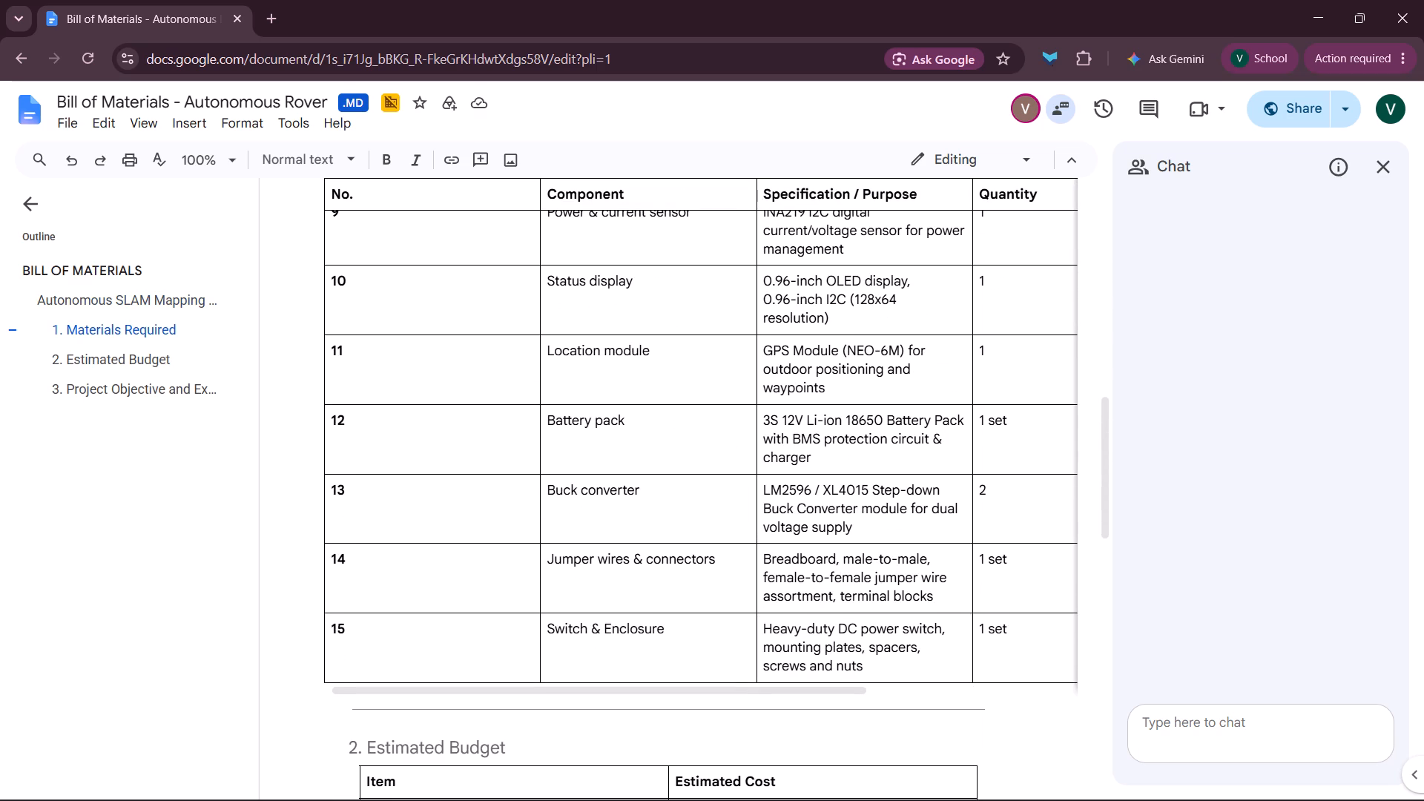
scroll(808, 434, "down", 1)
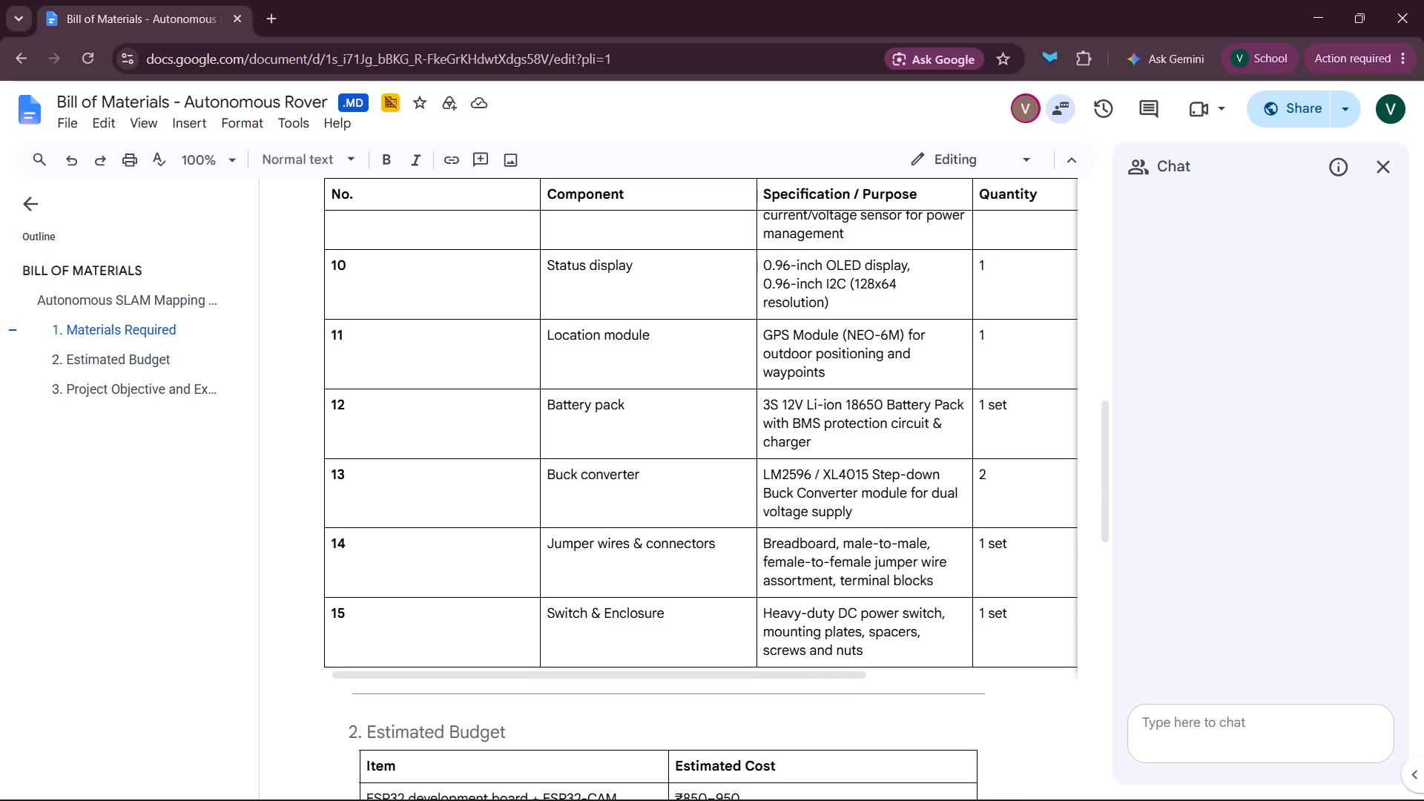
scroll(808, 434, "down", 2)
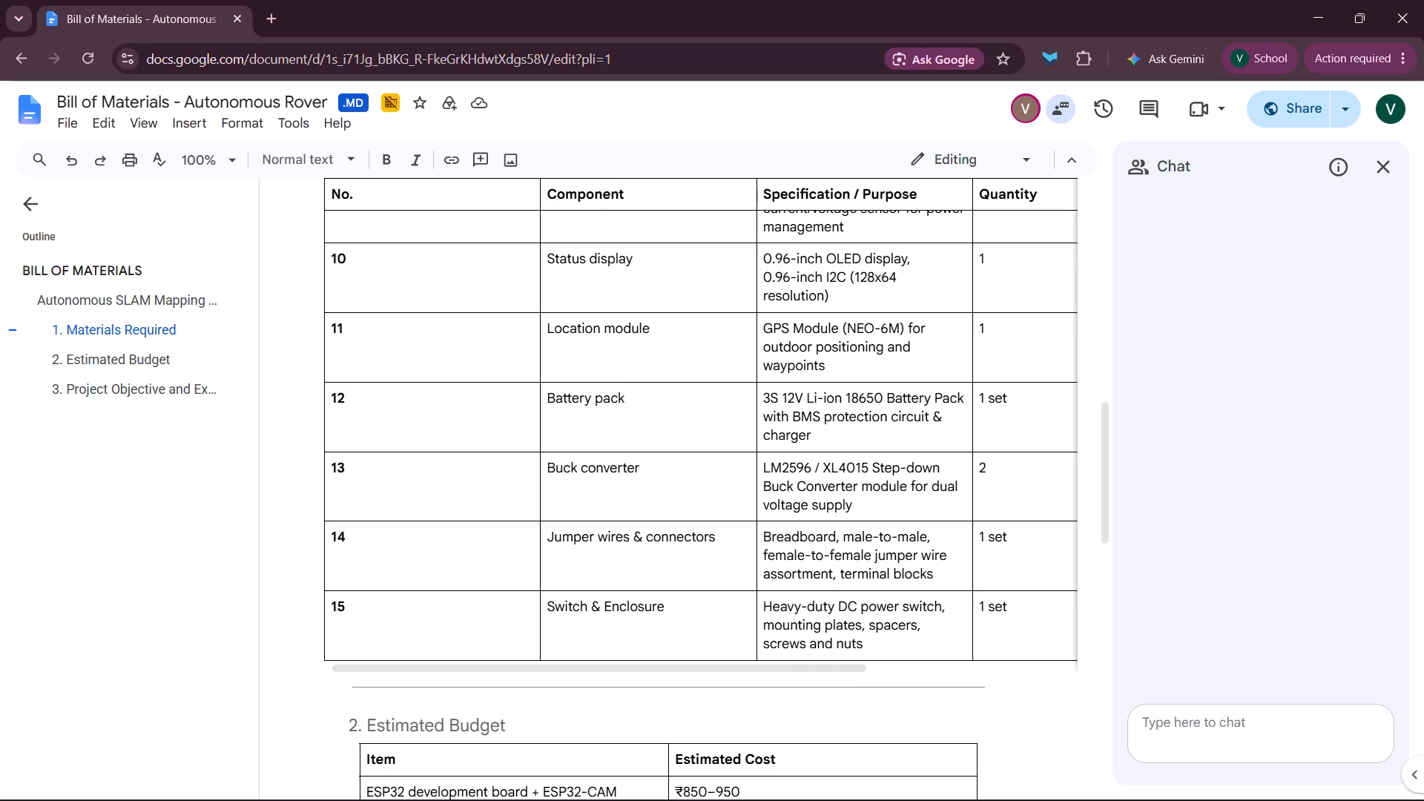
left_click(682, 484)
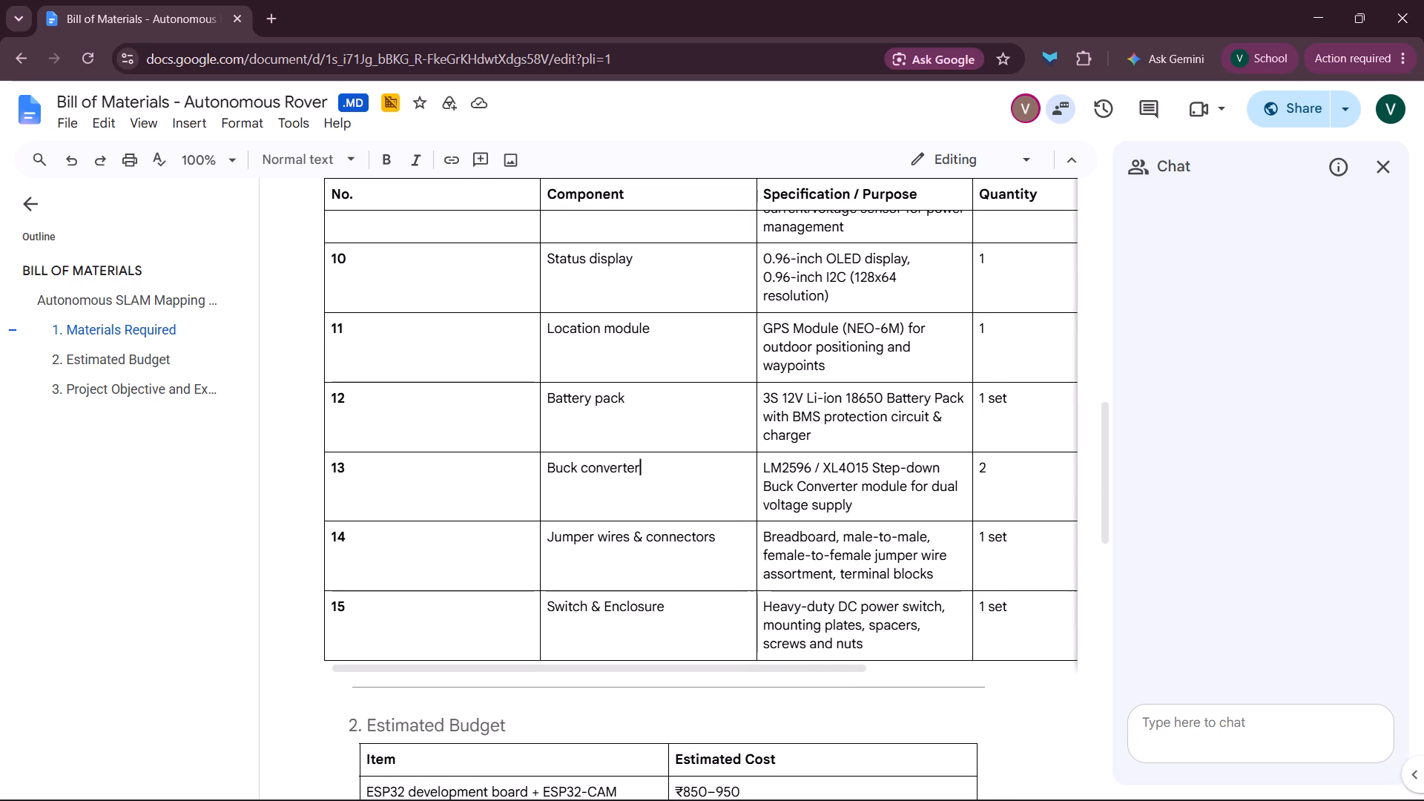
Recheck the component specifications and the Quantity column of the Materials Required table, glancing at the budget section.
scroll(762, 533, "down", 5)
scroll(762, 533, "up", 3)
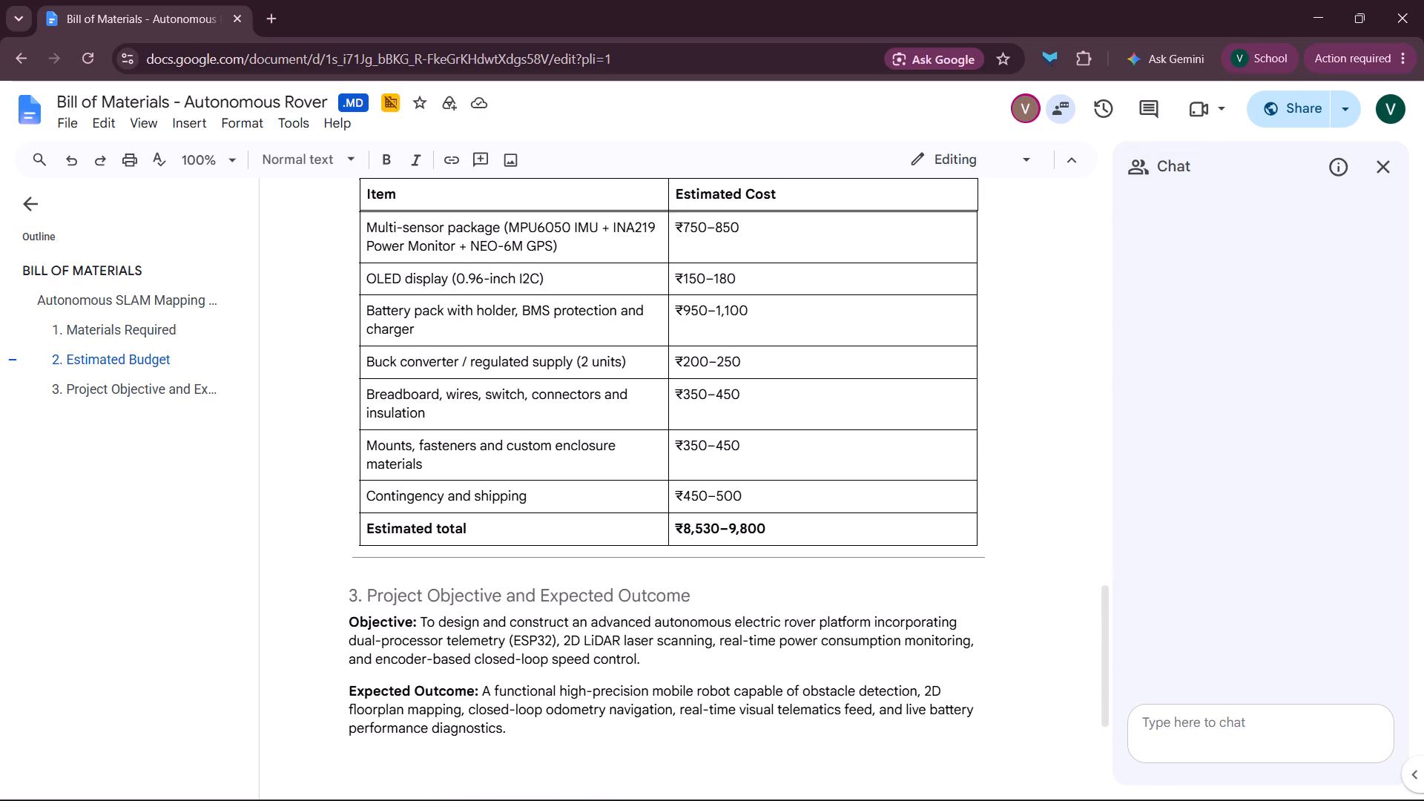
scroll(762, 533, "up", 2)
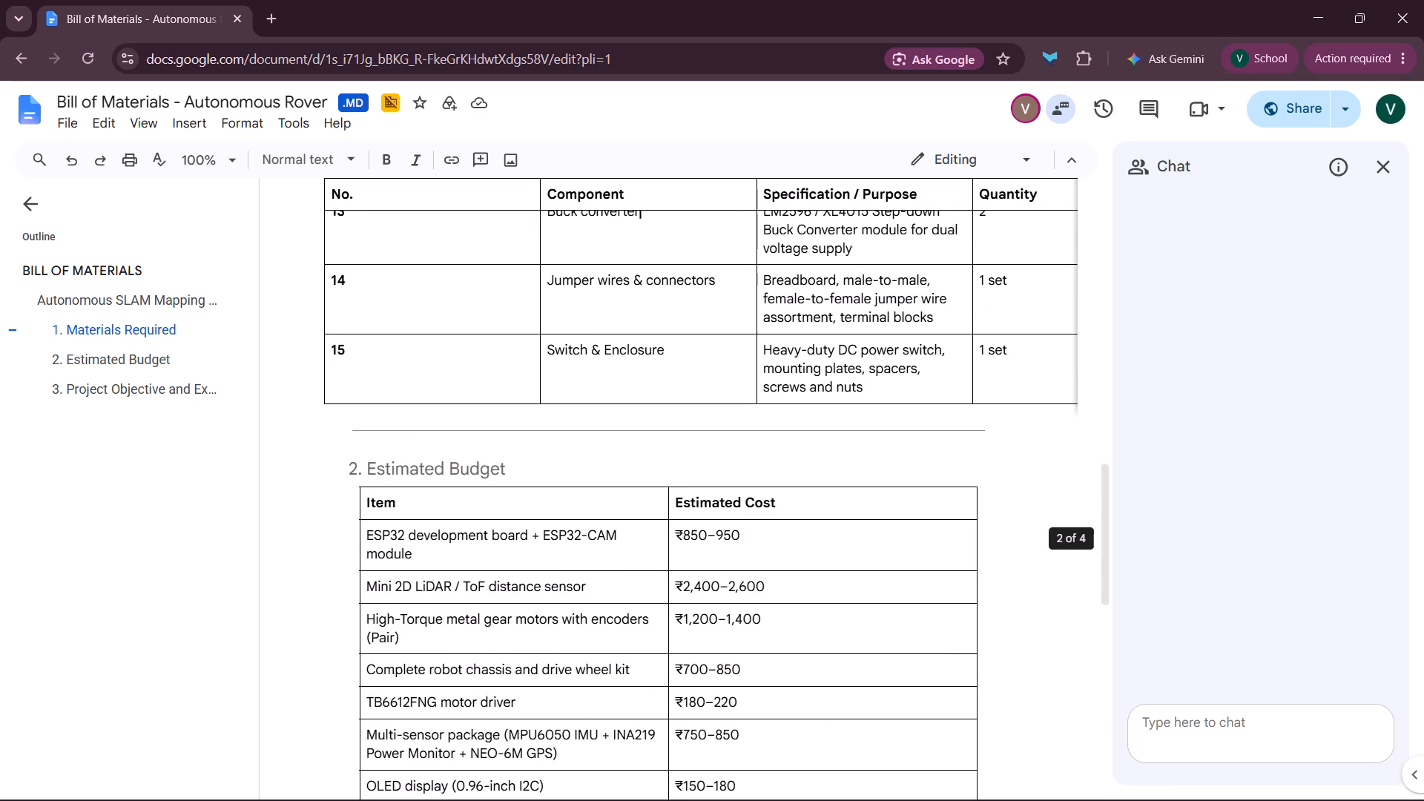
scroll(762, 533, "up", 2)
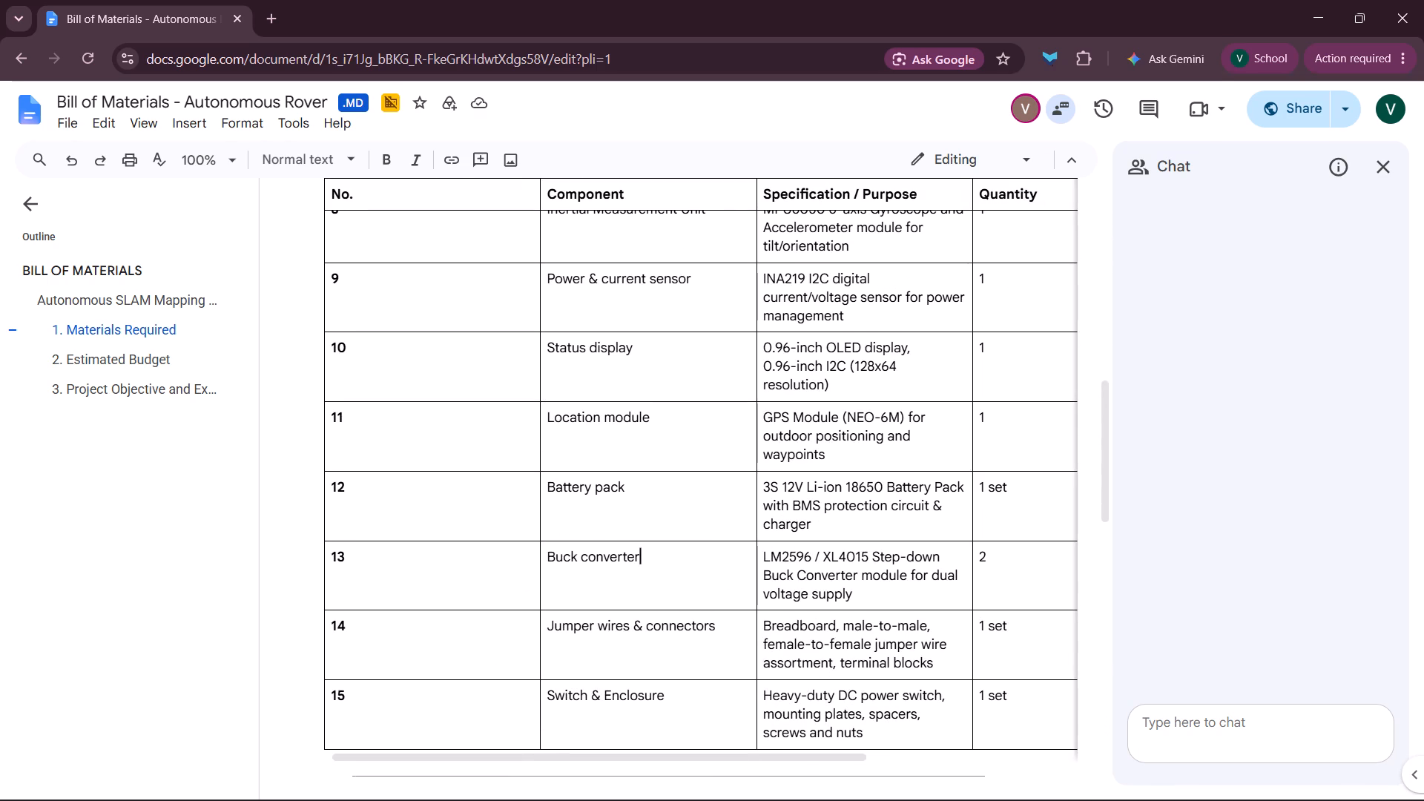
scroll(596, 529, "up", 4)
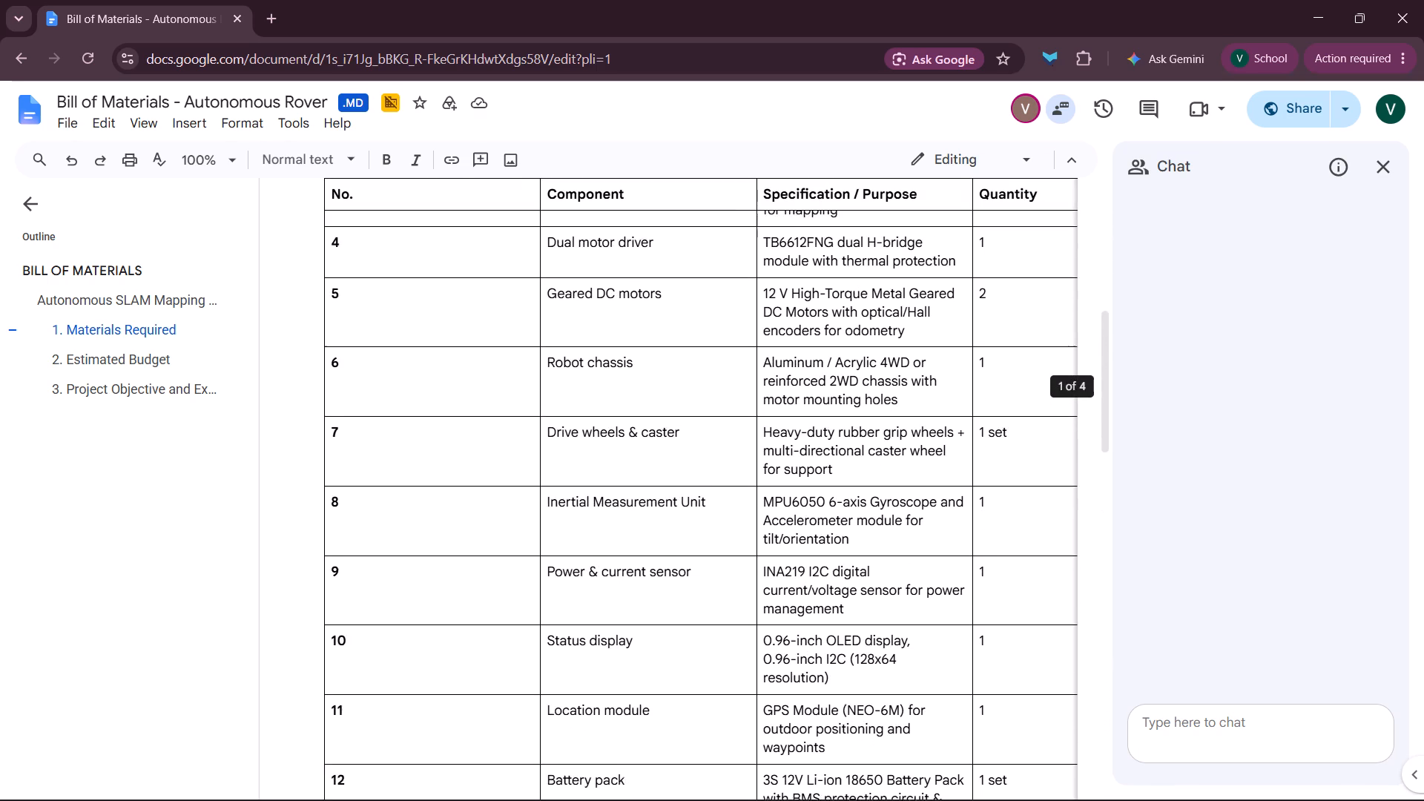
scroll(596, 529, "up", 1)
scroll(596, 529, "down", 2)
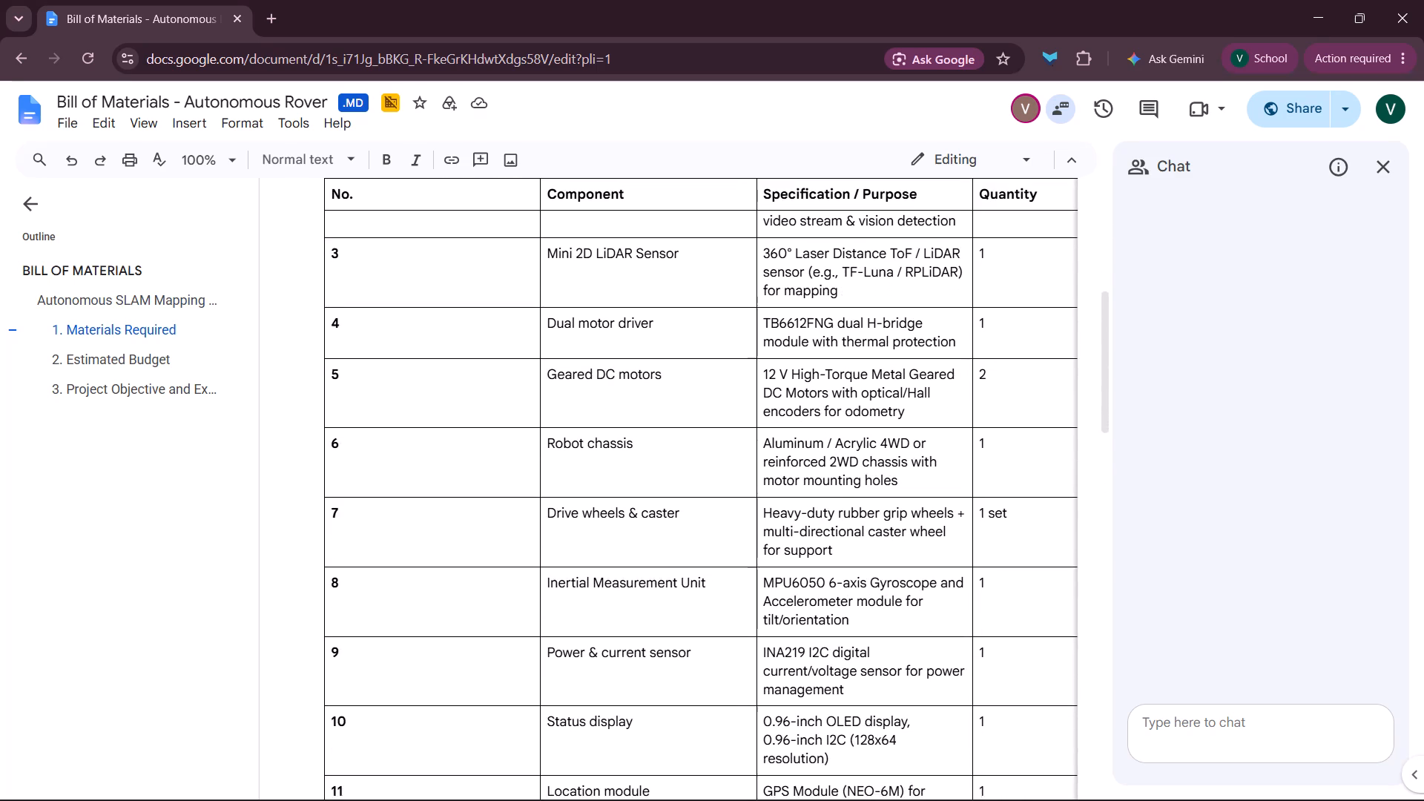
scroll(596, 529, "down", 1)
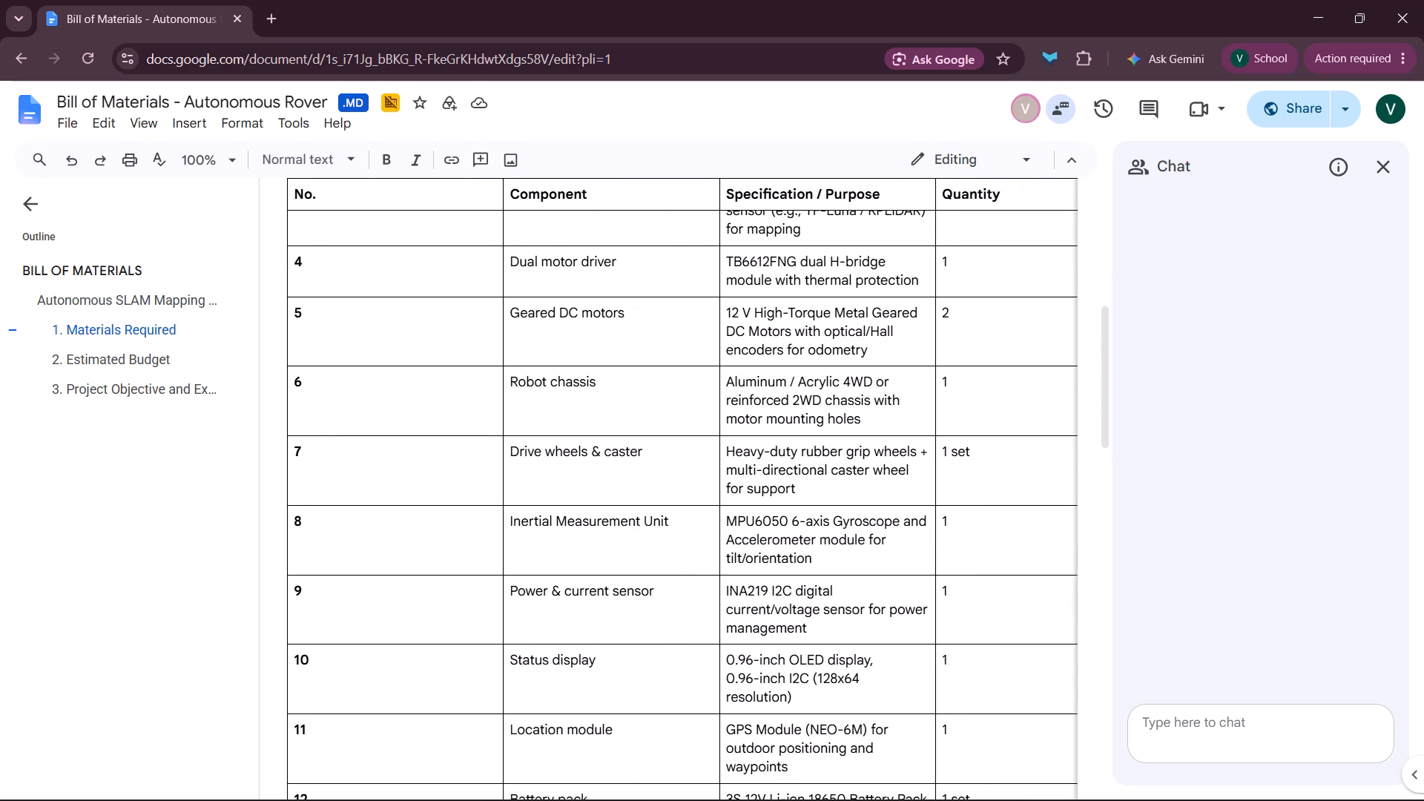
scroll(564, 471, "down", 4)
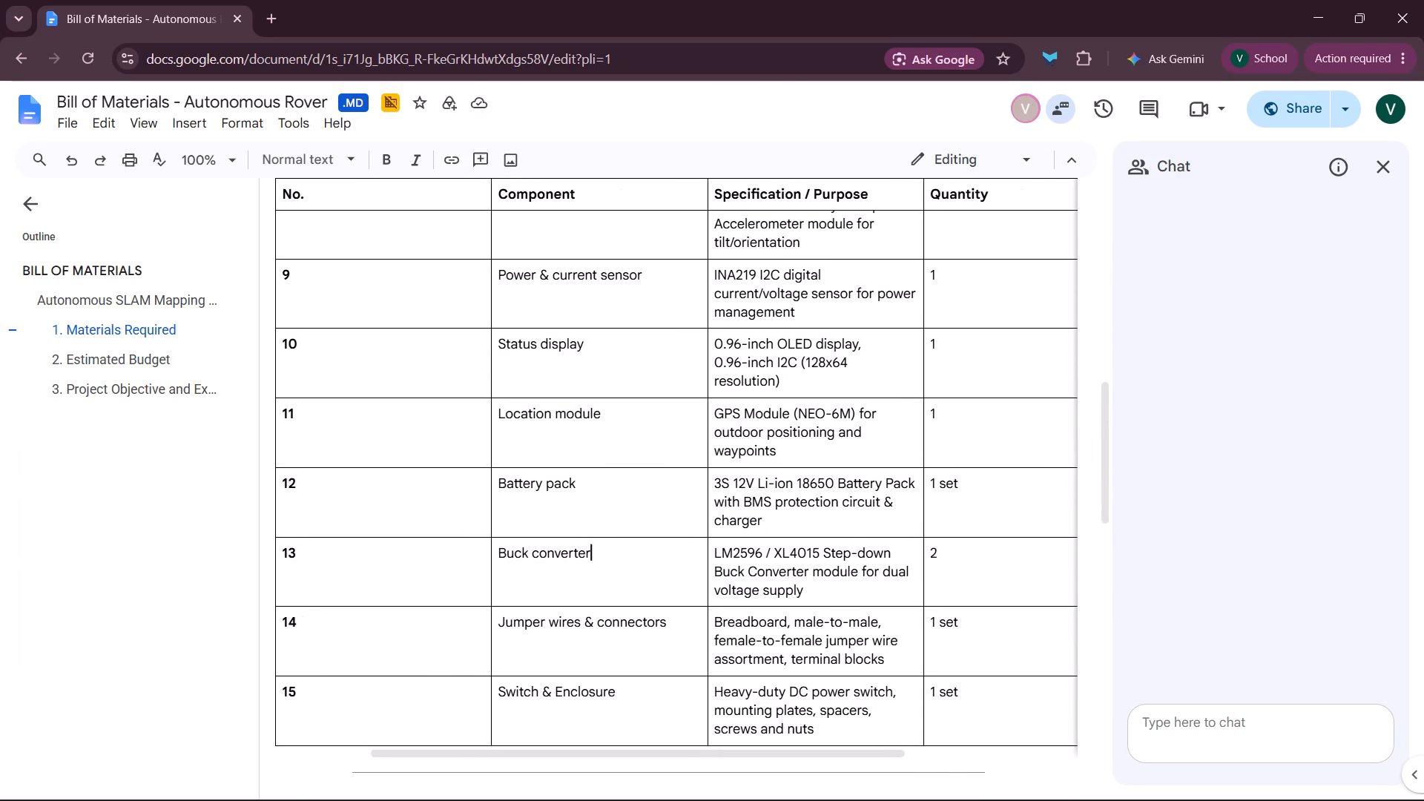
scroll(564, 471, "down", 1)
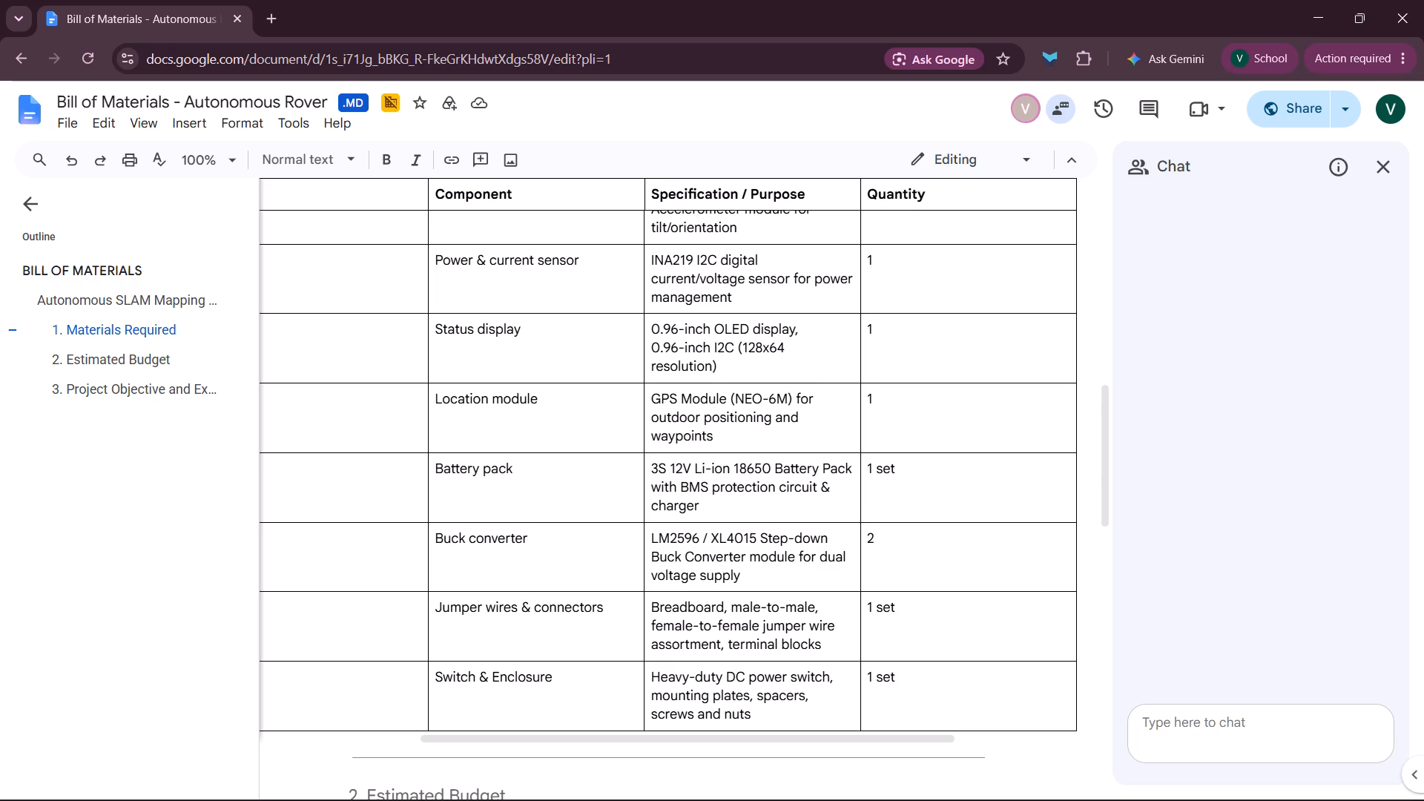
scroll(575, 499, "up", 3)
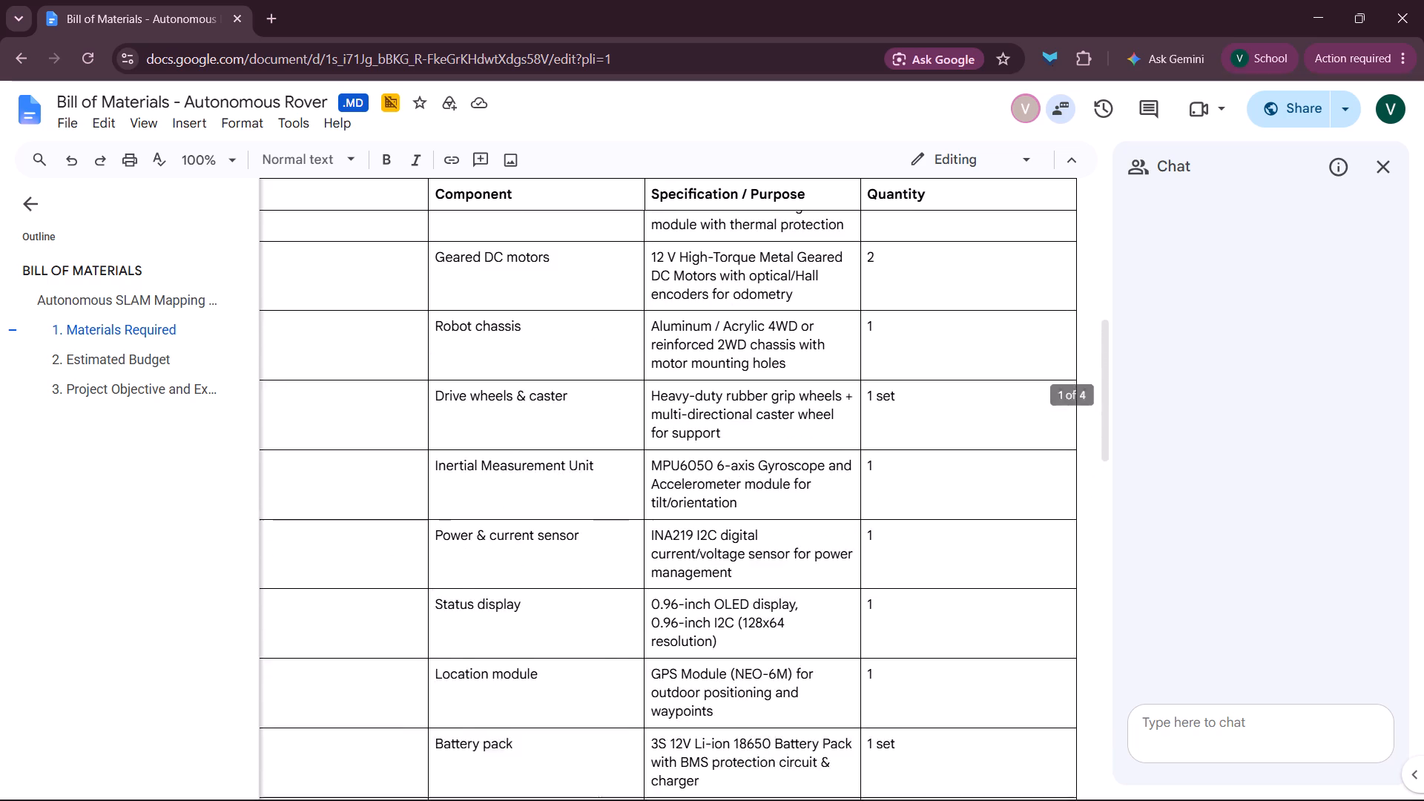
scroll(575, 499, "up", 4)
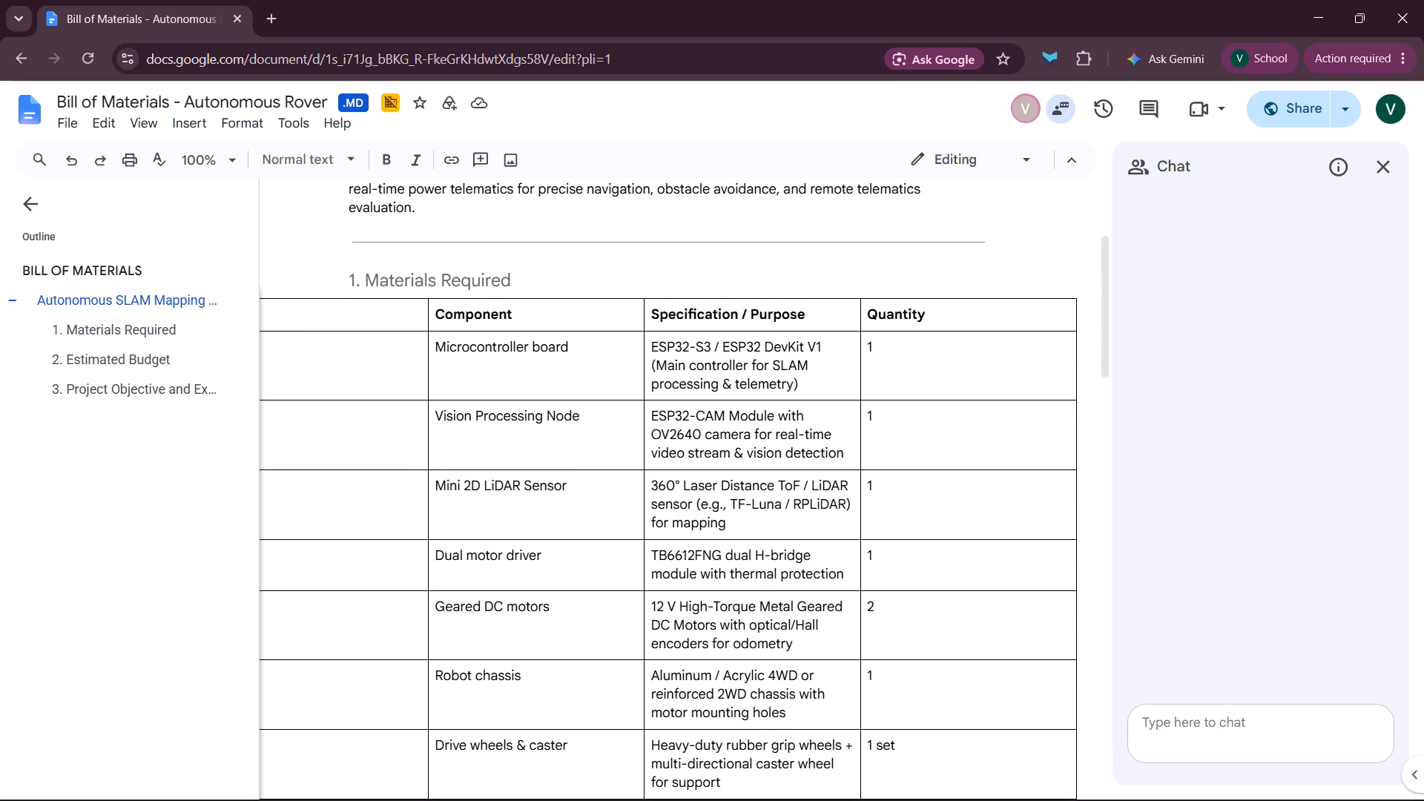
scroll(575, 499, "up", 1)
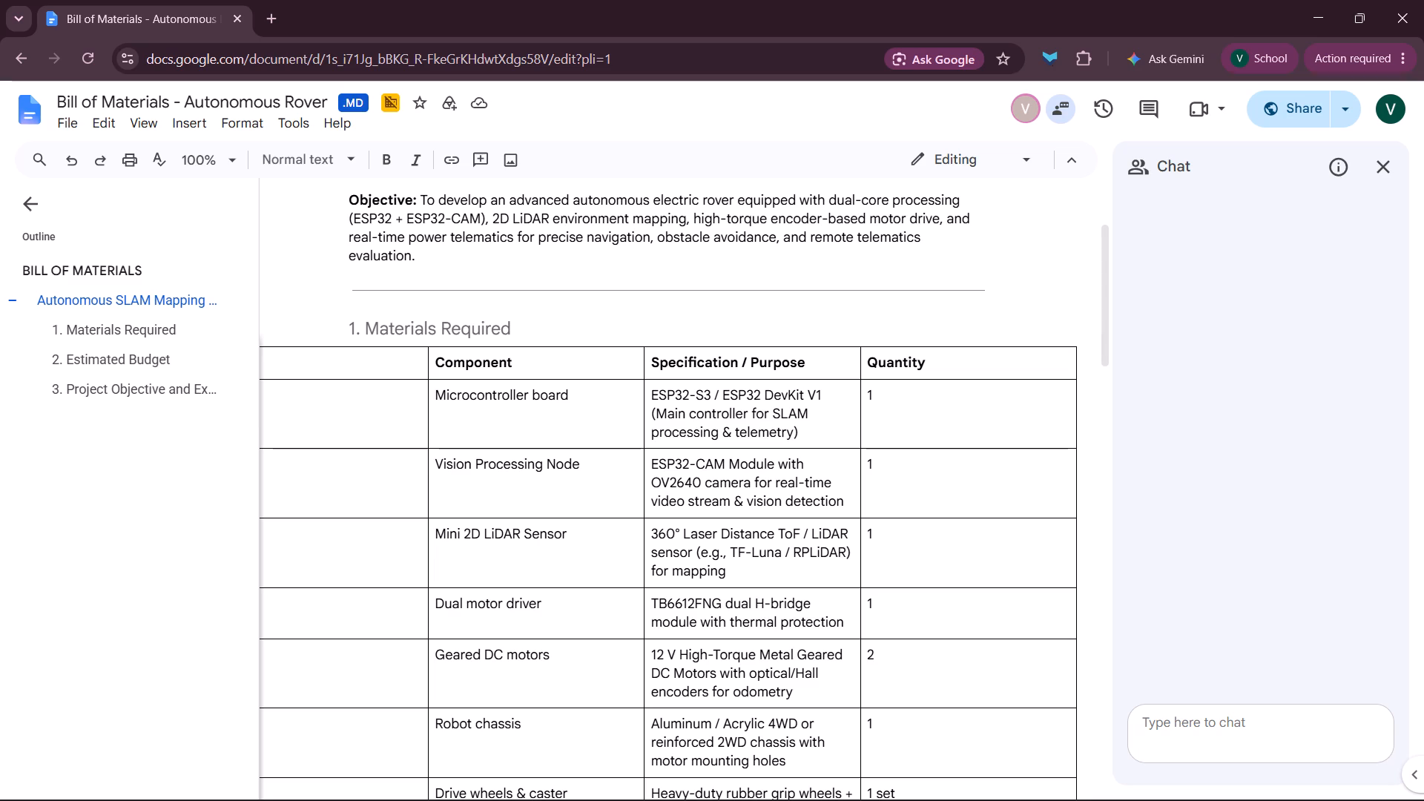
Compare the Materials Required rows with the items and costs in the Estimated Budget table.
scroll(670, 647, "down", 1)
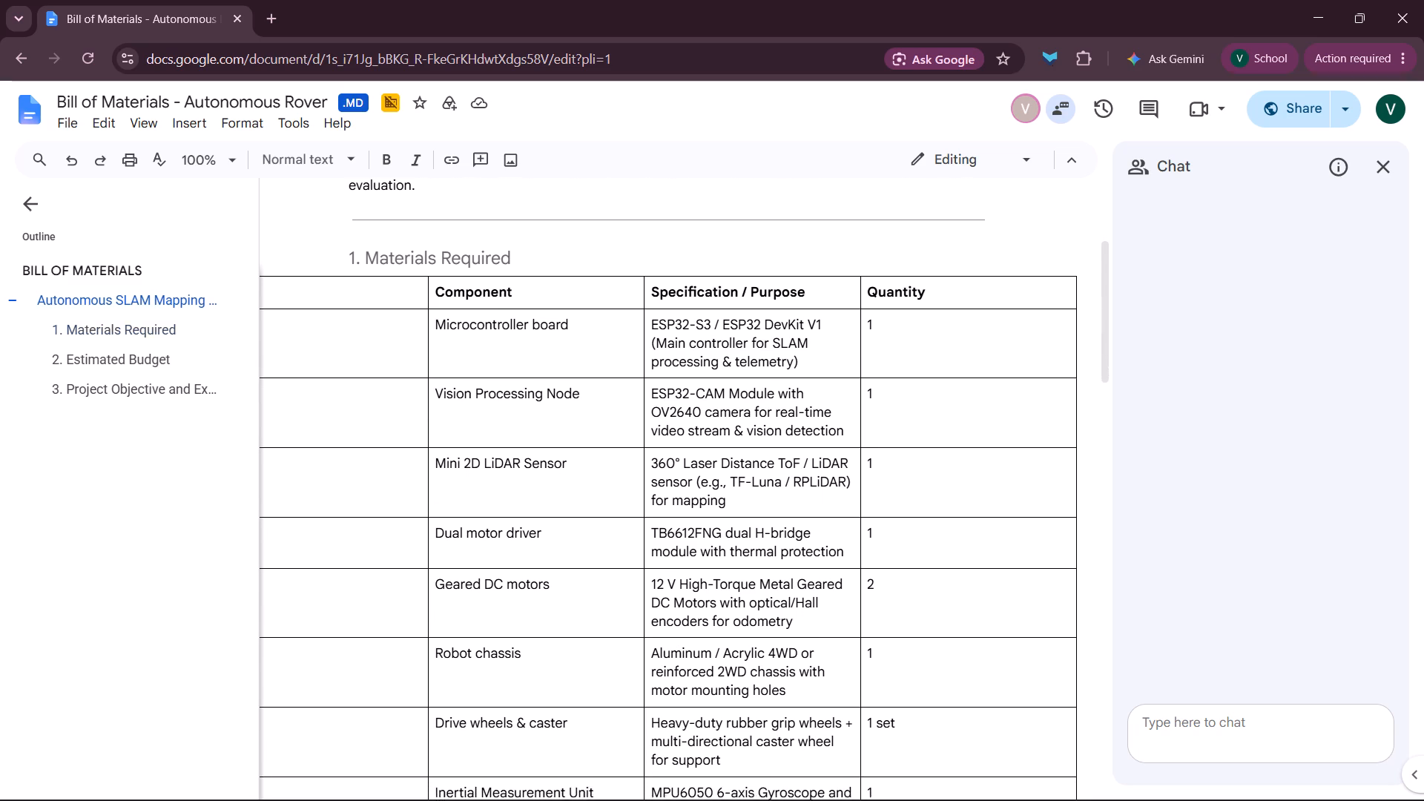
scroll(670, 647, "down", 7)
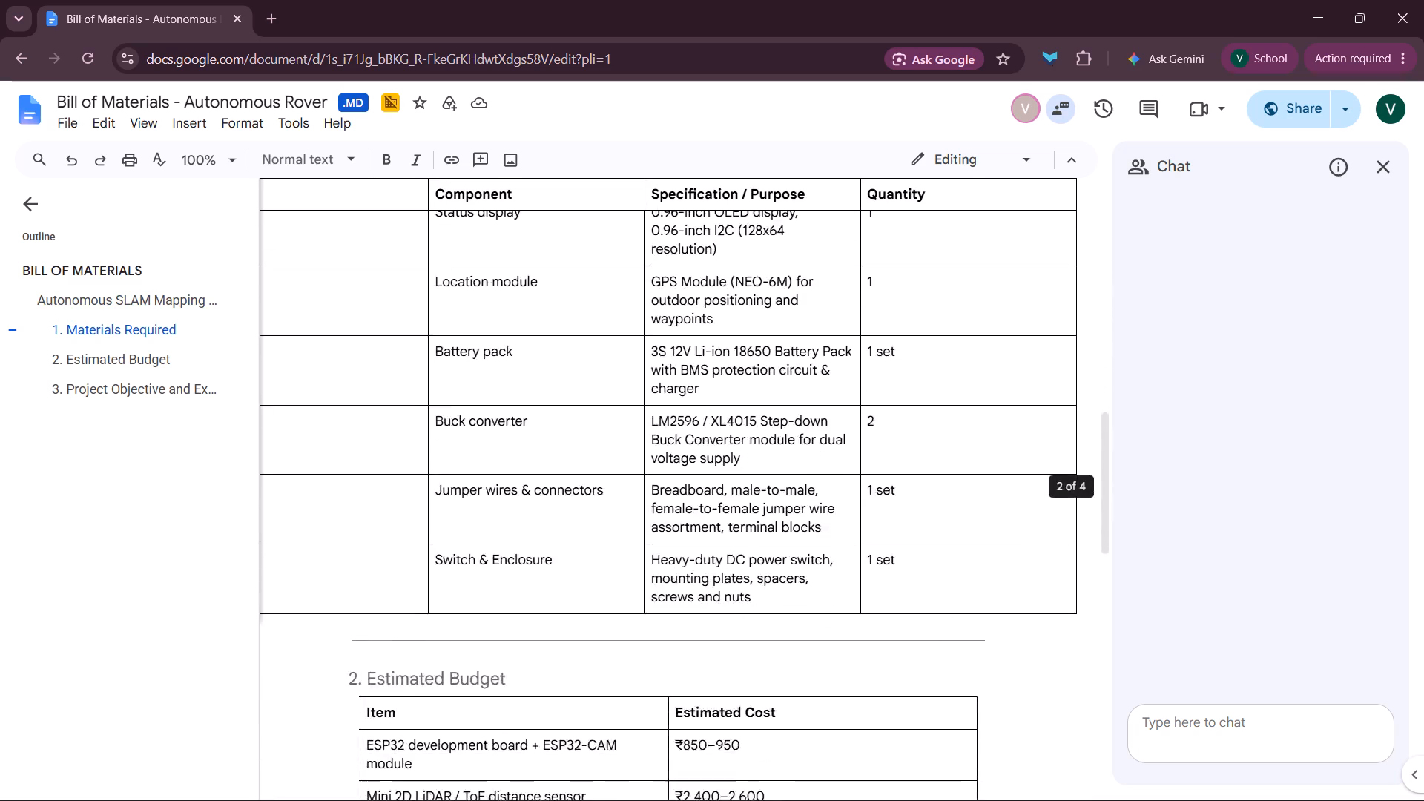
scroll(670, 647, "down", 5)
scroll(670, 647, "up", 6)
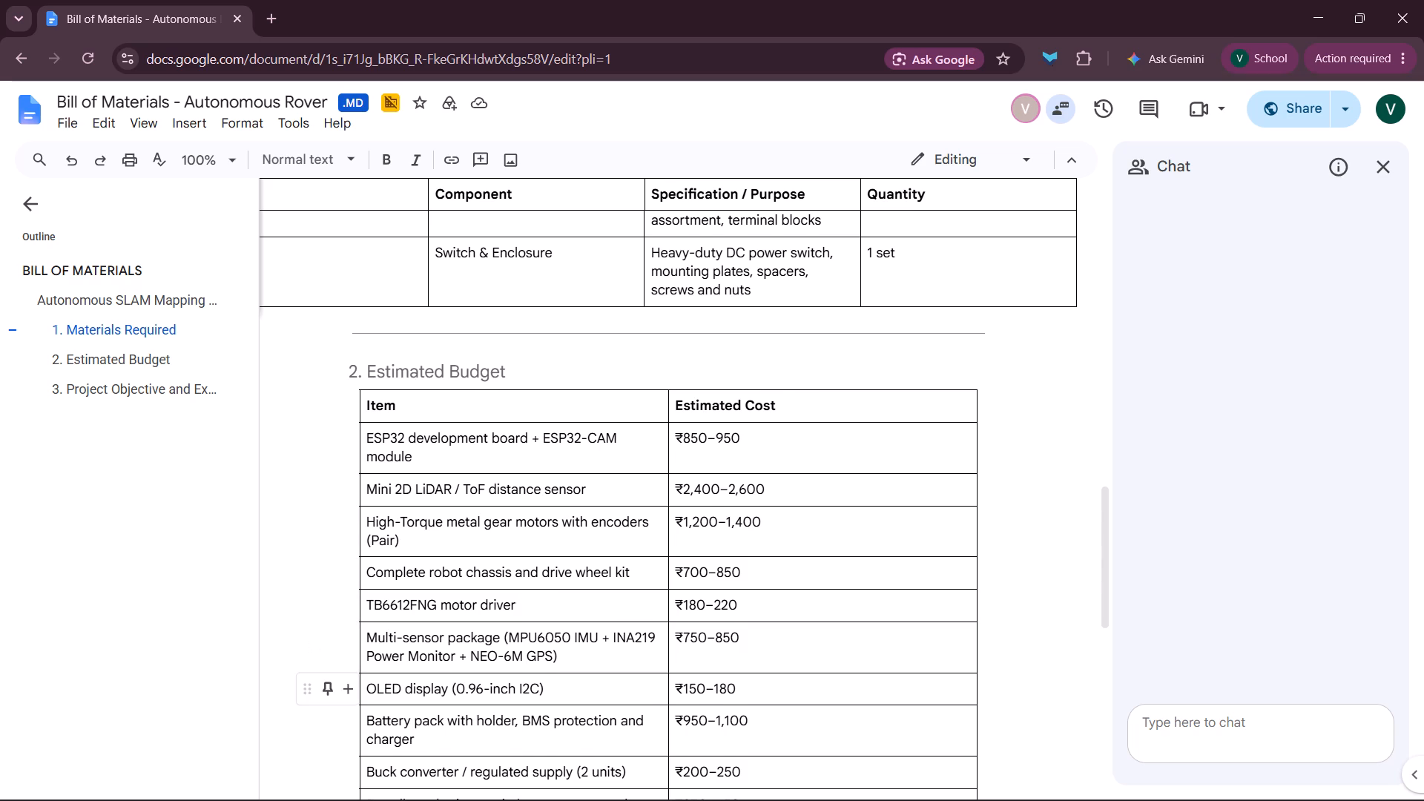
scroll(546, 678, "down", 2)
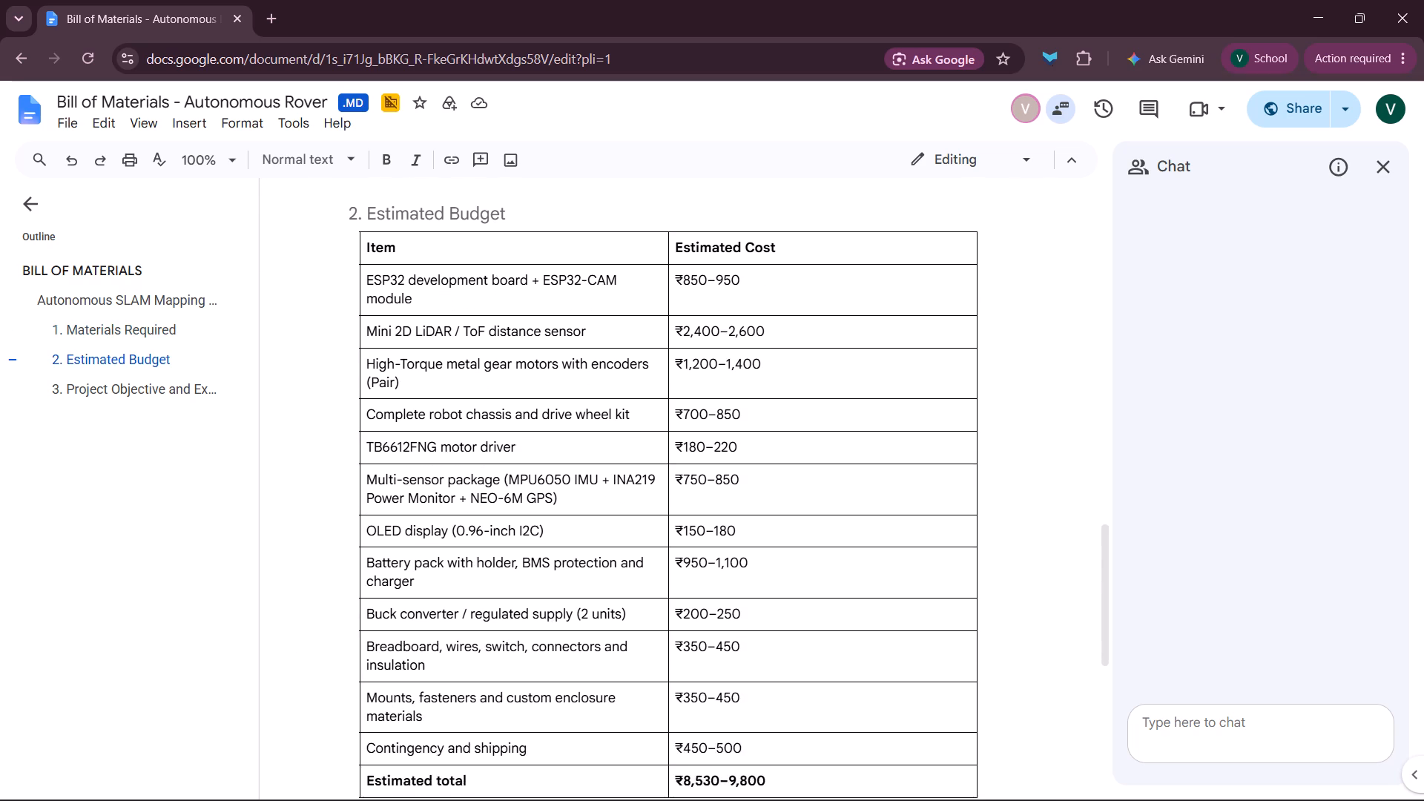
scroll(546, 678, "down", 1)
scroll(546, 678, "up", 5)
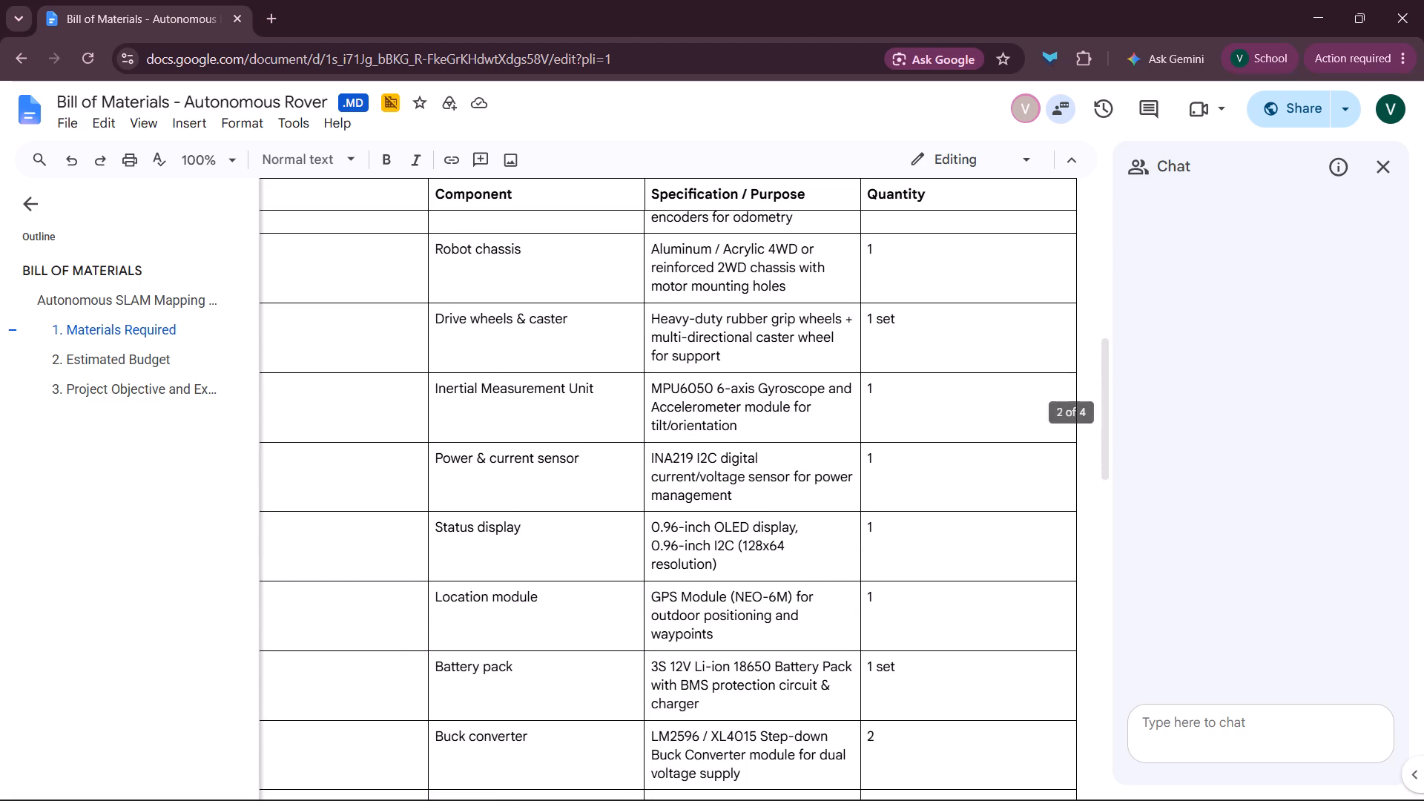
scroll(546, 678, "up", 1)
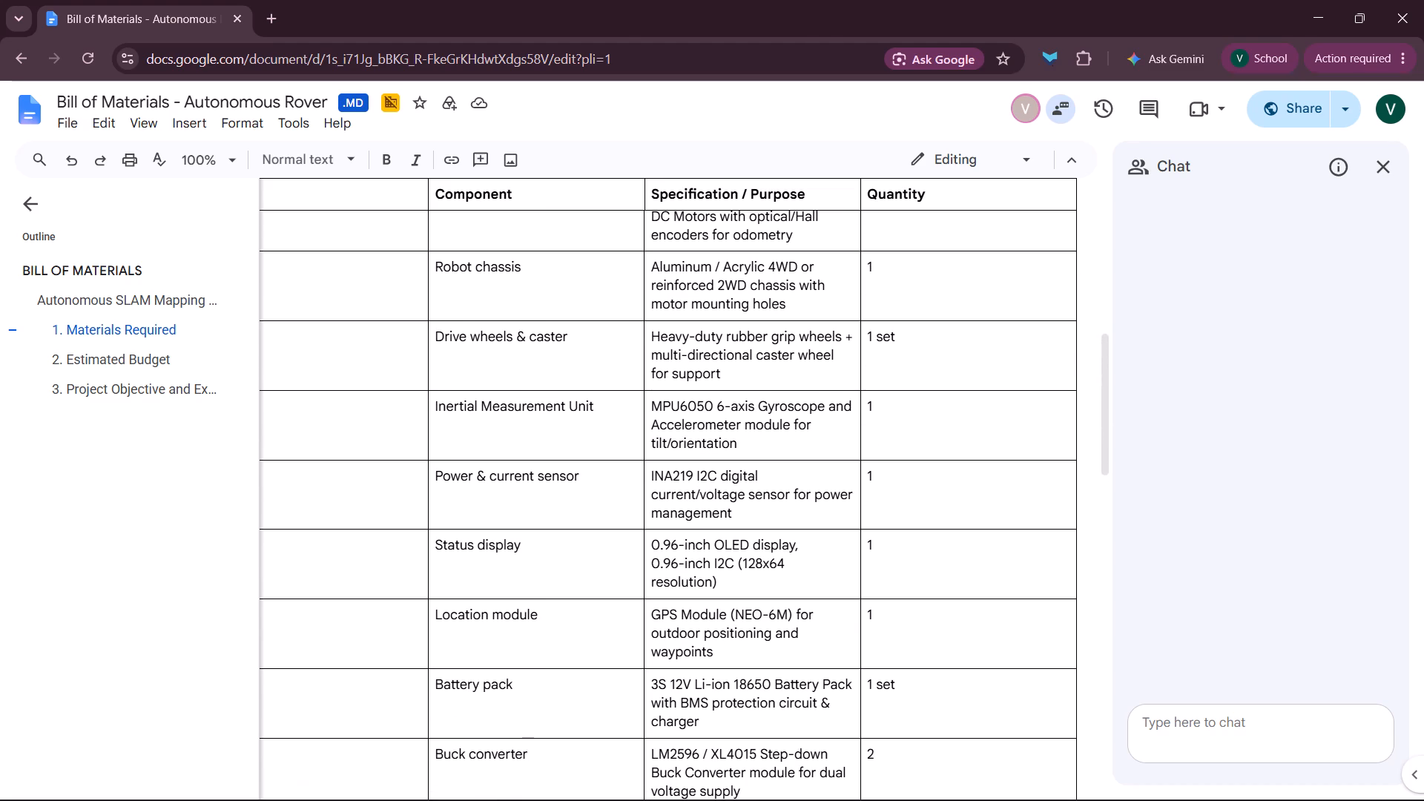
Delete "& charger" from the battery pack's specification in the Materials Required table.
left_click(817, 704)
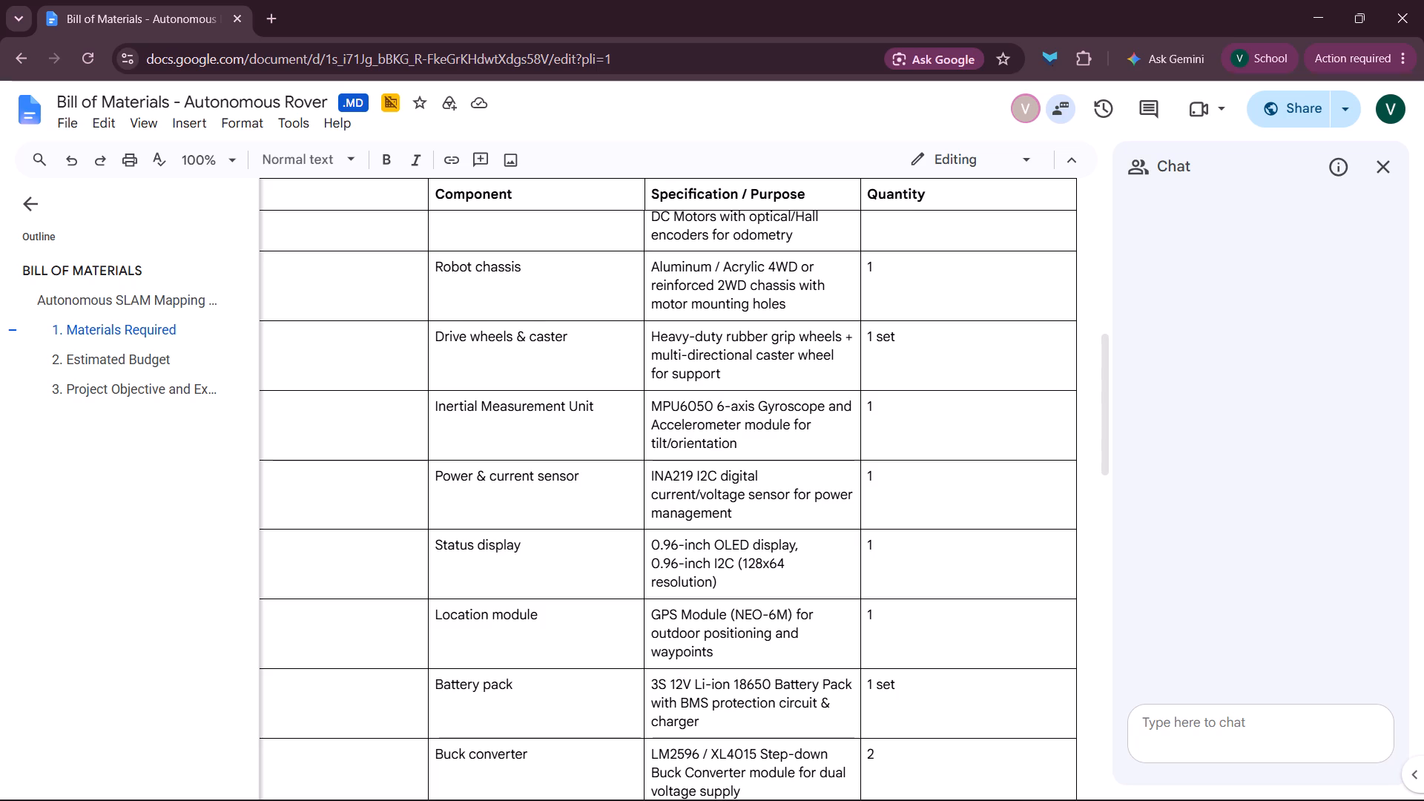
left_click(820, 702)
left_click_drag(820, 702, 833, 712)
left_click_drag(833, 712, 737, 665)
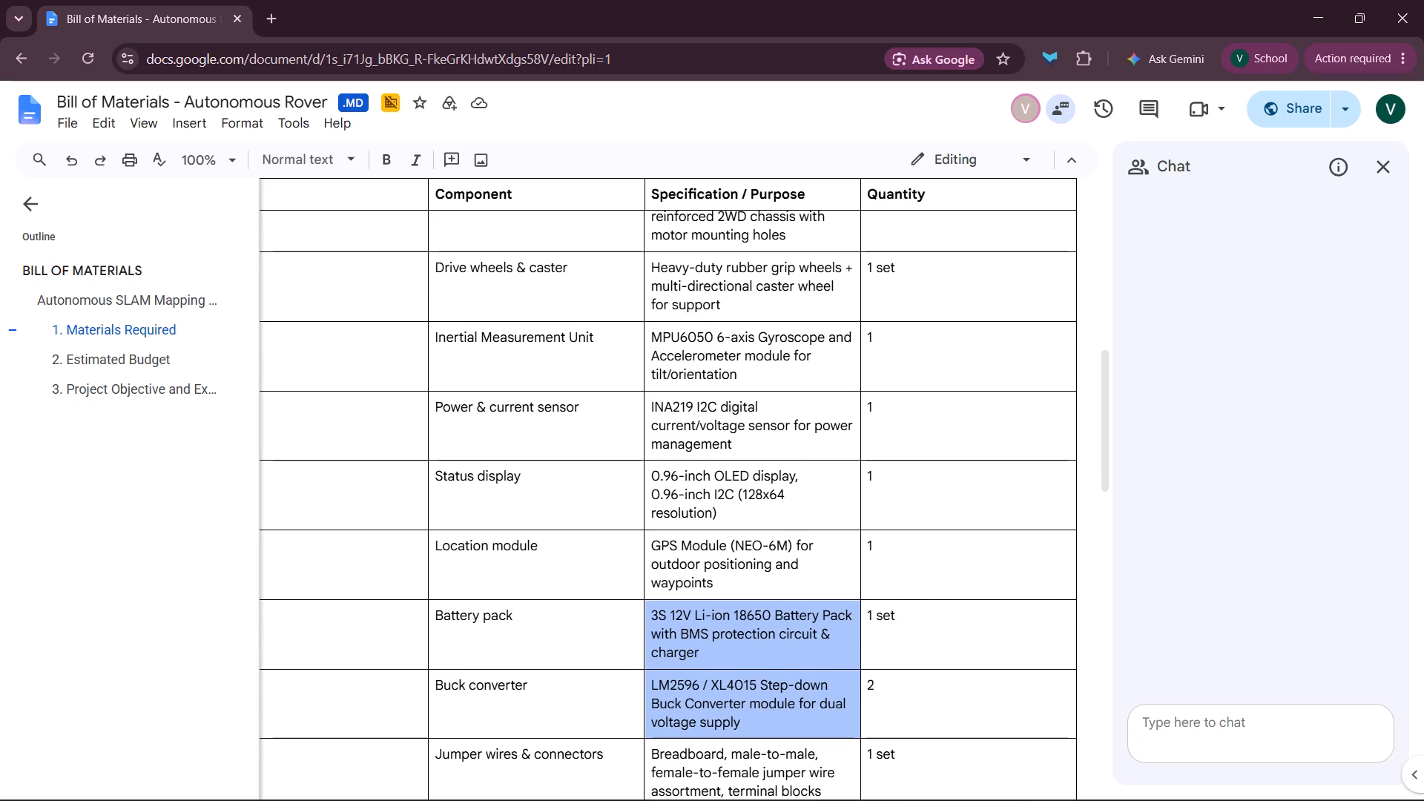
key("BackSpace")
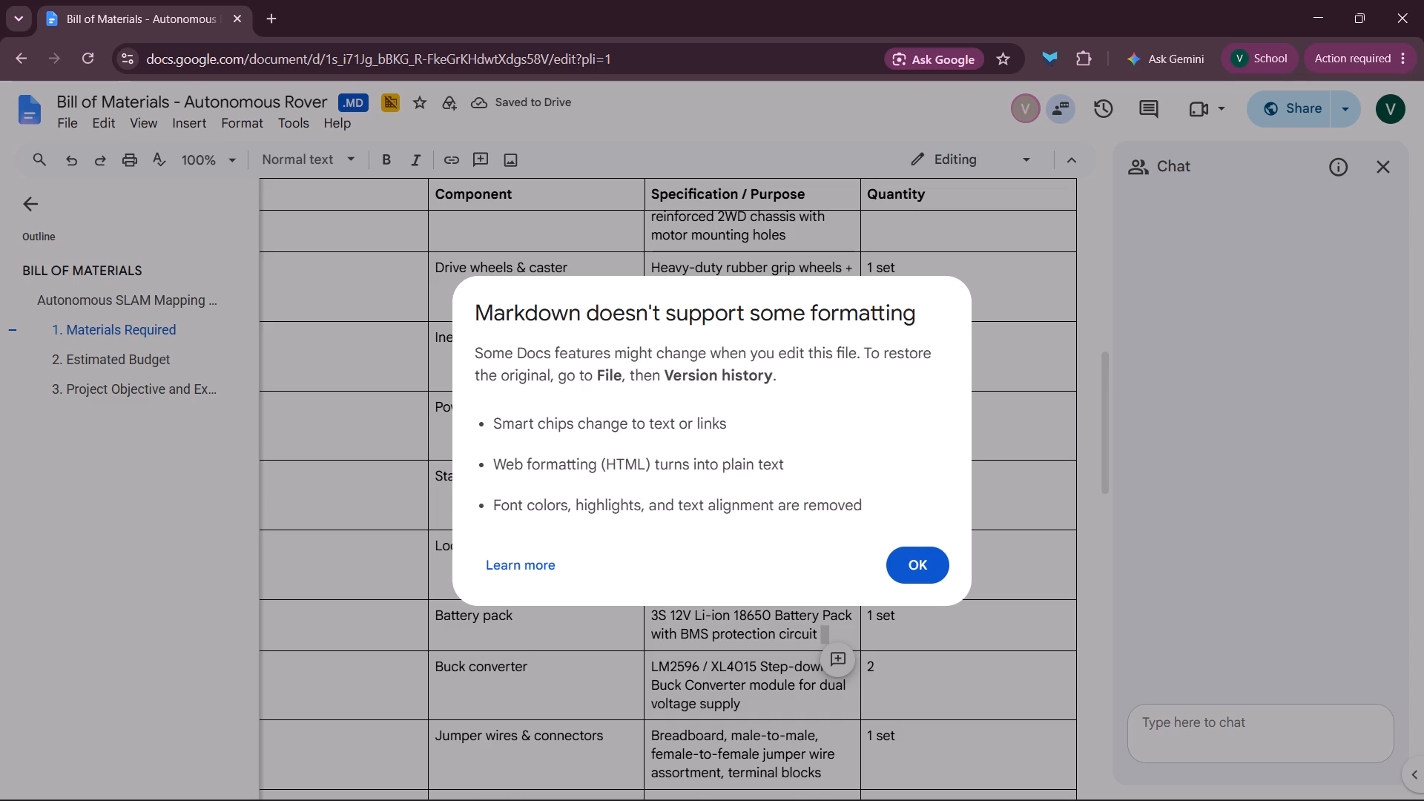
left_click(926, 563)
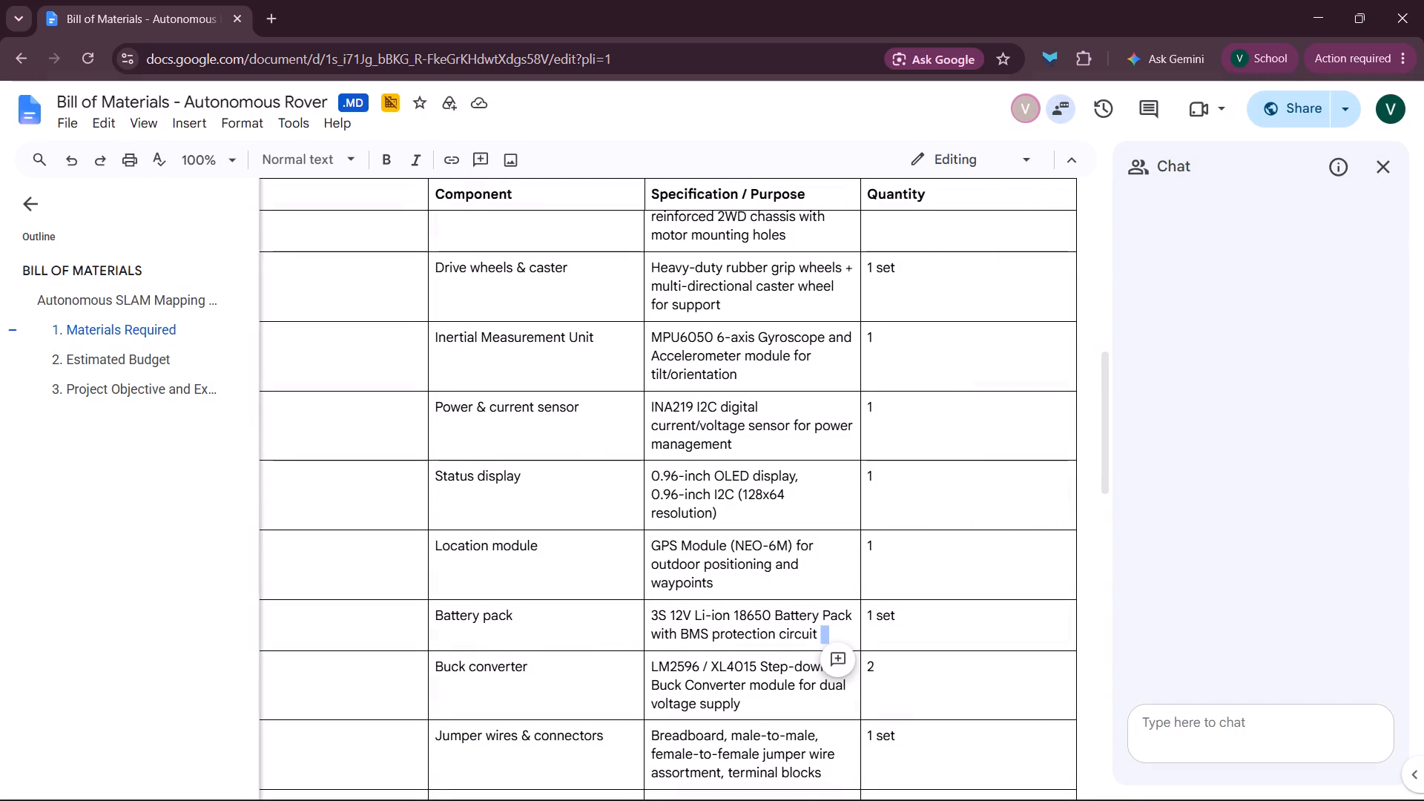
scroll(806, 631, "down", 1)
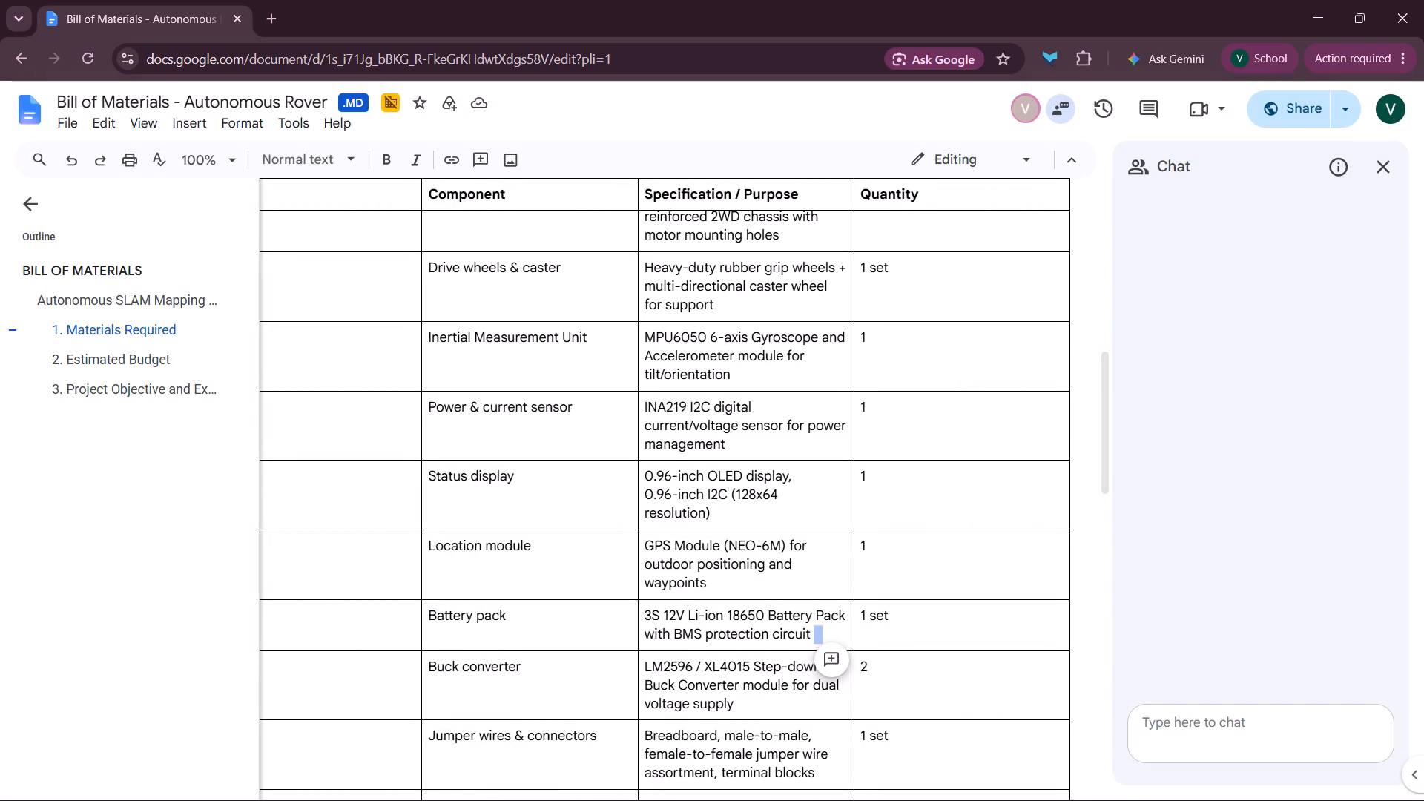
scroll(818, 632, "down", 1)
left_click_drag(812, 635, 768, 636)
left_click(855, 610)
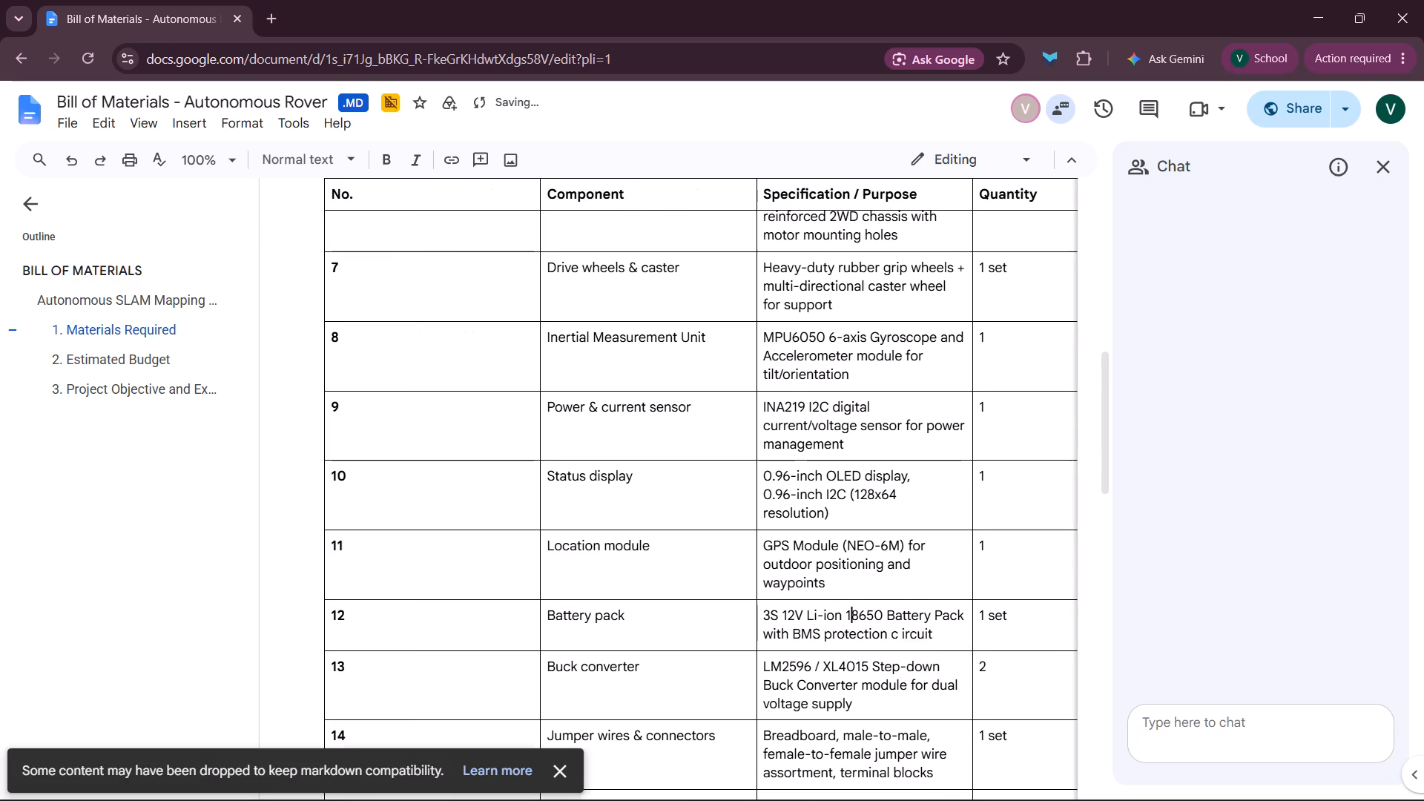
scroll(855, 610, "down", 1)
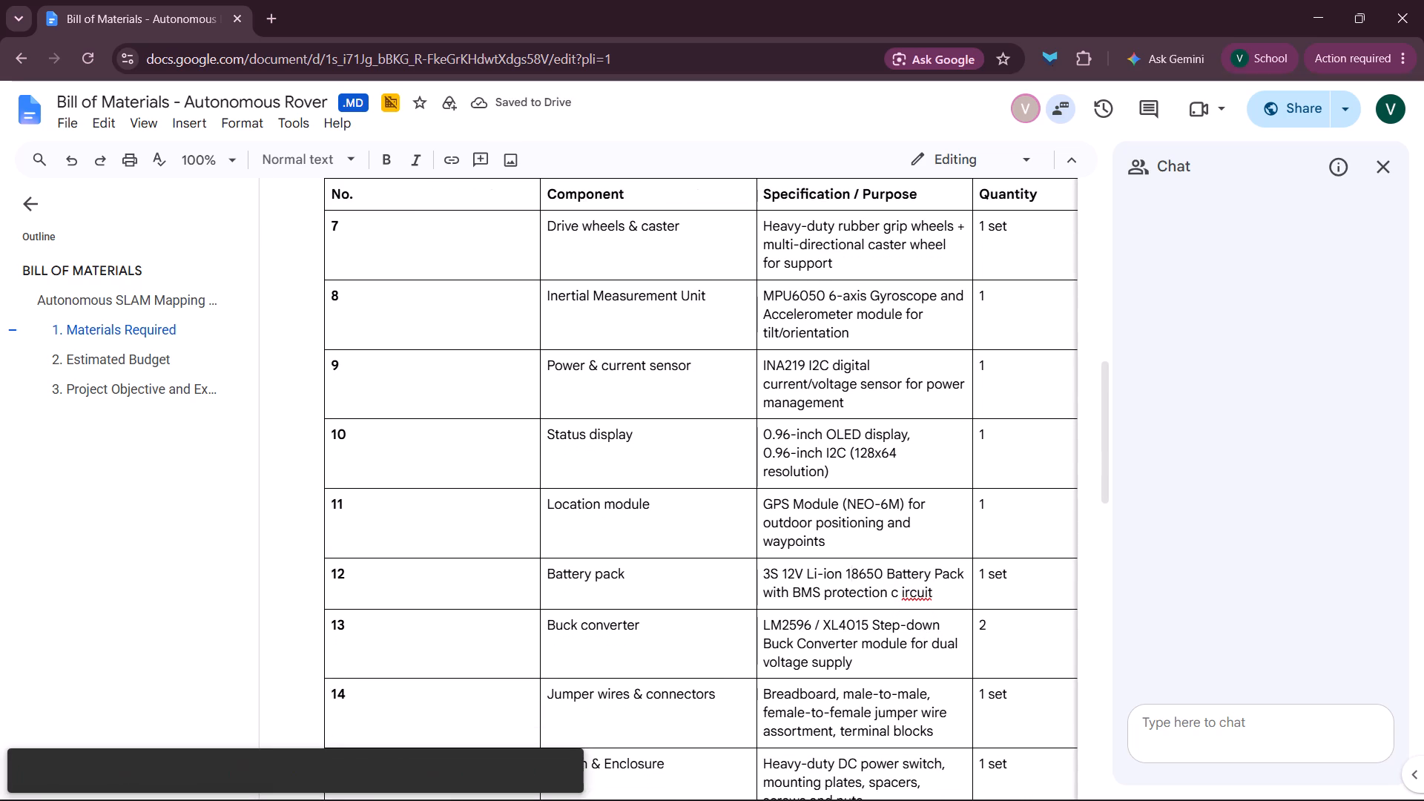
Undo the stray space that splits the word "circuit" in the battery pack's specification.
left_click(944, 588)
left_click(940, 589)
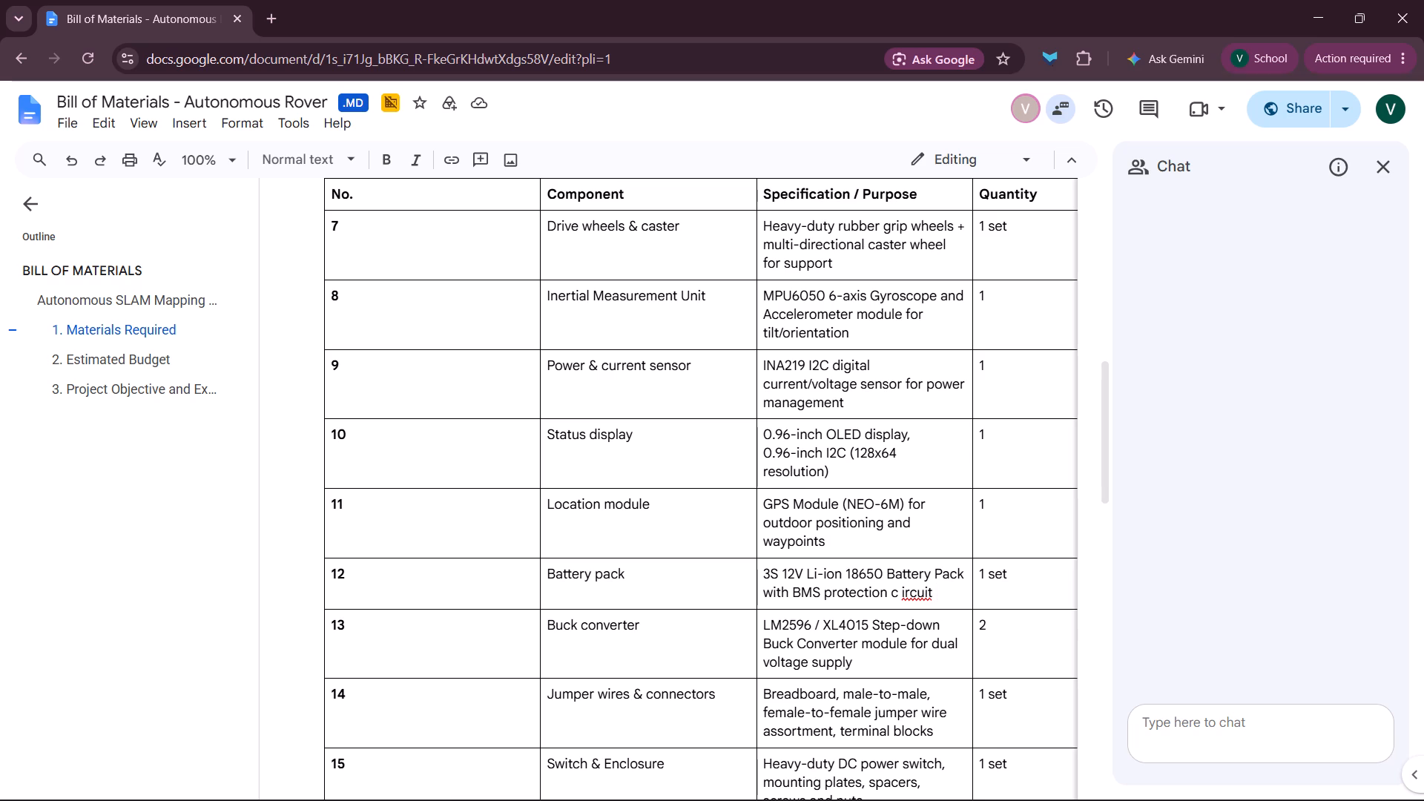
left_click(901, 588)
key("ctrl+z")
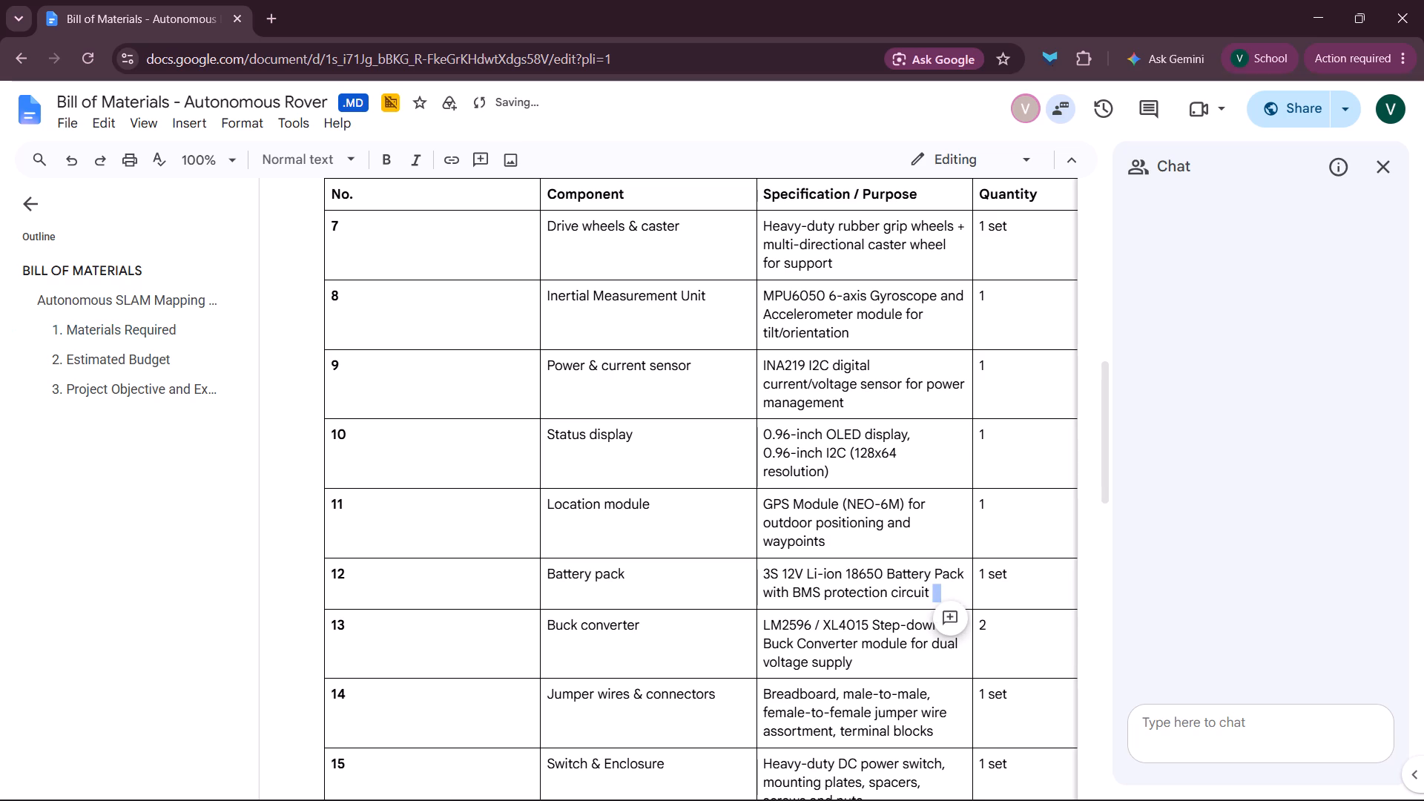
Review the items, costs and total in the Estimated Budget table.
scroll(914, 599, "down", 2)
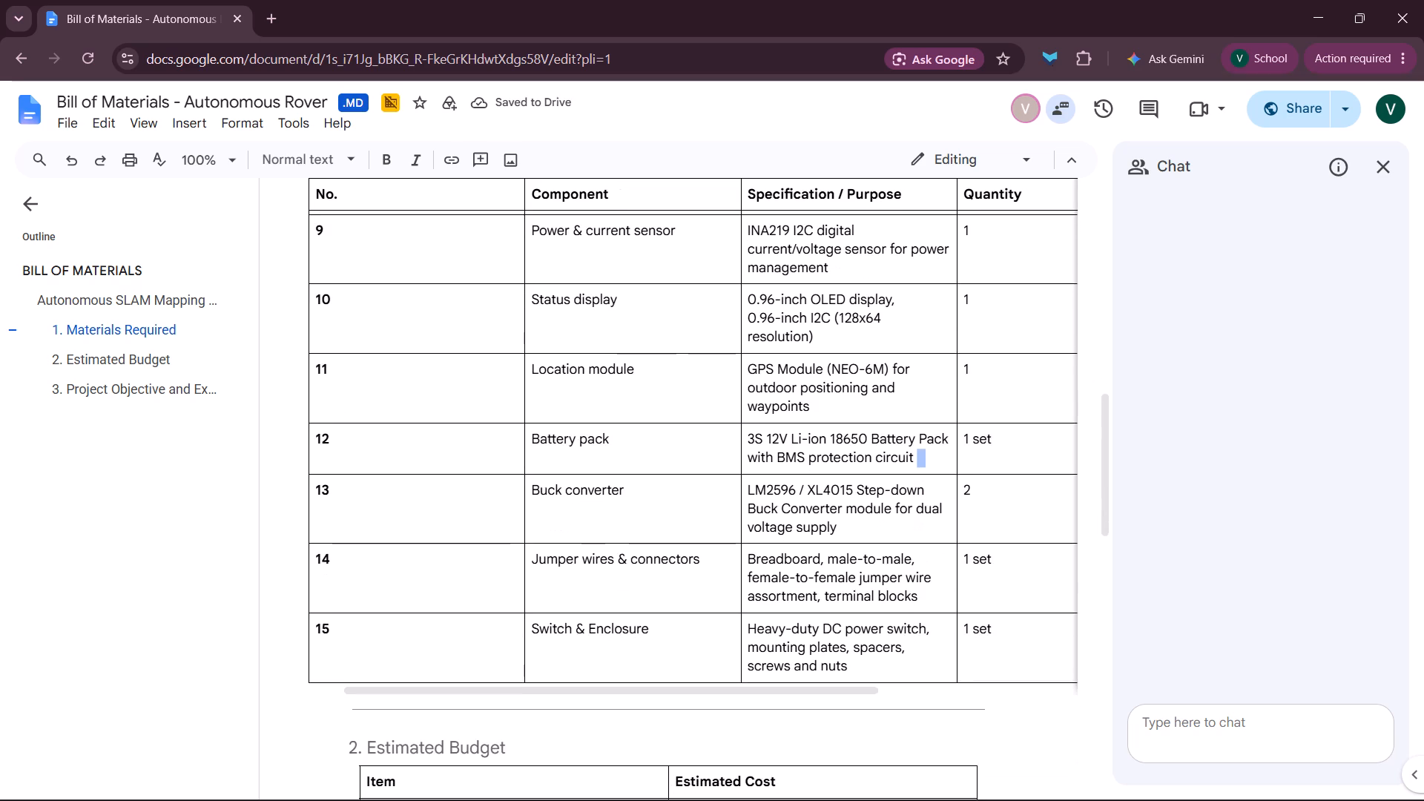
scroll(914, 599, "down", 2)
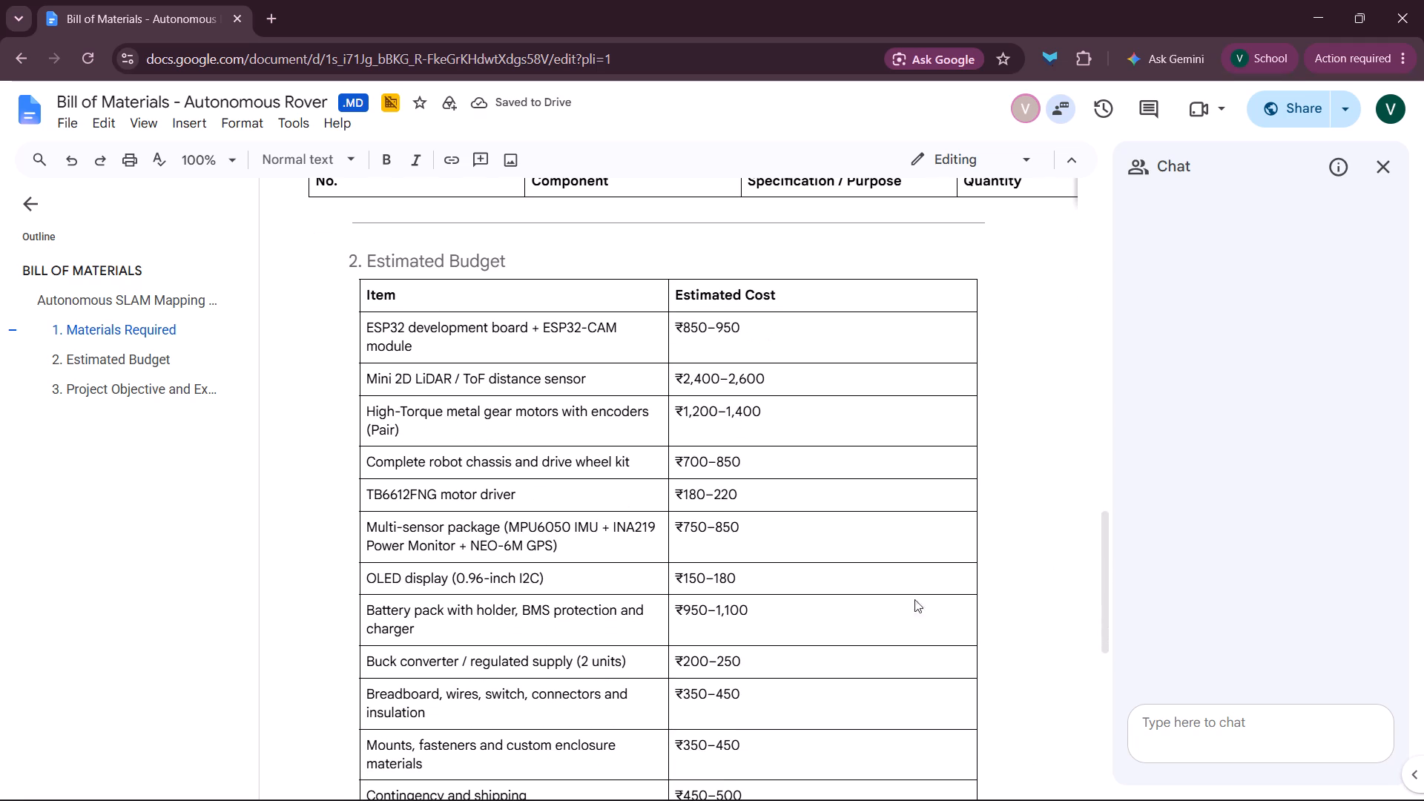
scroll(914, 599, "down", 1)
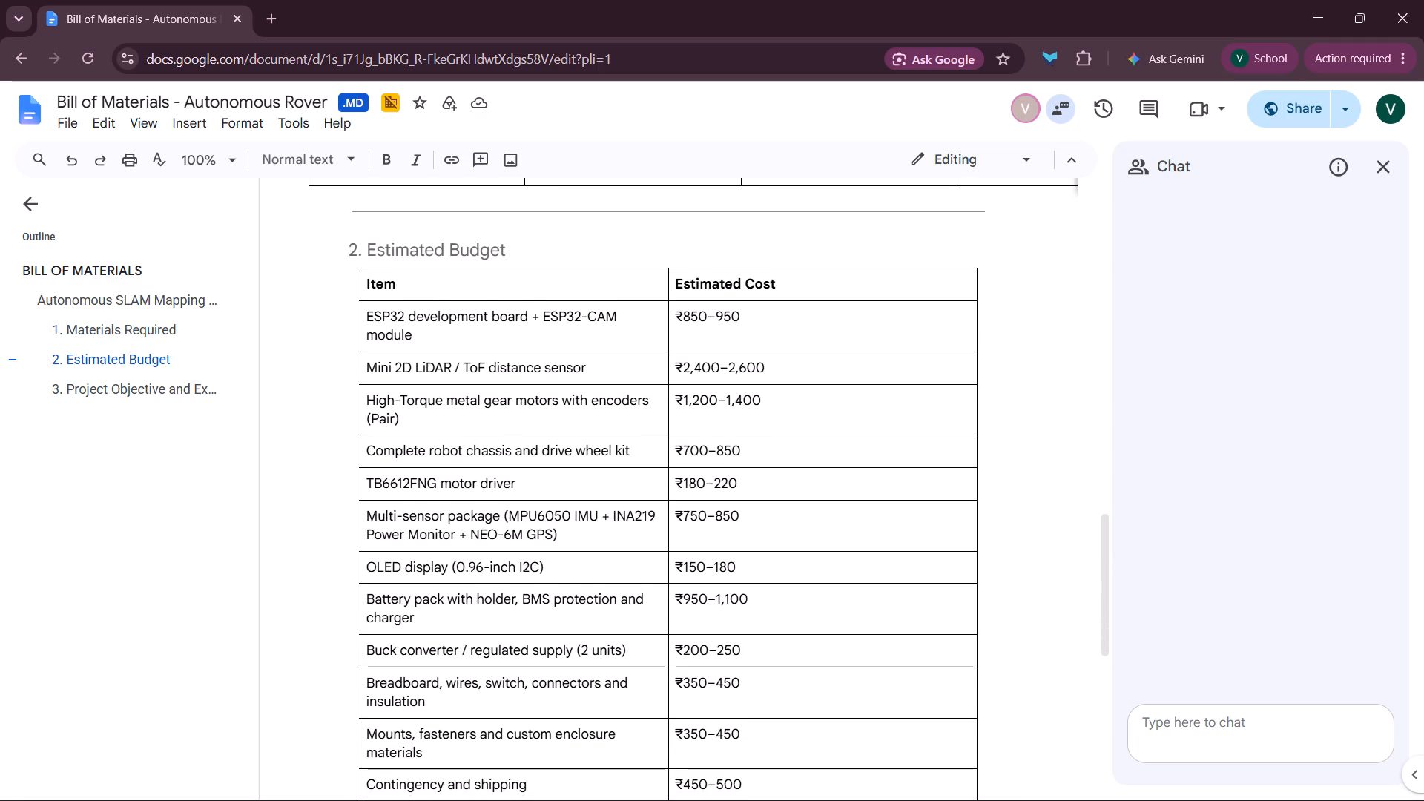
scroll(757, 375, "down", 1)
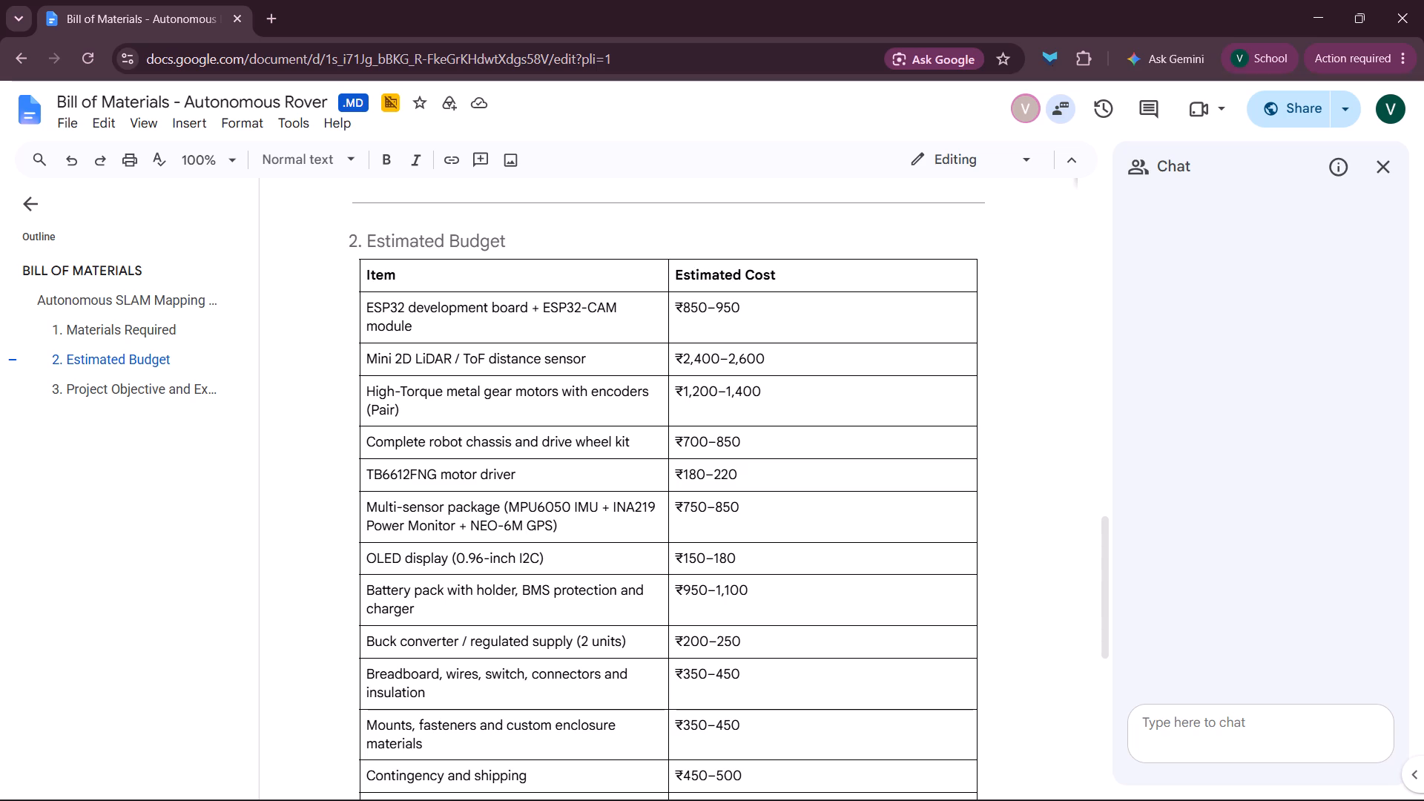
scroll(754, 595, "down", 1)
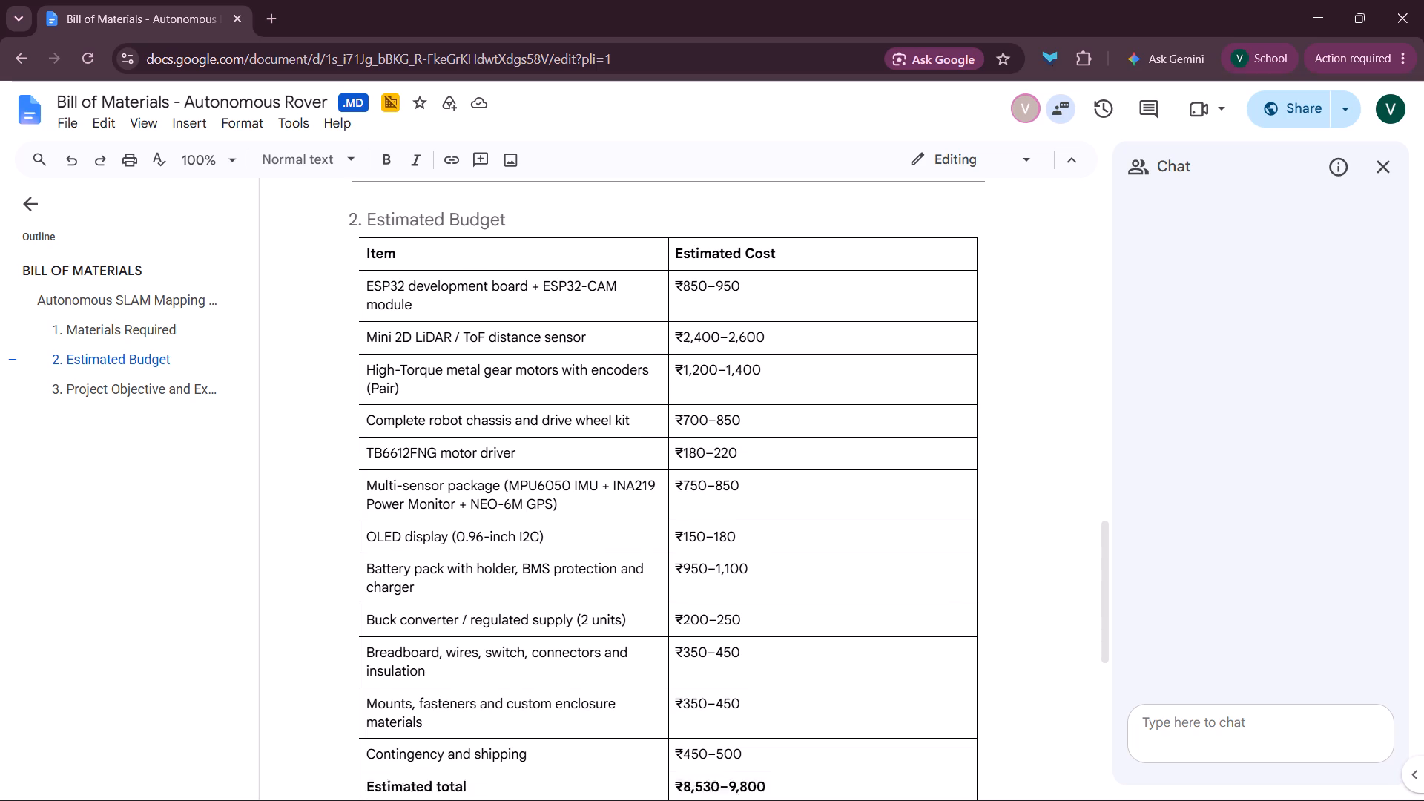
scroll(754, 595, "down", 1)
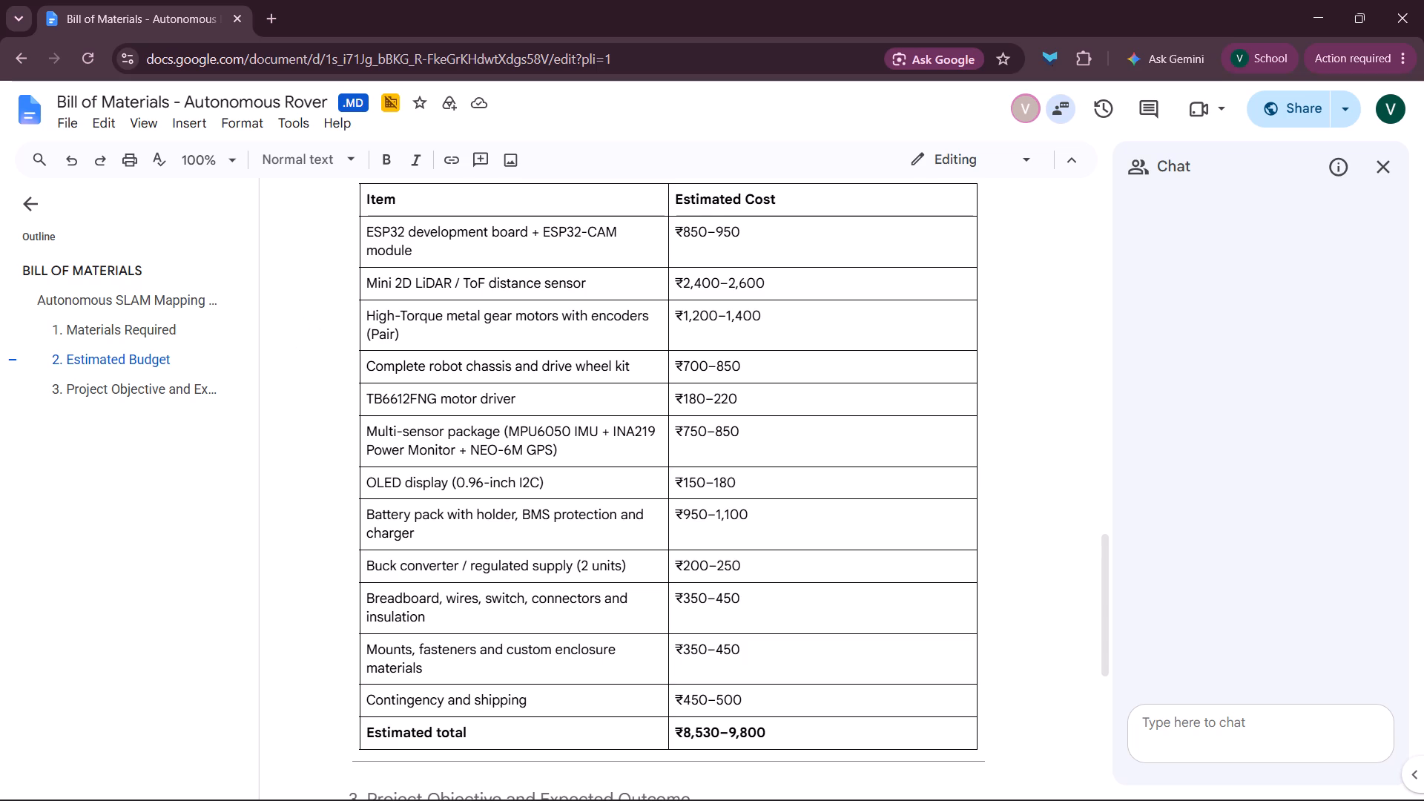
scroll(705, 493, "up", 1)
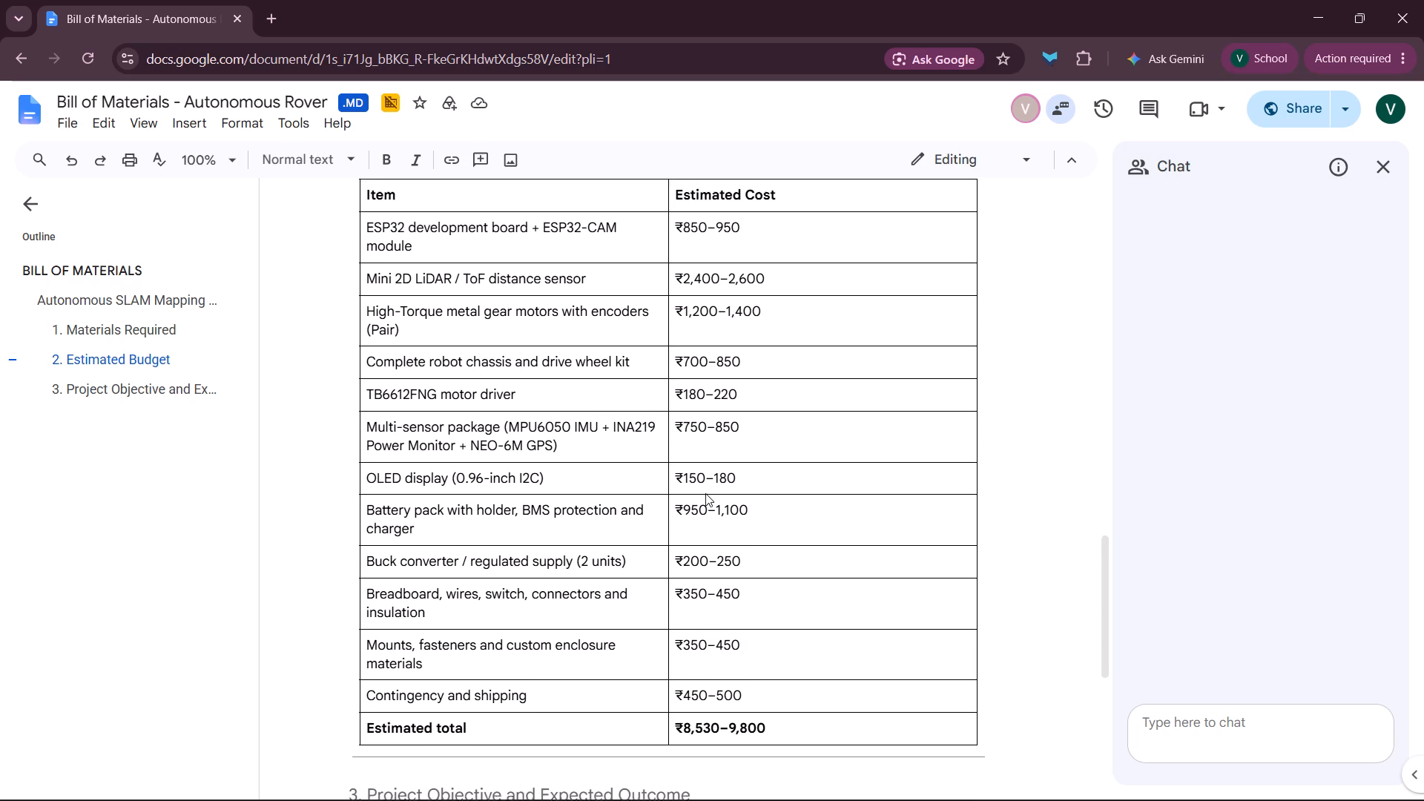
scroll(705, 493, "up", 1)
scroll(705, 493, "down", 1)
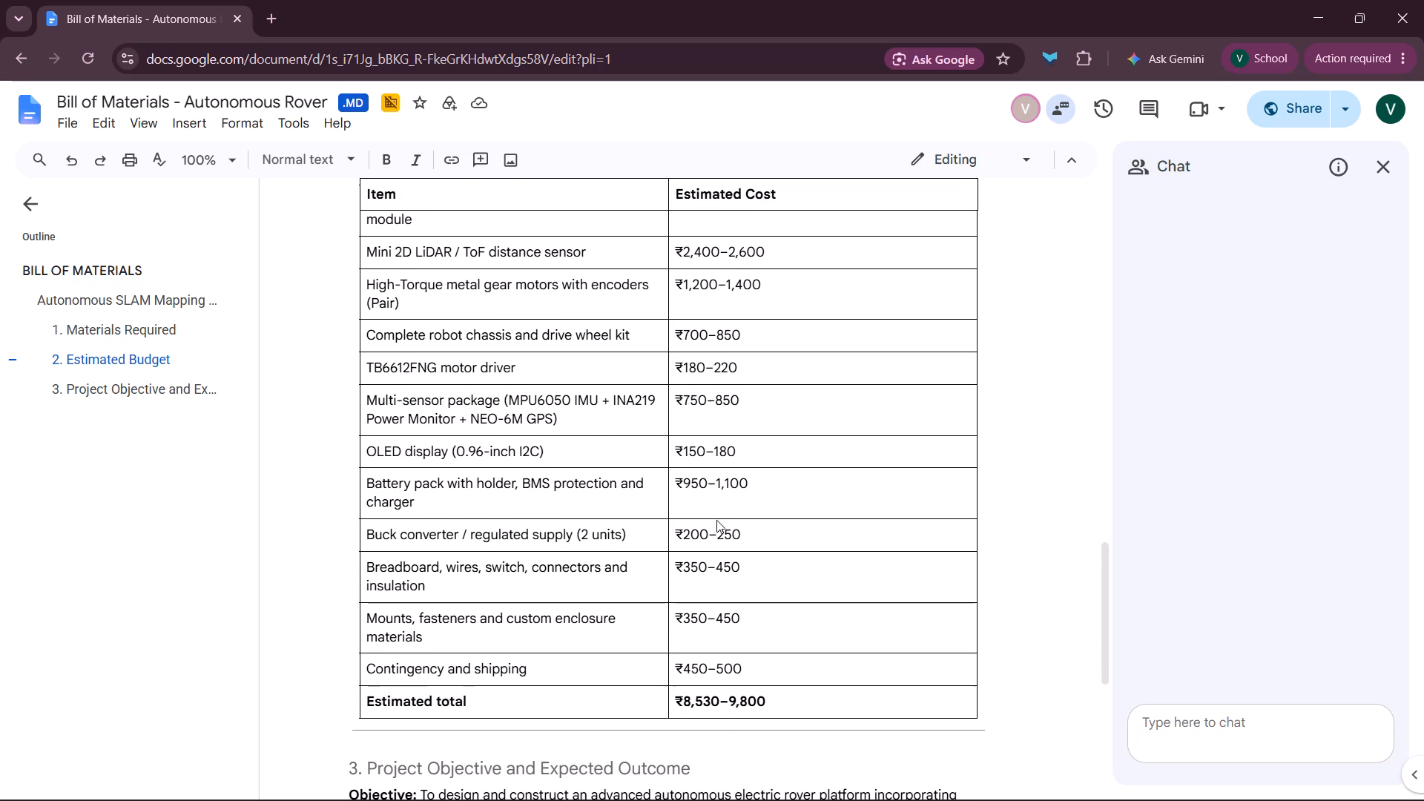
Set the estimated cost of the battery pack with holder, BMS protection and charger to ₹900.
left_click(744, 489)
key("BackSpace")
key("BackSpace")
key("BackSpace")
key("BackSpace")
key("BackSpace")
key("BackSpace")
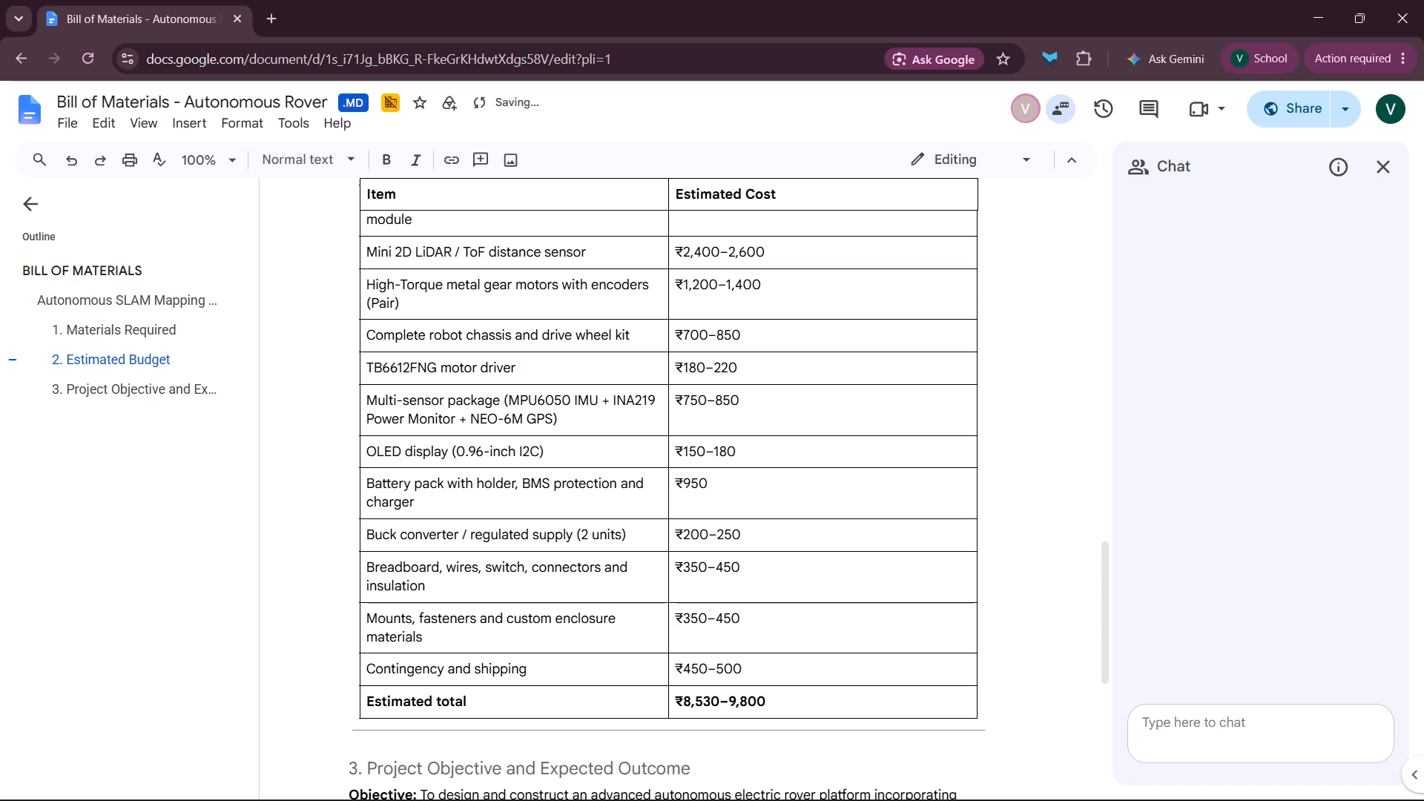
key("BackSpace")
key("BackSpace")
type("00")
Set the upper limit of the estimated total to 9,000 in the Estimated Budget table.
scroll(746, 487, "down", 1)
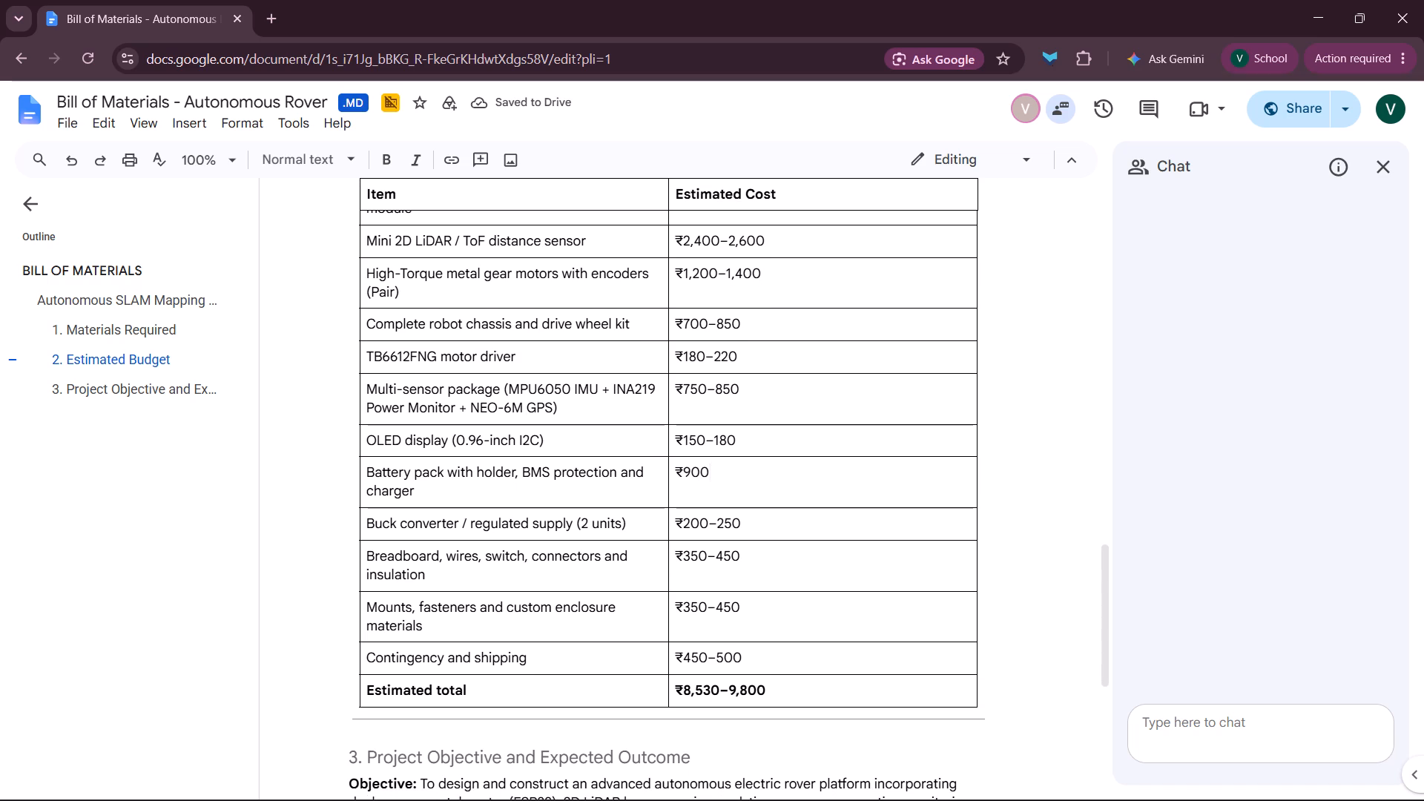
left_click(746, 524)
scroll(750, 524, "down", 1)
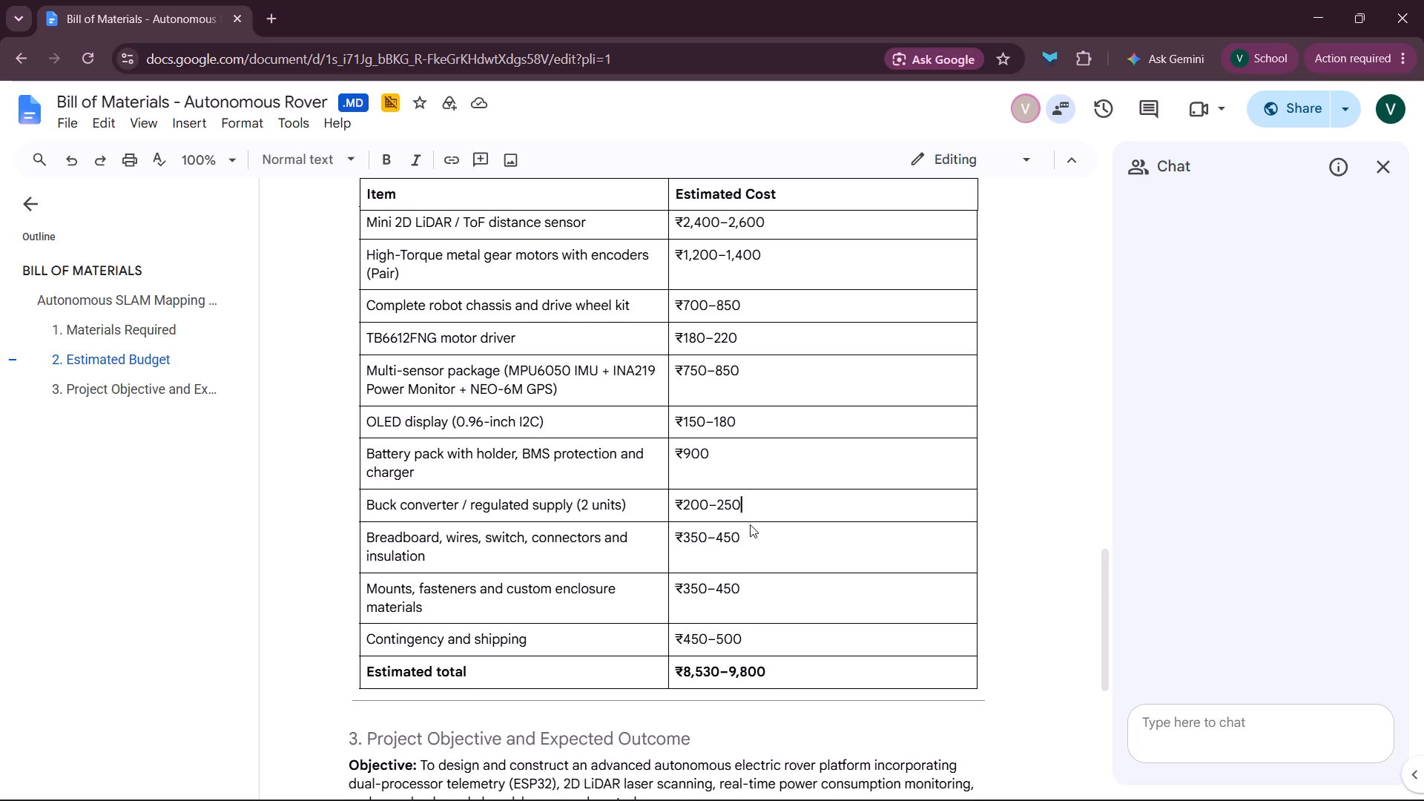
scroll(750, 524, "down", 1)
left_click(777, 662)
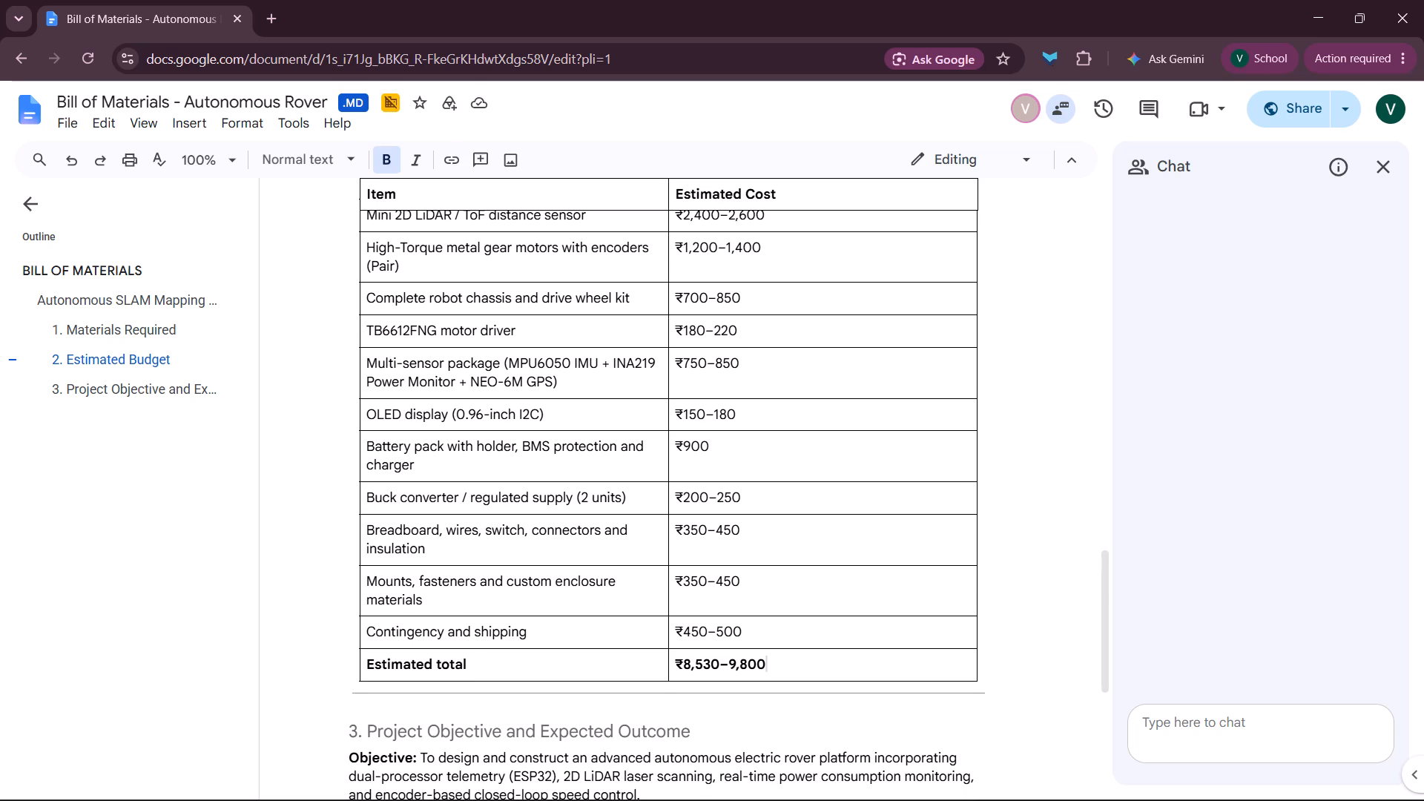
key("BackSpace")
key("BackSpace")
key("BackSpace")
type("000")
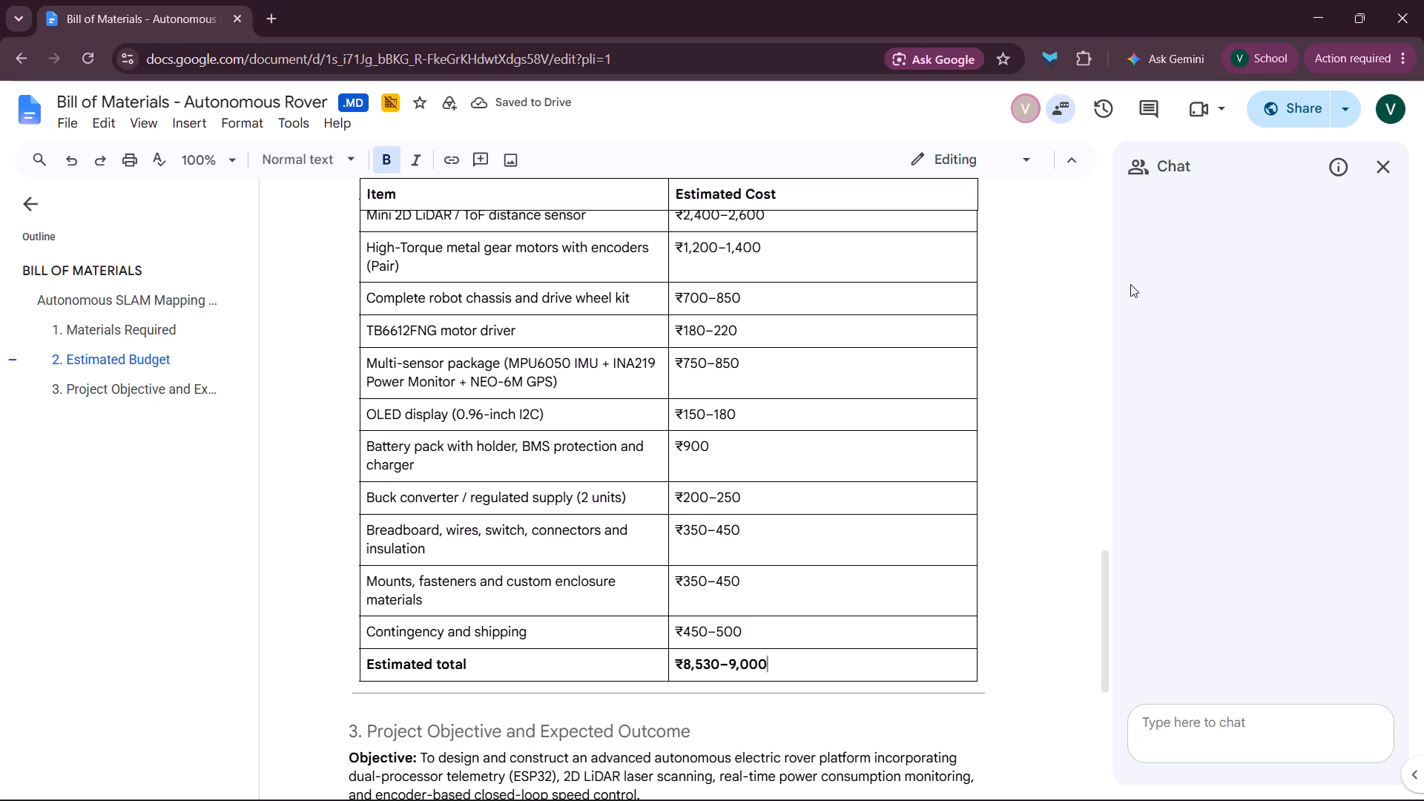
Reload the document and recheck the Estimated Budget table and the Project Objective and Expected Outcome section.
key("ctrl+shift+r")
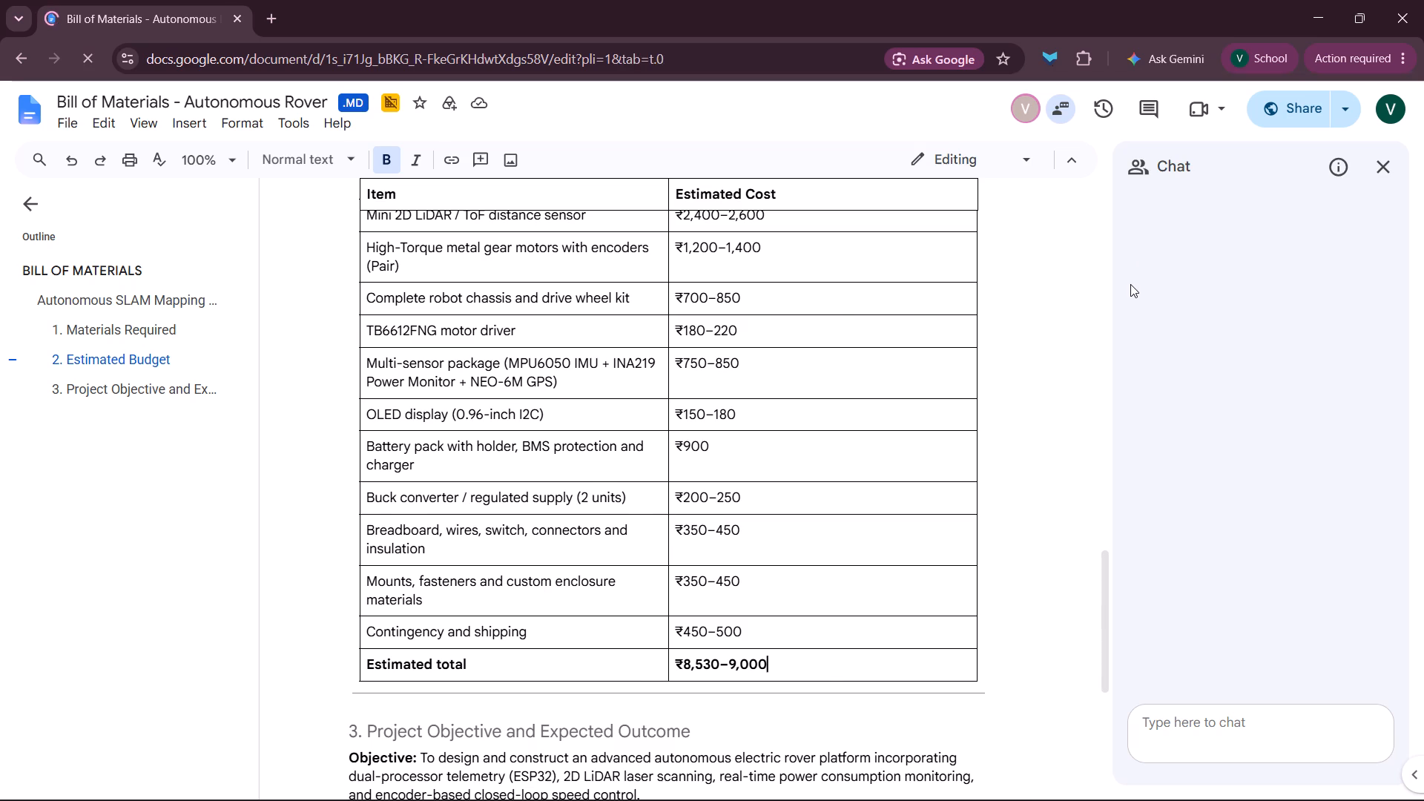
scroll(1130, 284, "down", 8)
scroll(1130, 284, "left", 1)
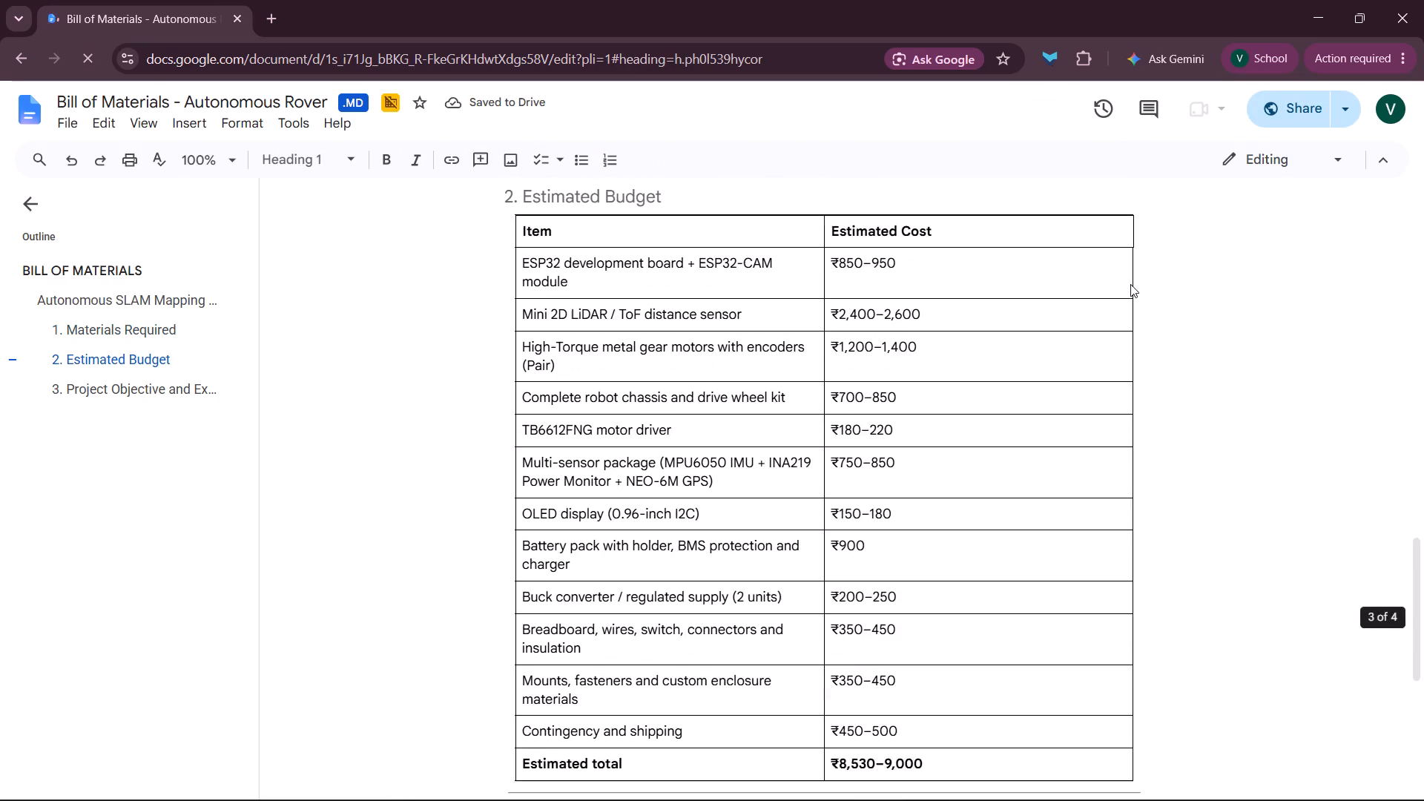
scroll(1130, 284, "left", 1)
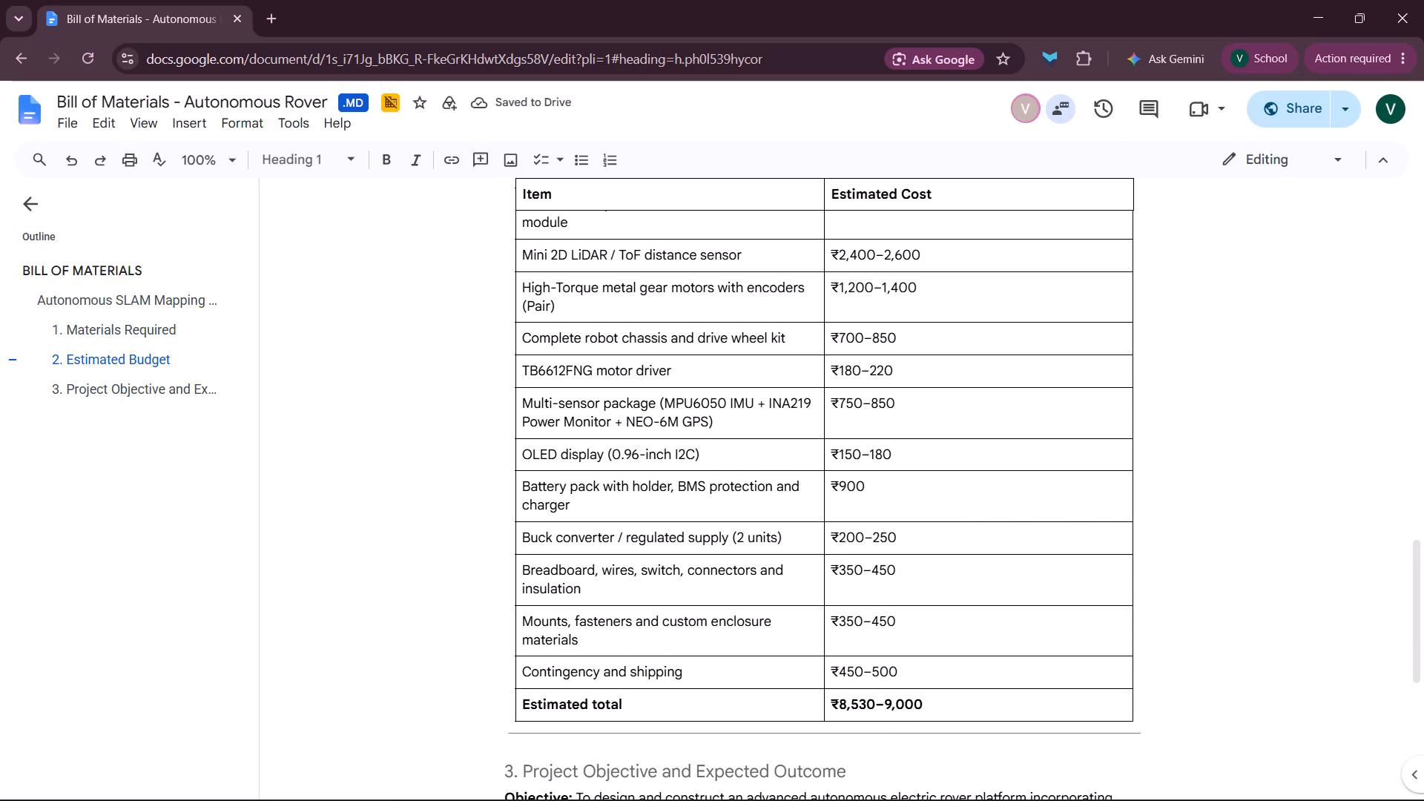
scroll(998, 312, "down", 4)
scroll(998, 312, "up", 2)
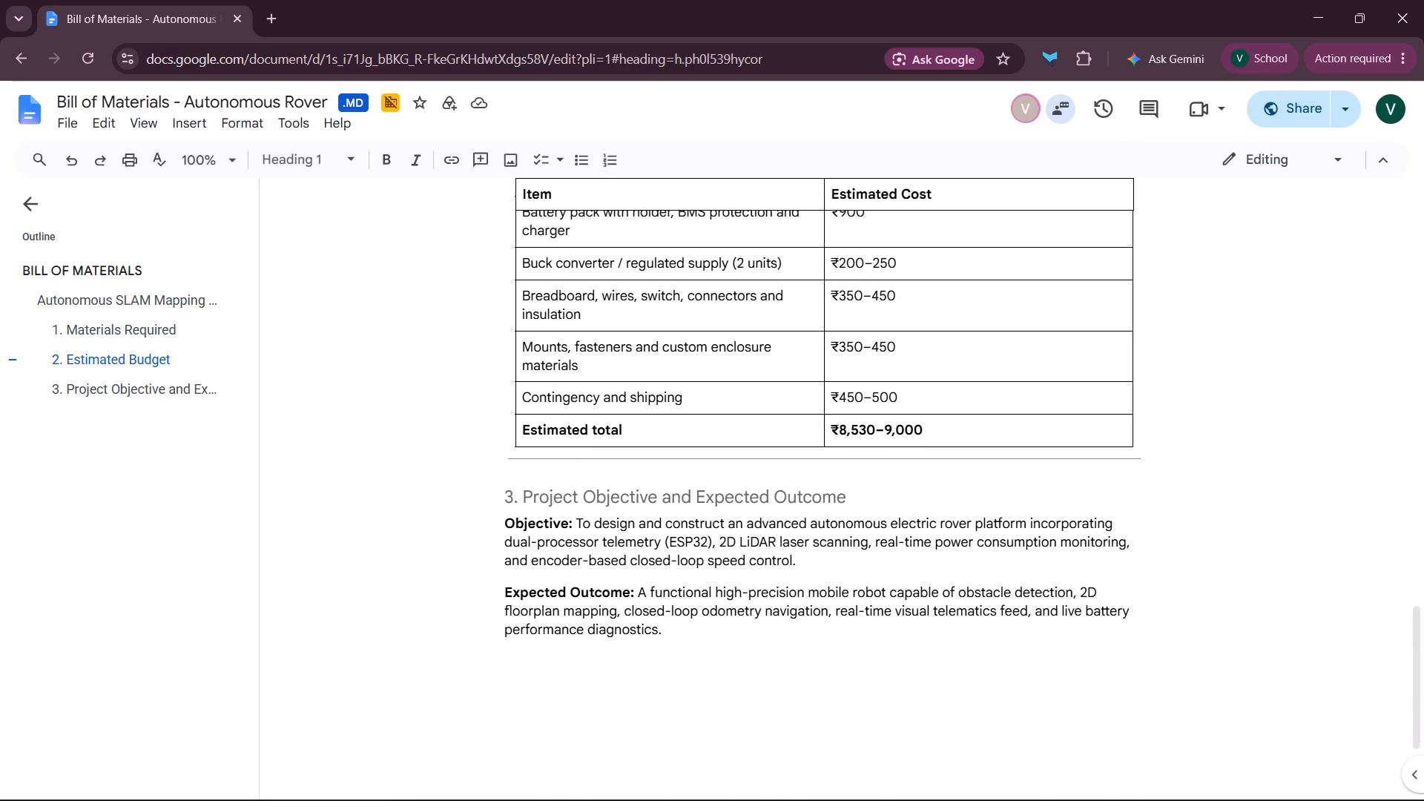
scroll(998, 312, "up", 1)
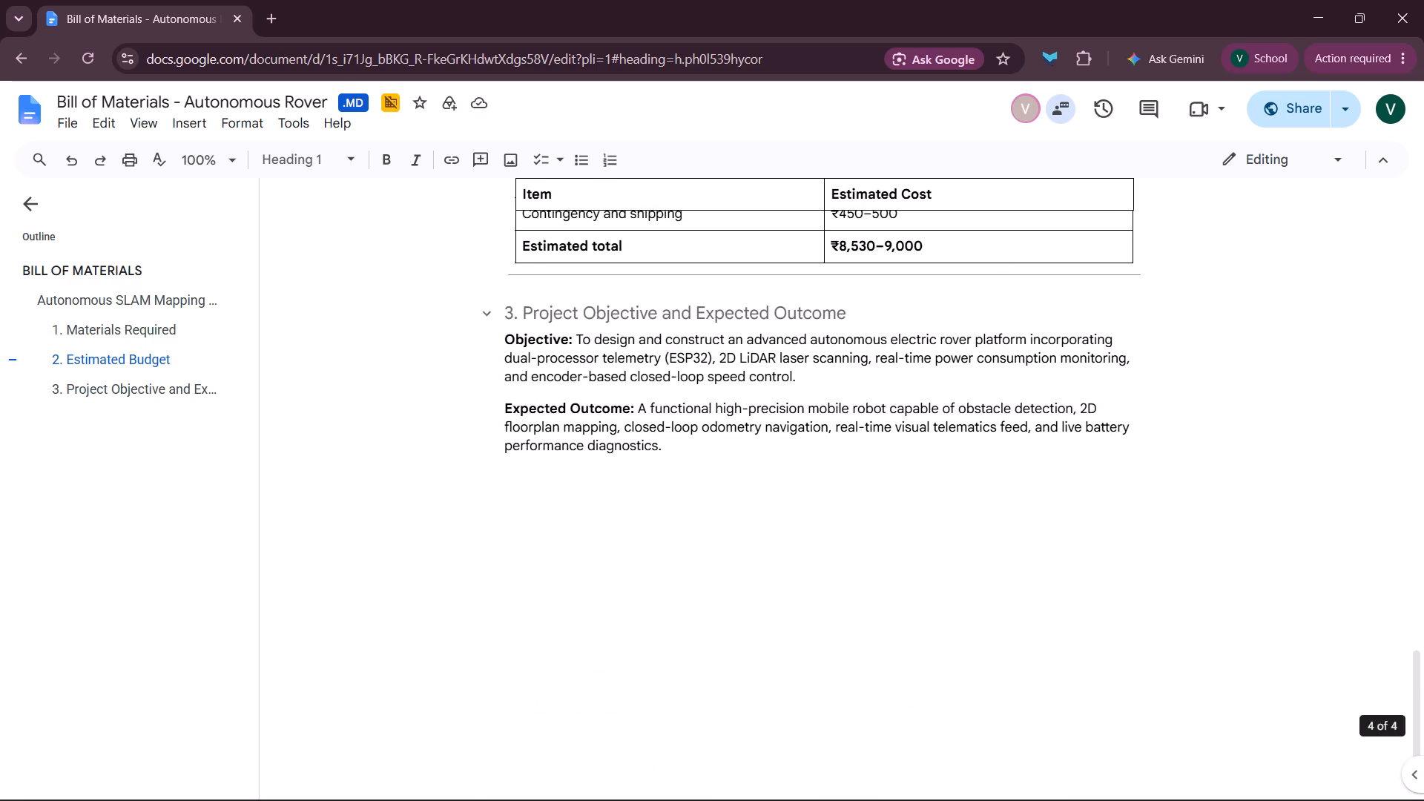
scroll(998, 312, "up", 1)
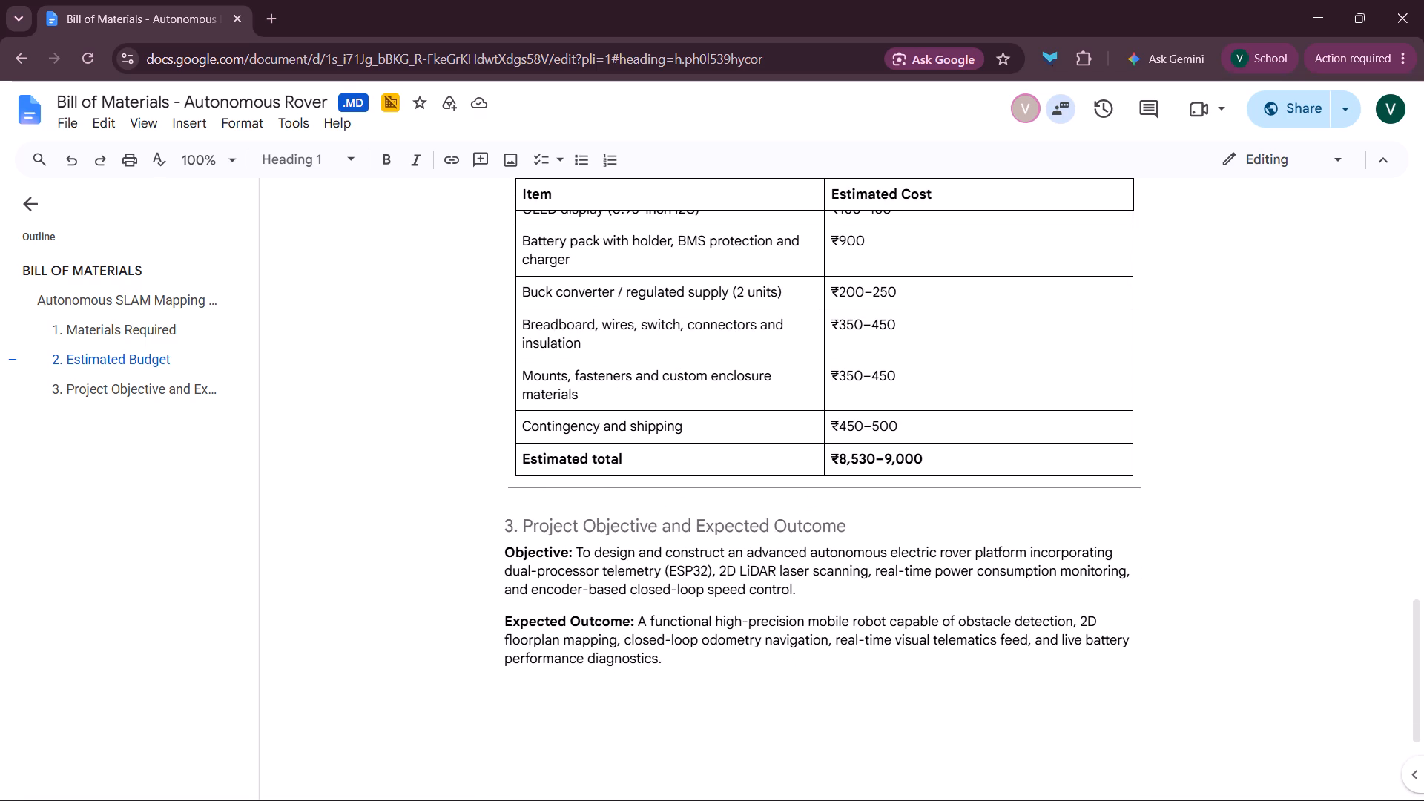
scroll(1033, 619, "up", 3)
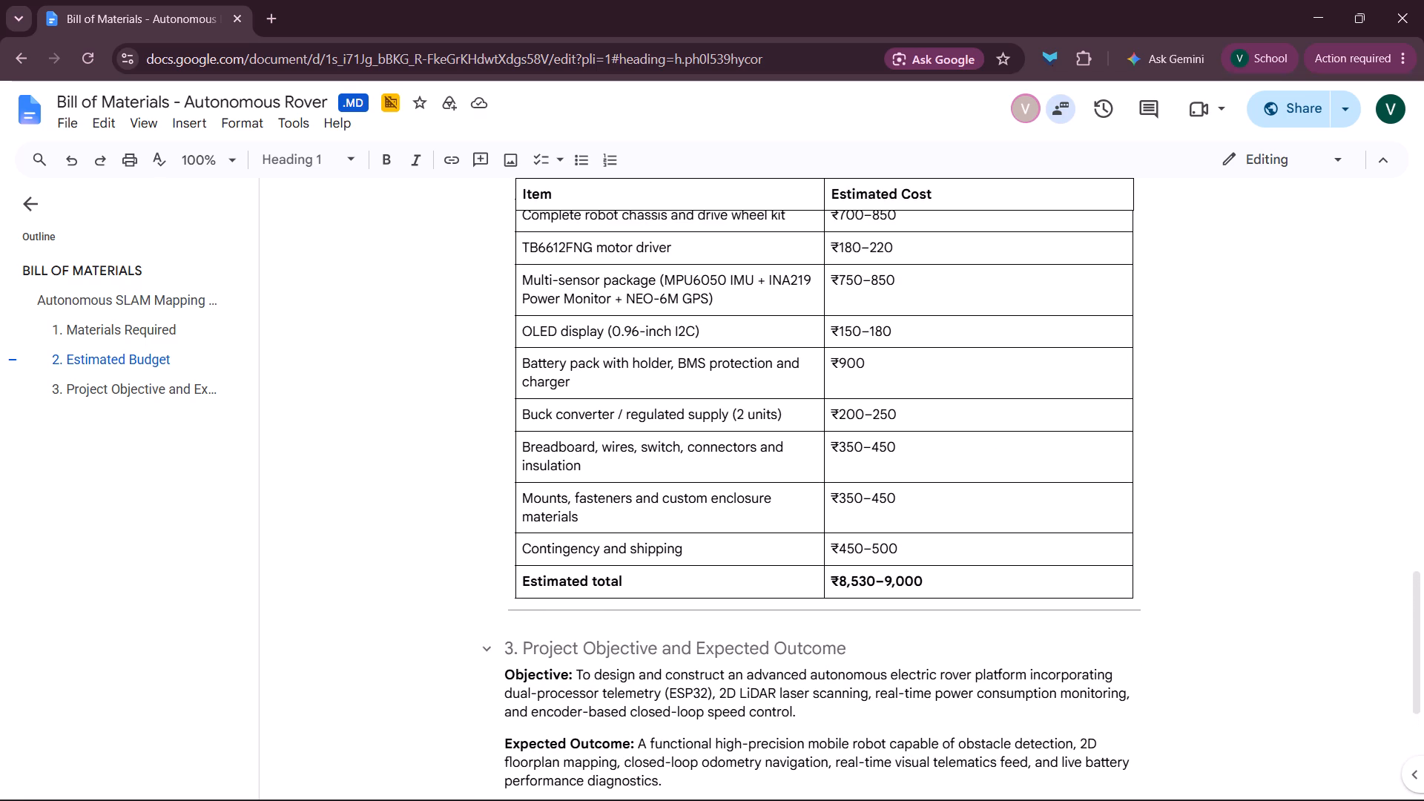
scroll(1033, 619, "up", 3)
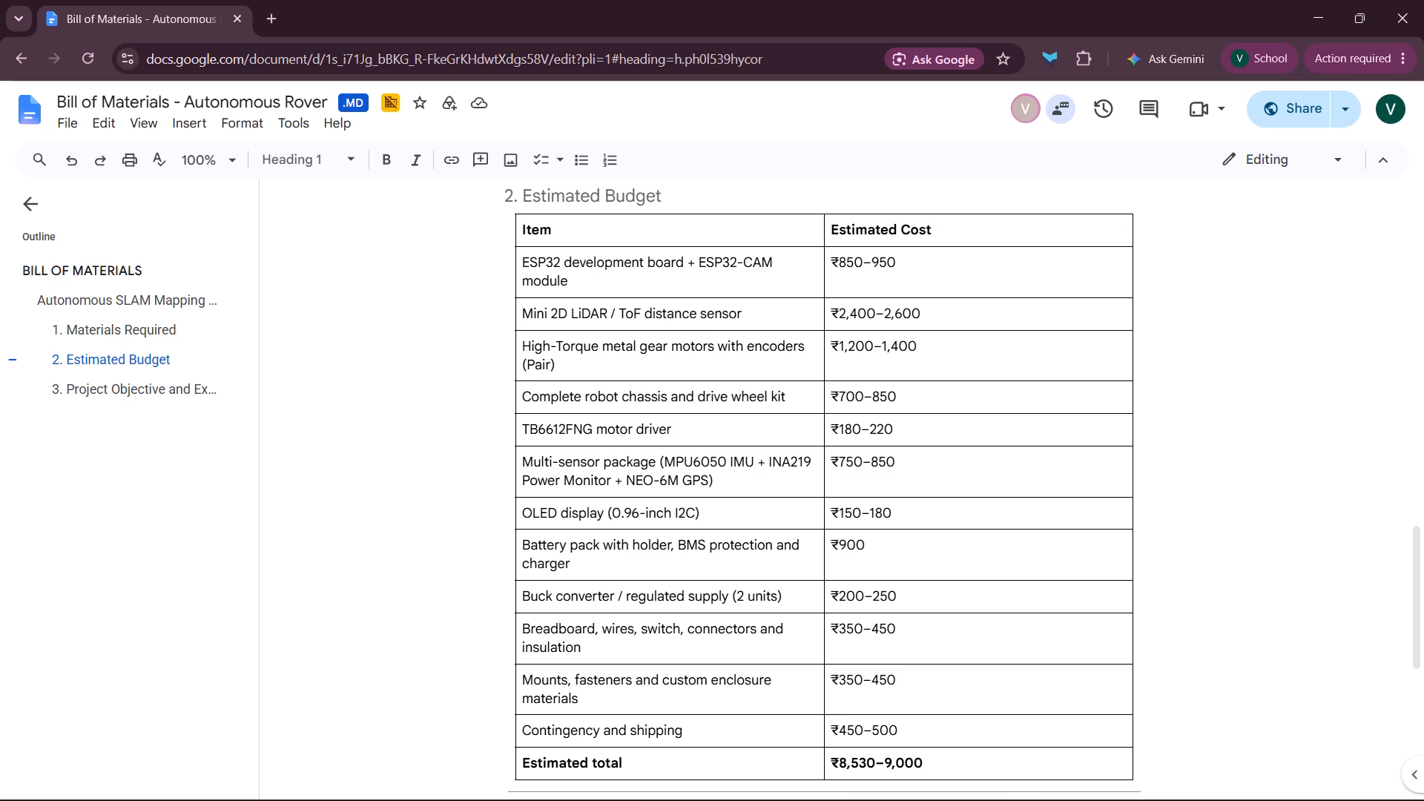
scroll(1033, 619, "down", 1)
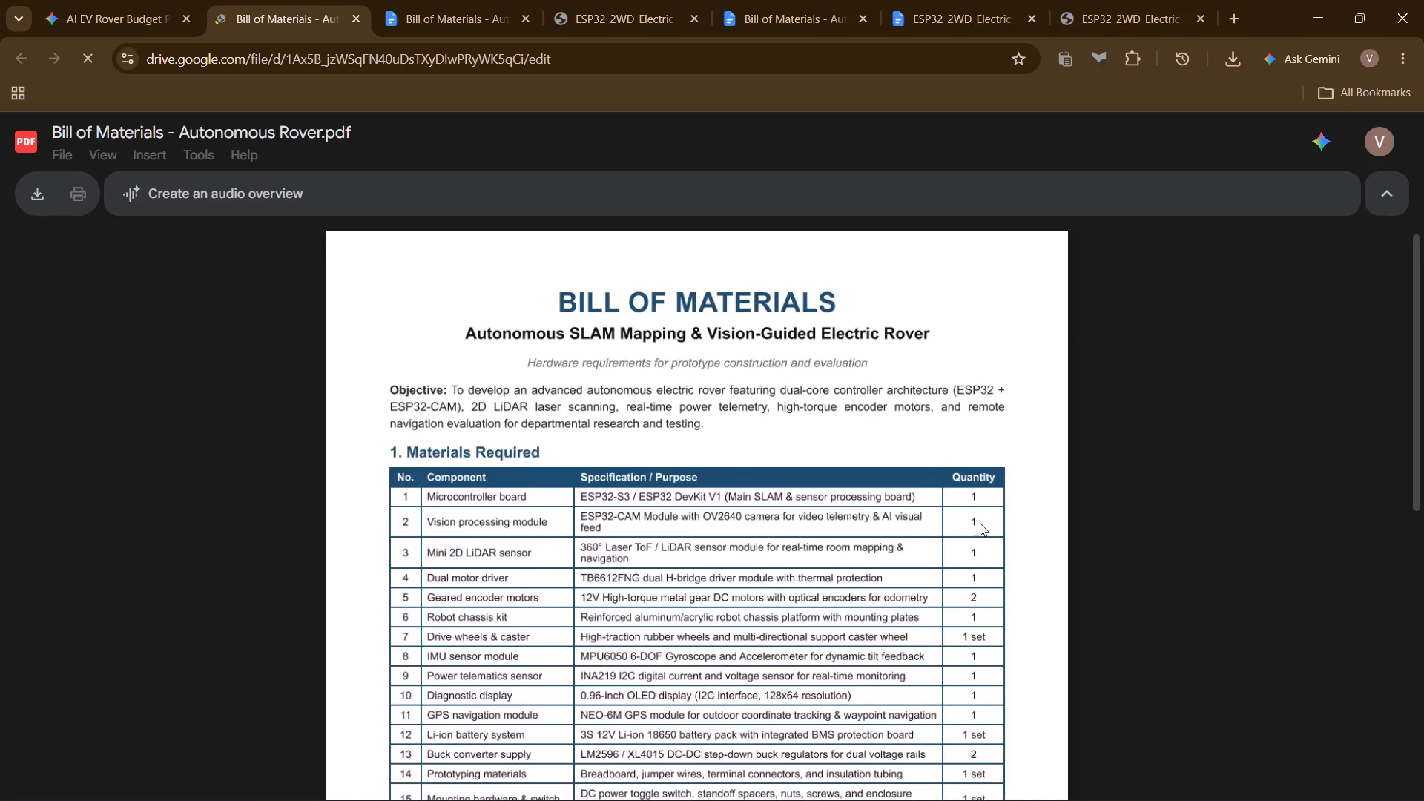
Examine the saved Bill of Materials PDF from title to footer, including its materials and budget tables.
scroll(980, 523, "down", 3)
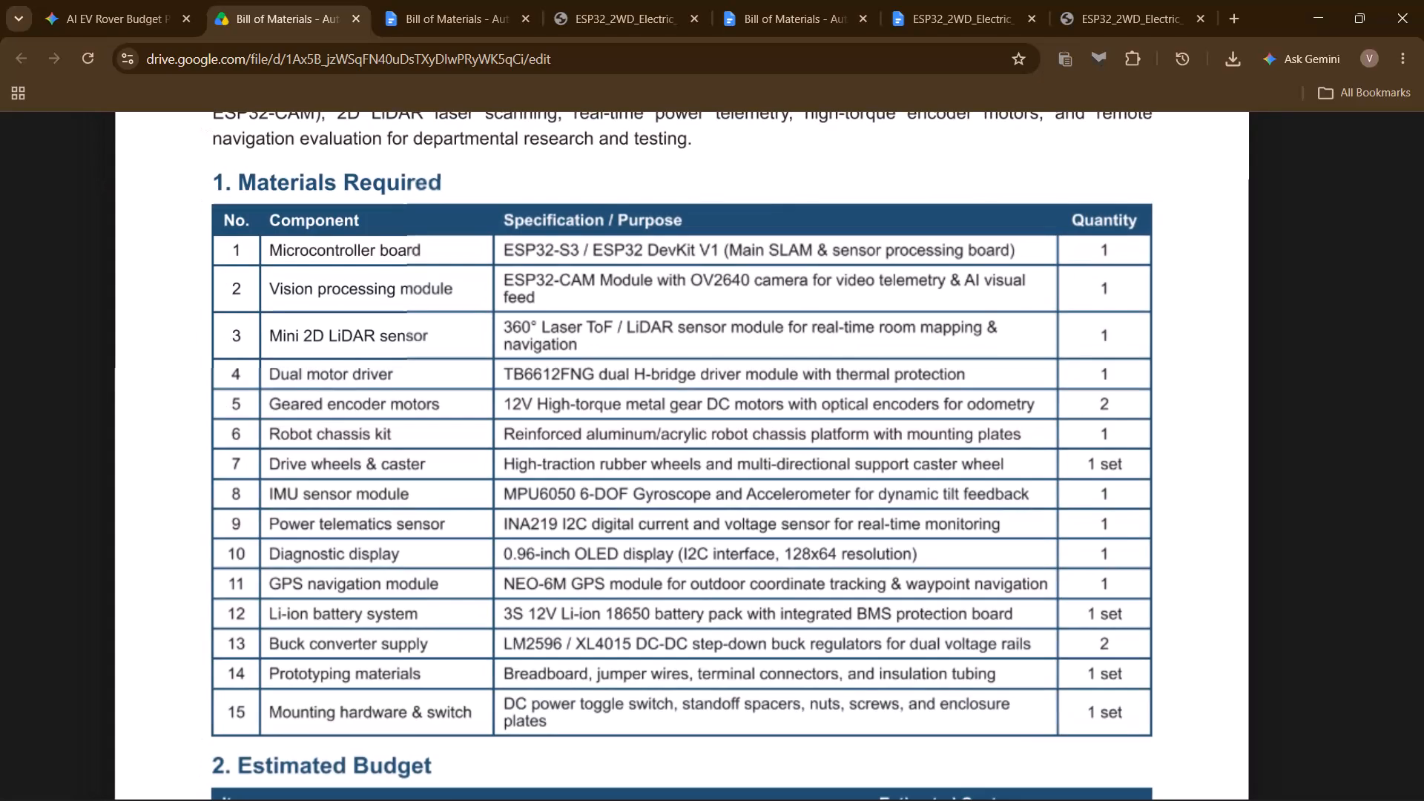
scroll(980, 523, "down", 5)
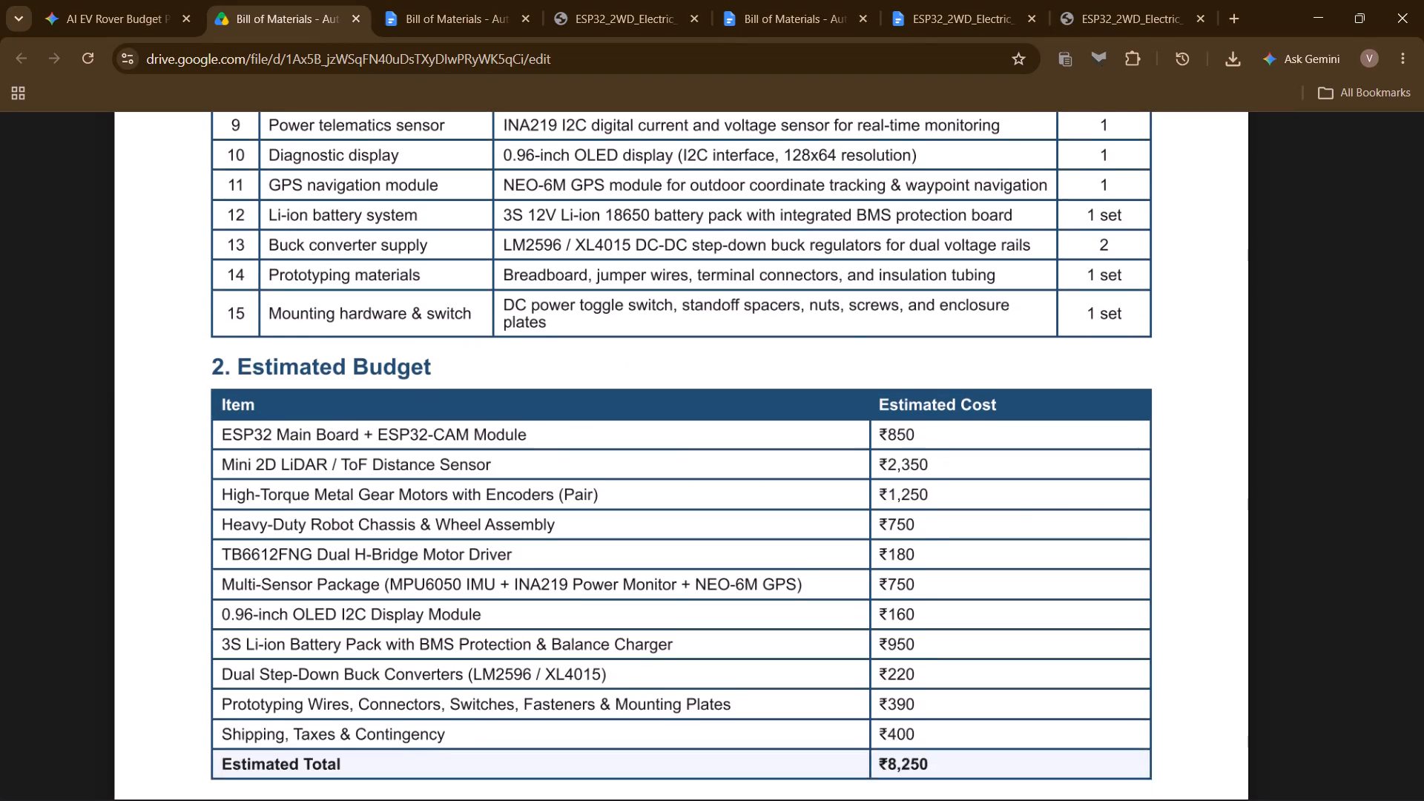
scroll(980, 523, "down", 3)
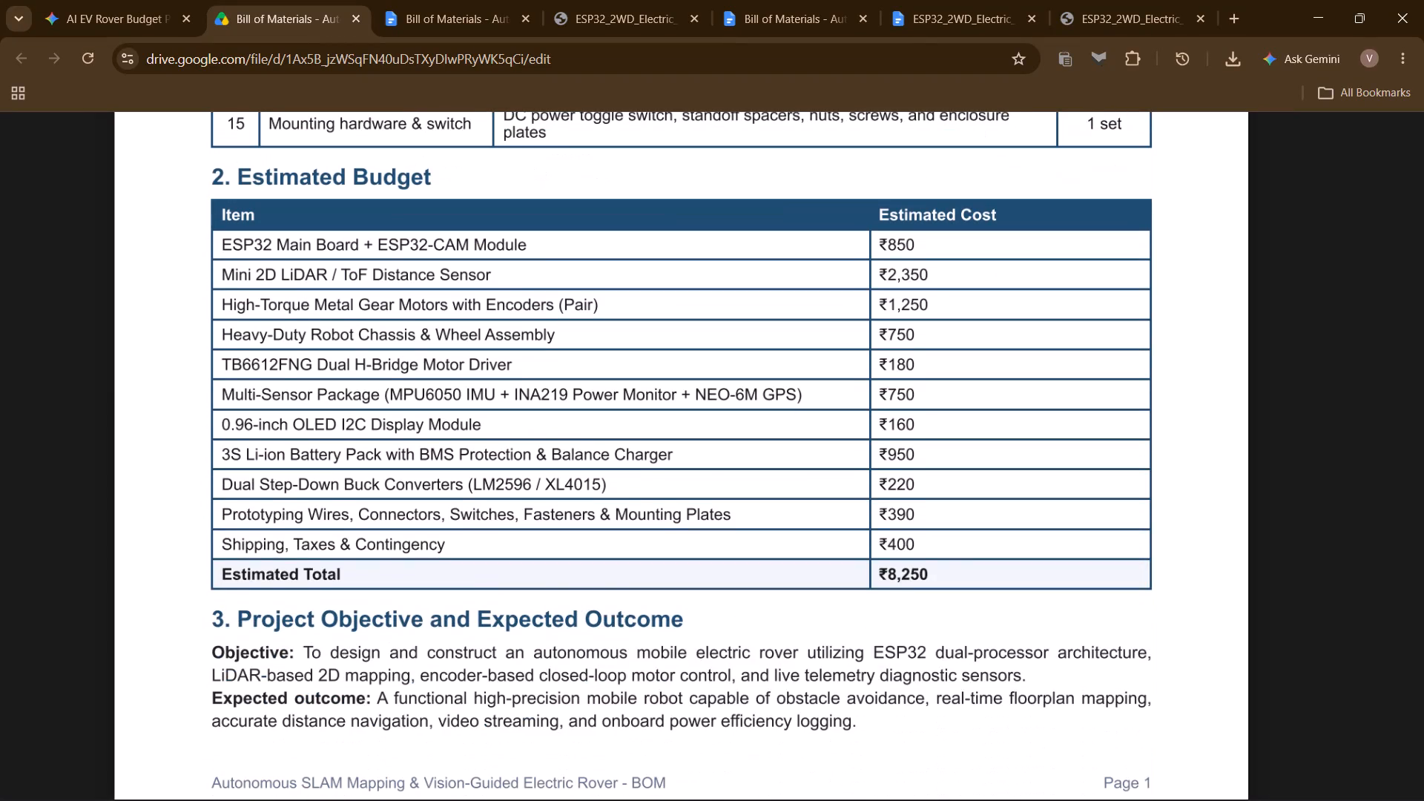
scroll(980, 523, "up", 5)
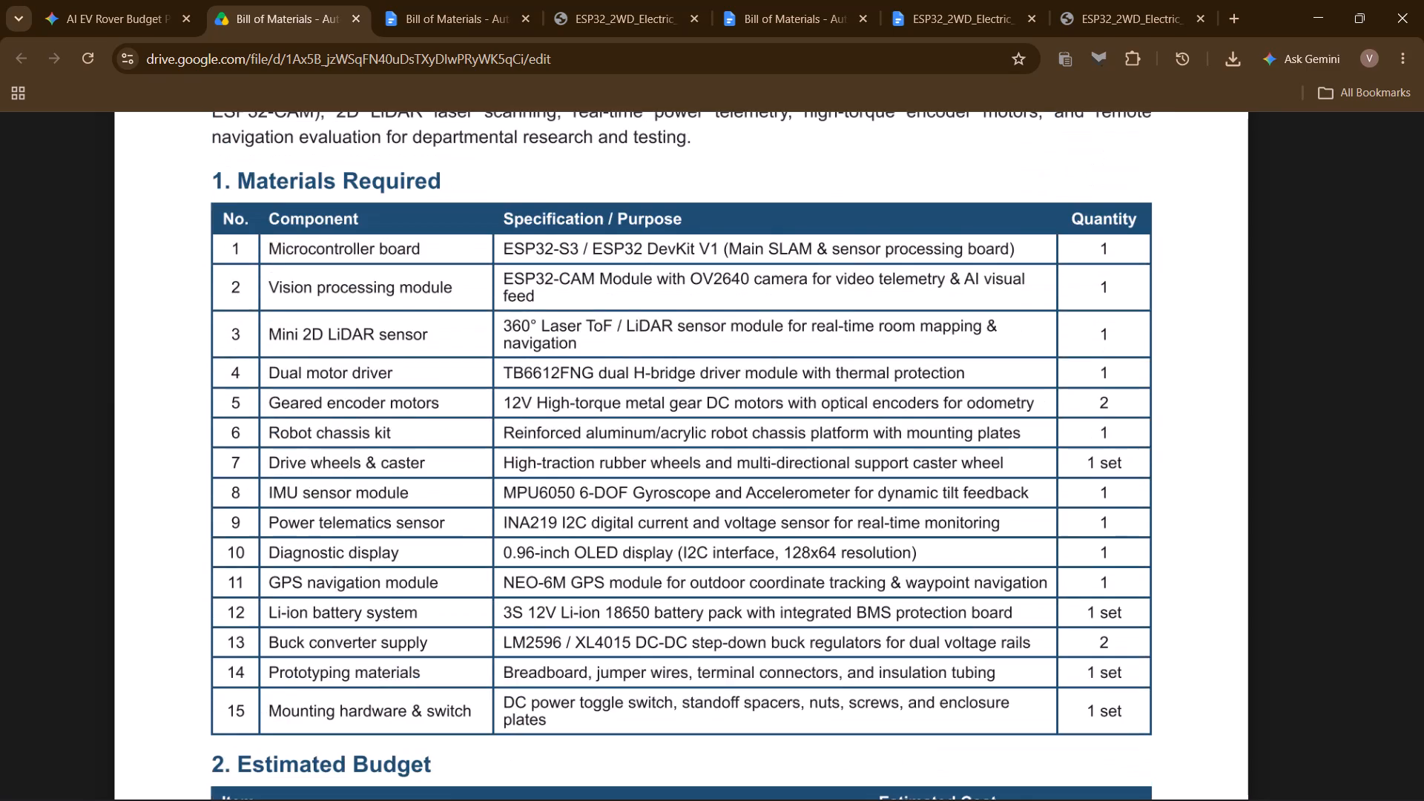
scroll(980, 523, "up", 2)
scroll(980, 523, "down", 7)
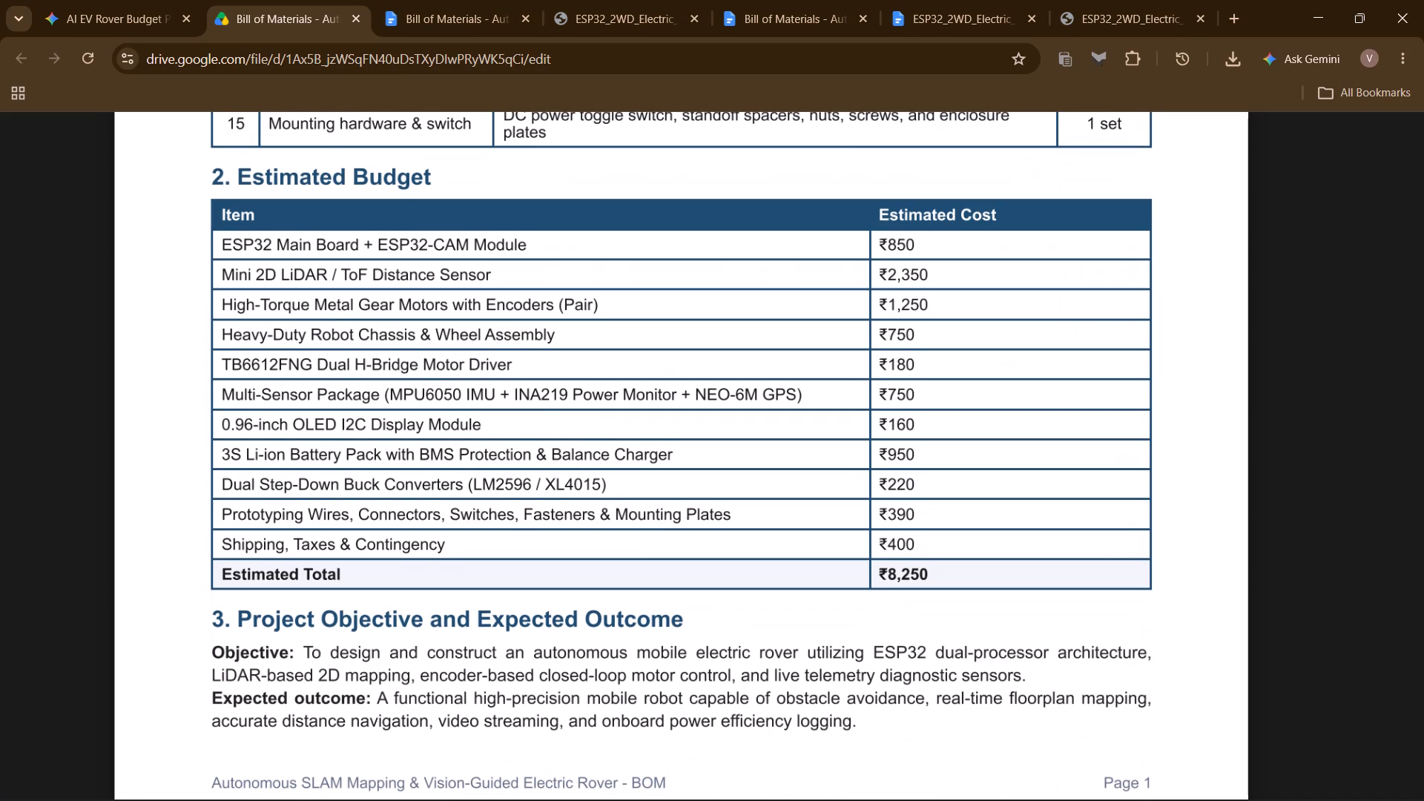
scroll(980, 523, "down", 1)
scroll(980, 523, "up", 3)
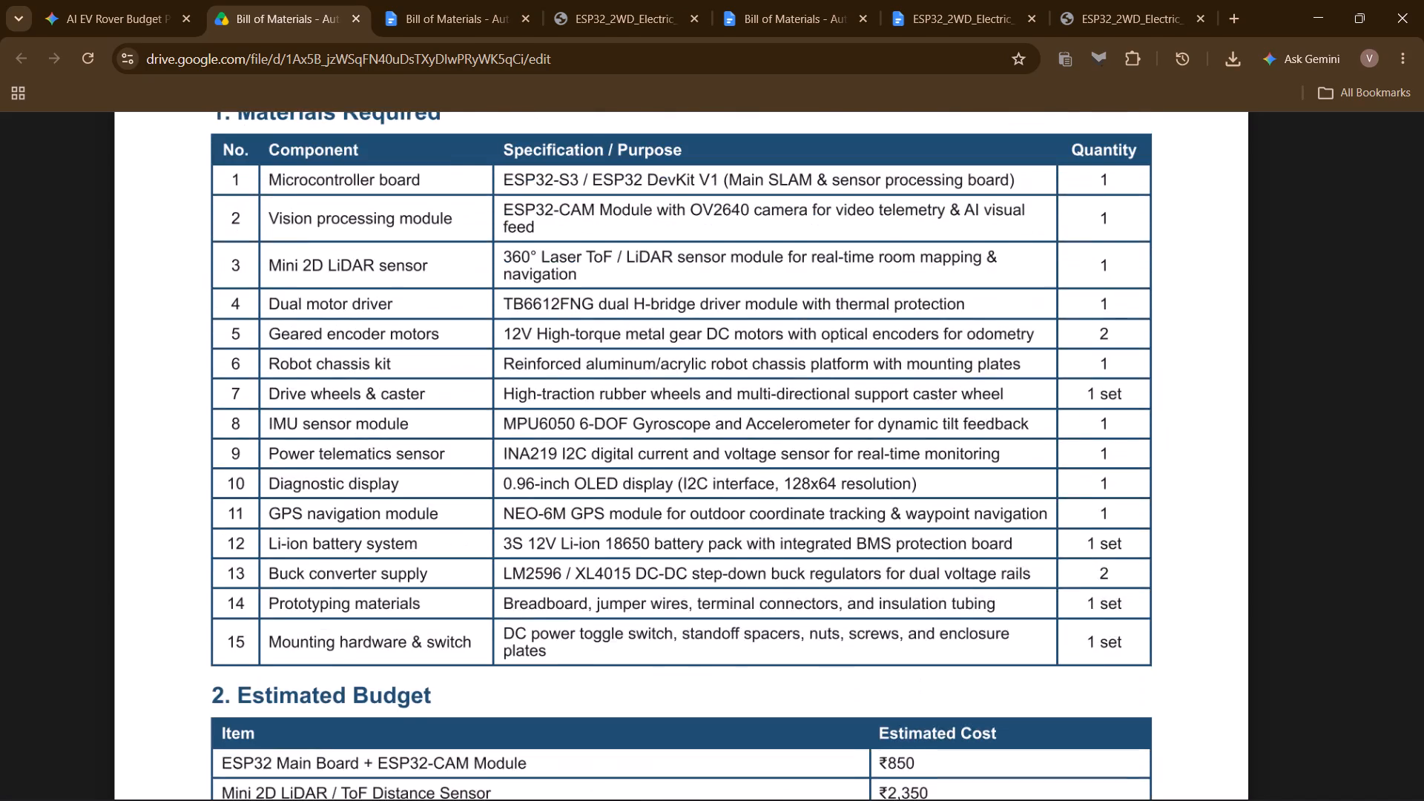
scroll(980, 523, "up", 3)
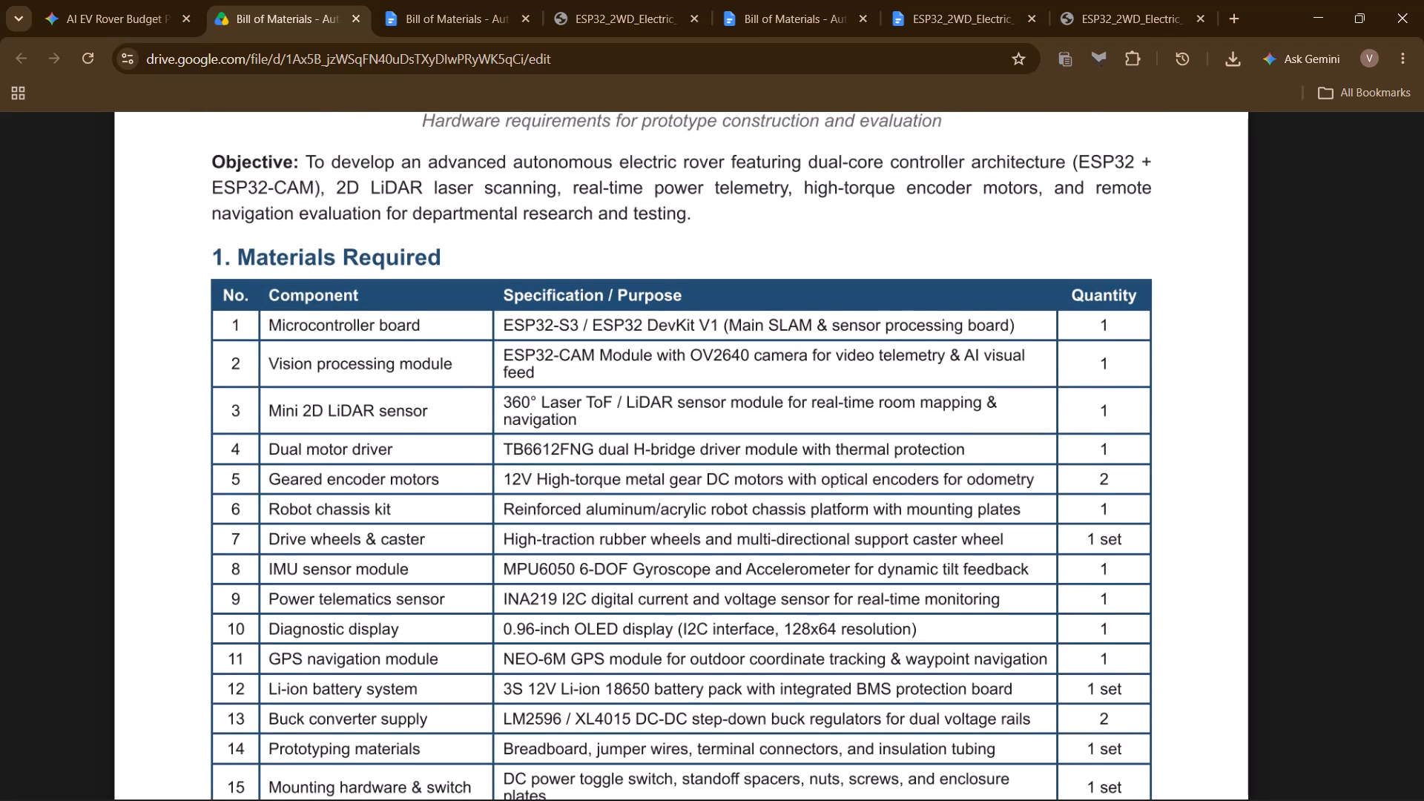
scroll(980, 523, "up", 3)
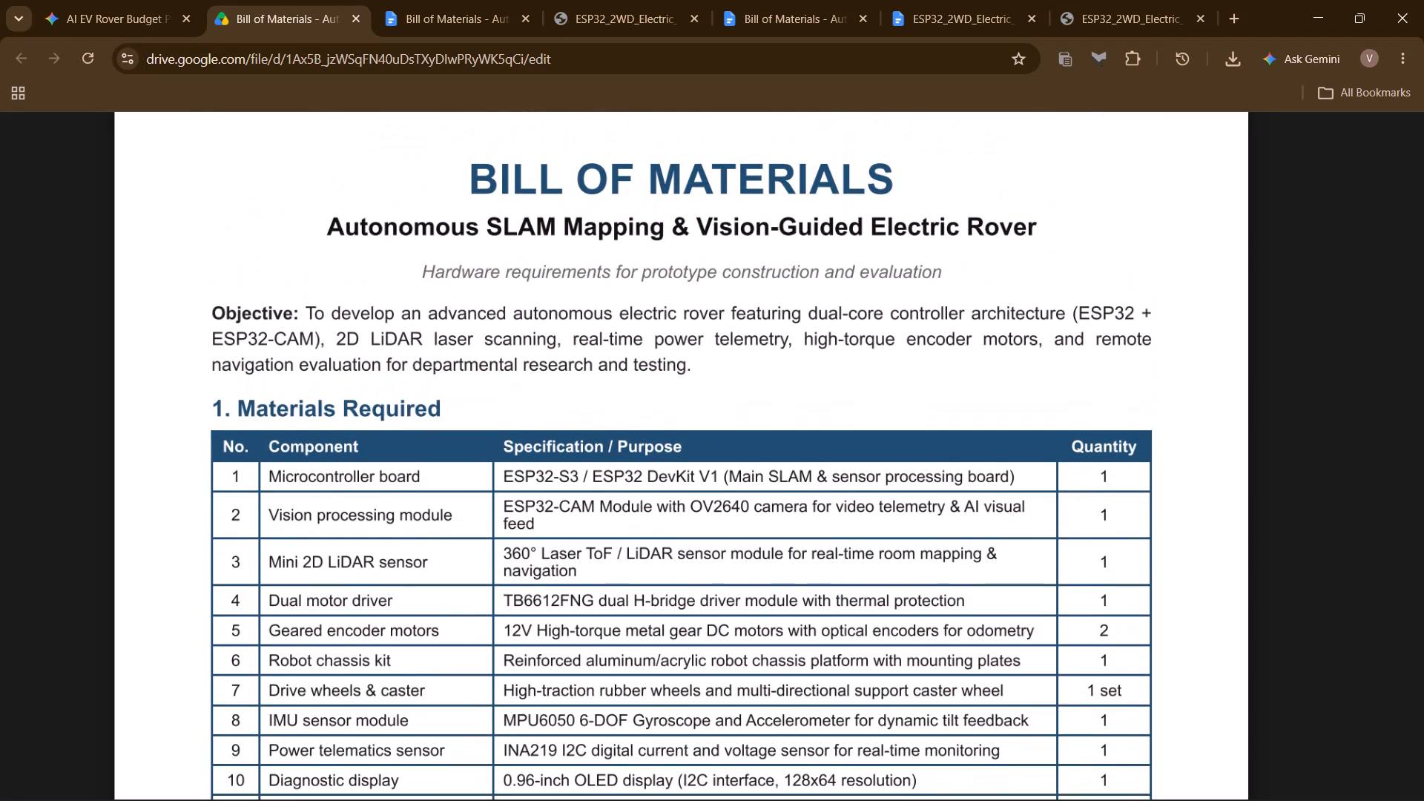
scroll(980, 523, "down", 6)
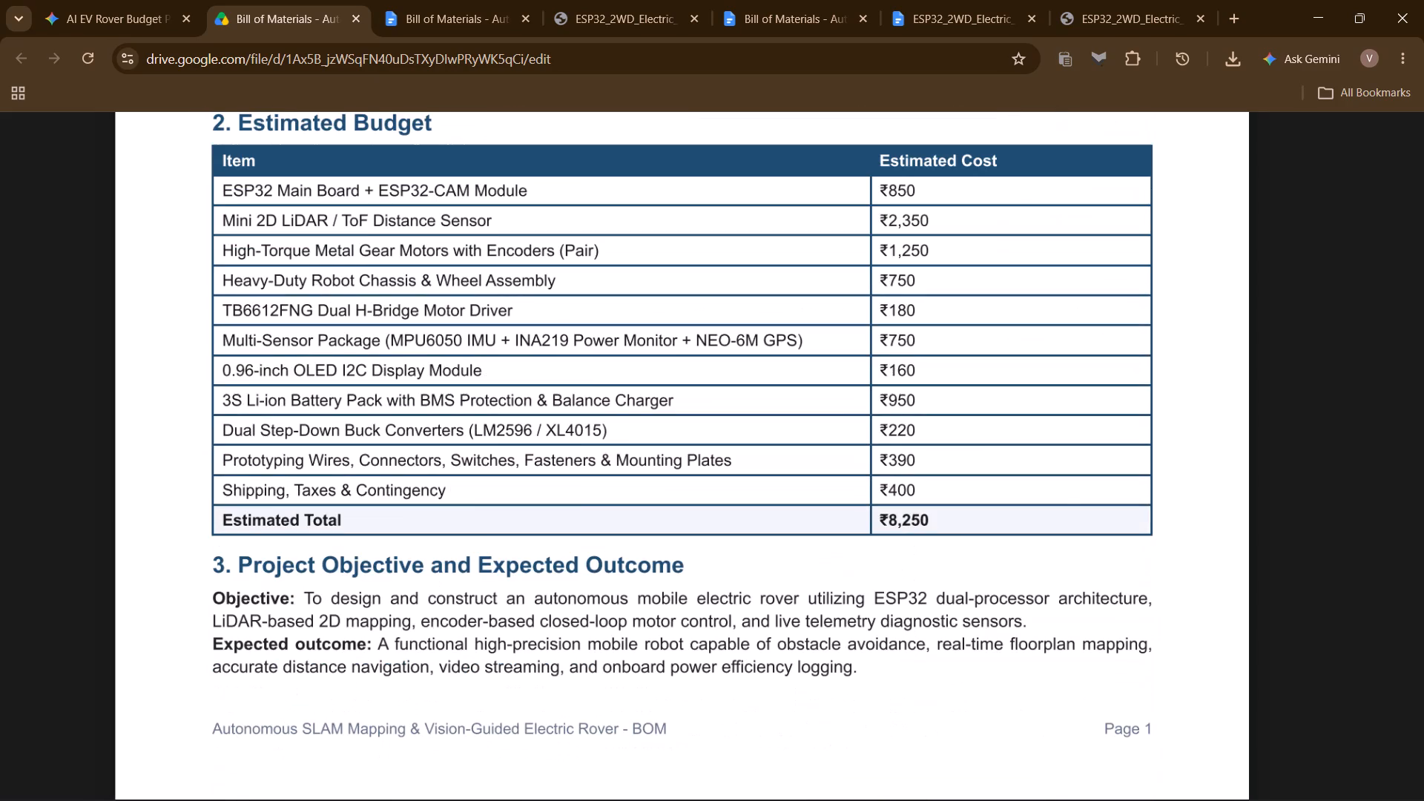
scroll(980, 523, "down", 1)
scroll(980, 523, "up", 3)
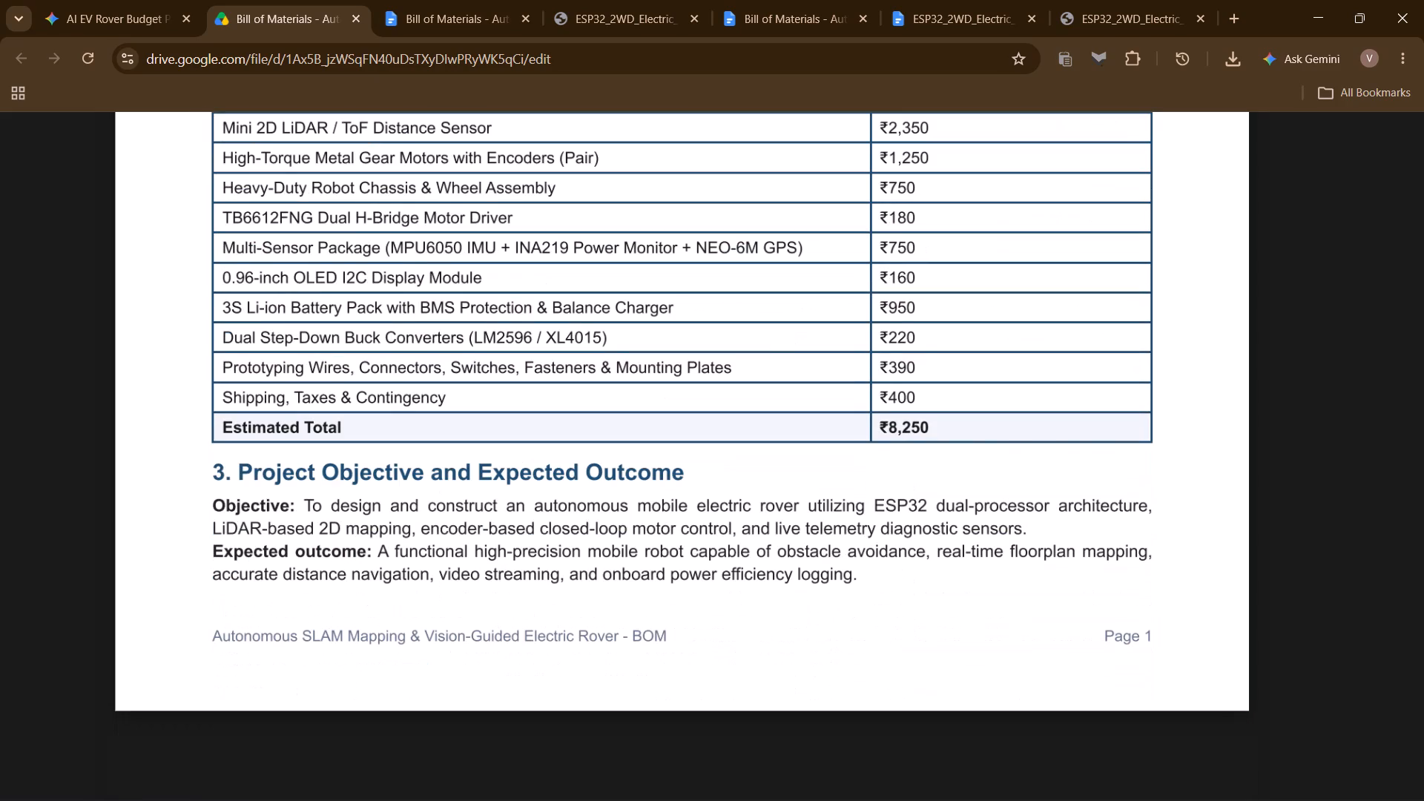
scroll(980, 523, "up", 1)
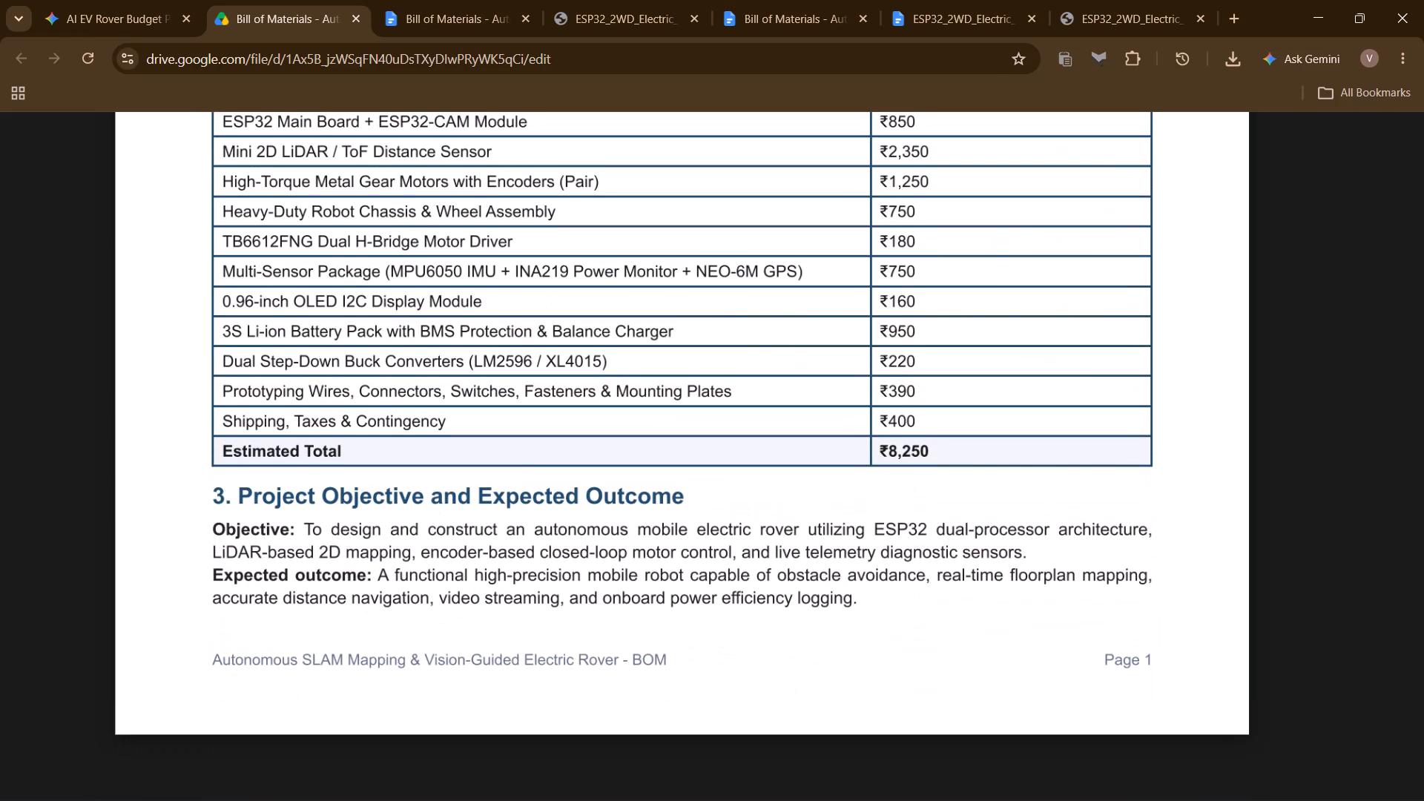
scroll(980, 523, "up", 5)
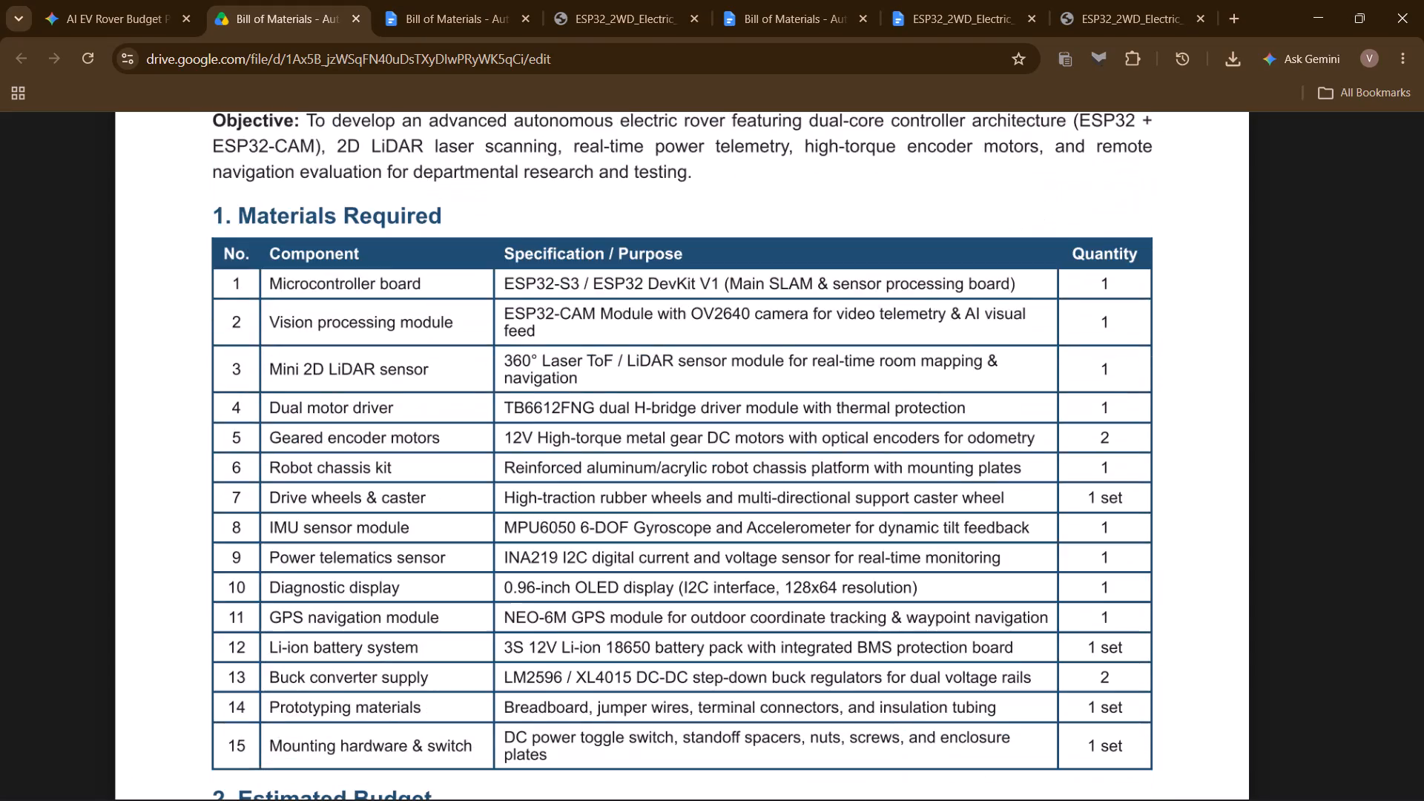
scroll(980, 523, "up", 2)
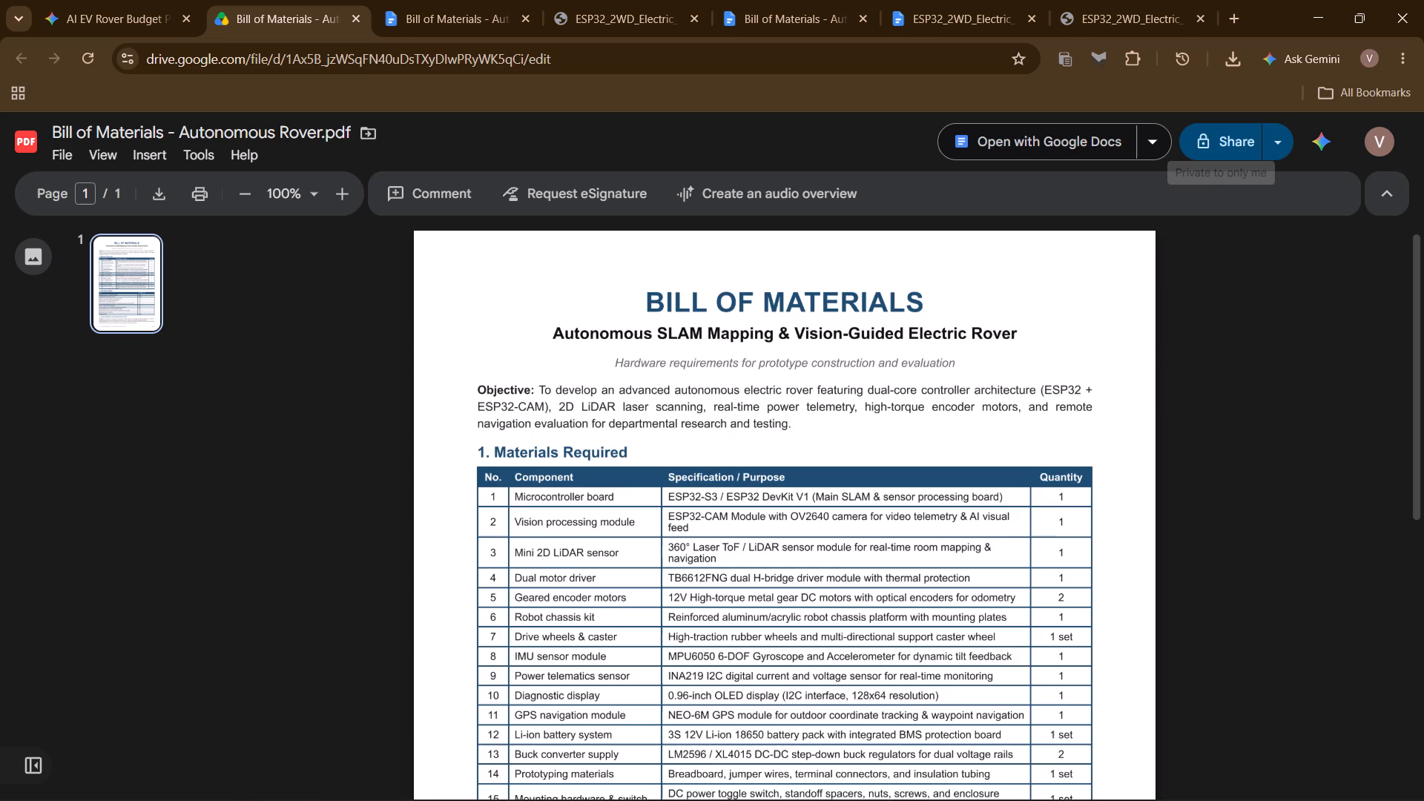
Recheck the saved Bill of Materials PDF, covering the materials table, the estimated budget and the project objective section.
scroll(701, 346, "down", 3)
scroll(701, 346, "up", 1)
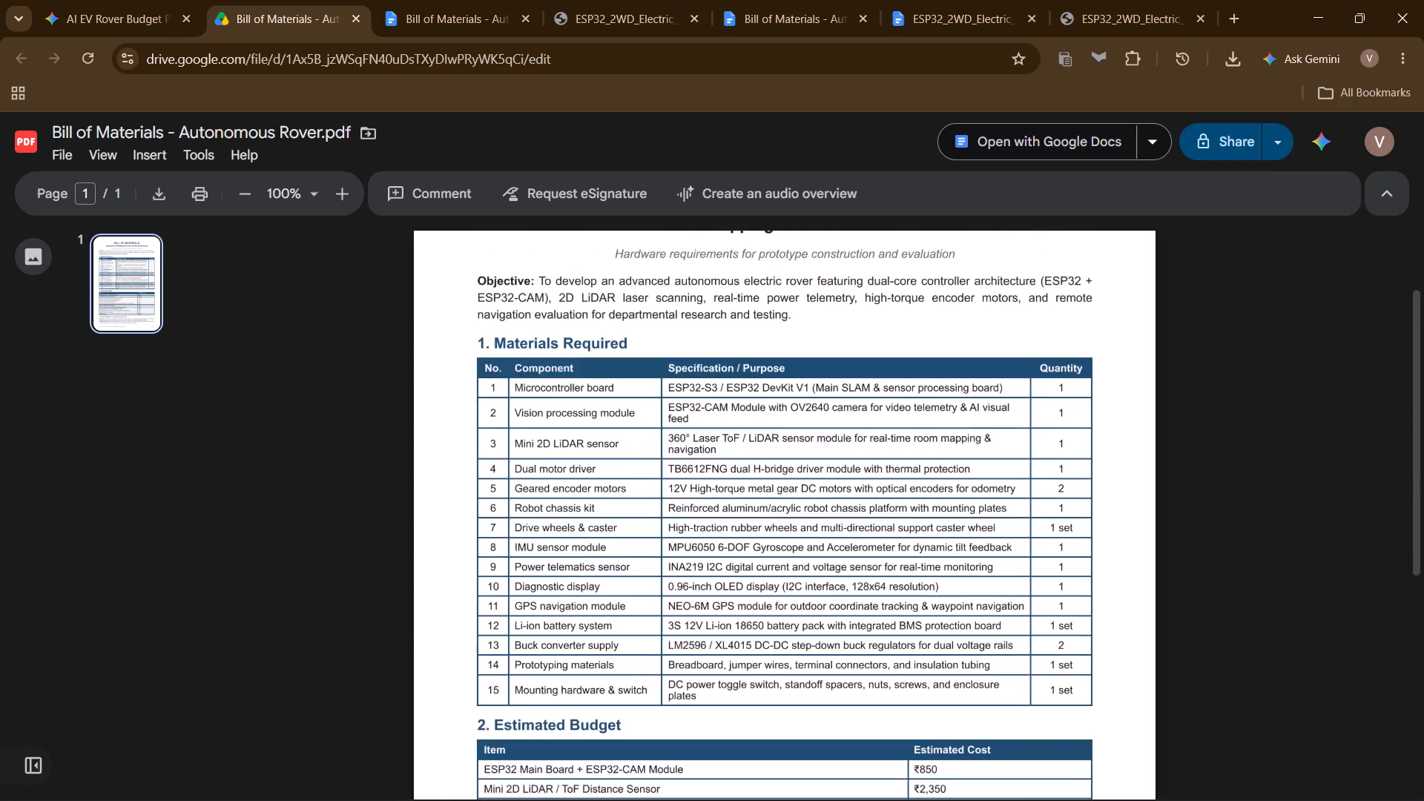
scroll(701, 346, "up", 1)
scroll(655, 417, "down", 4)
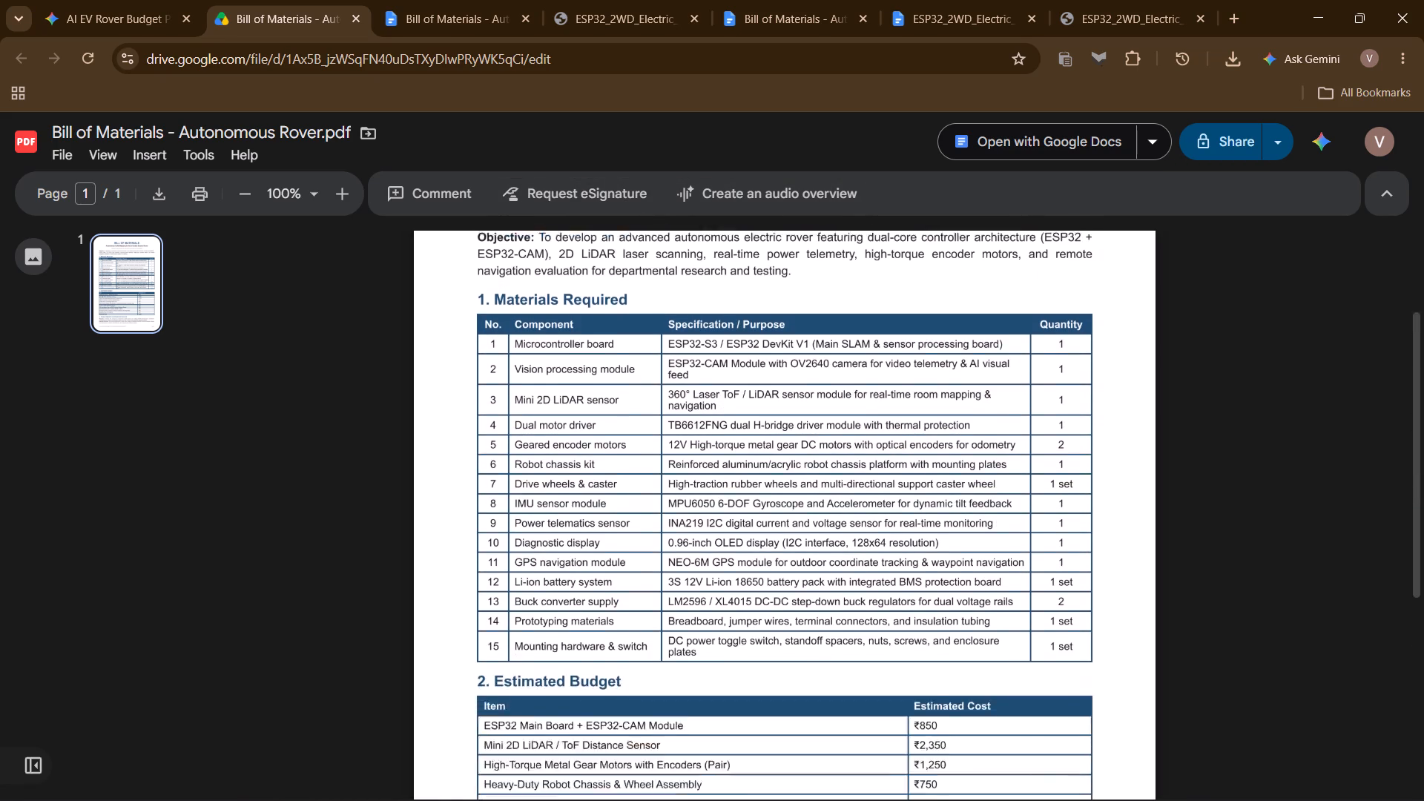
scroll(655, 417, "down", 4)
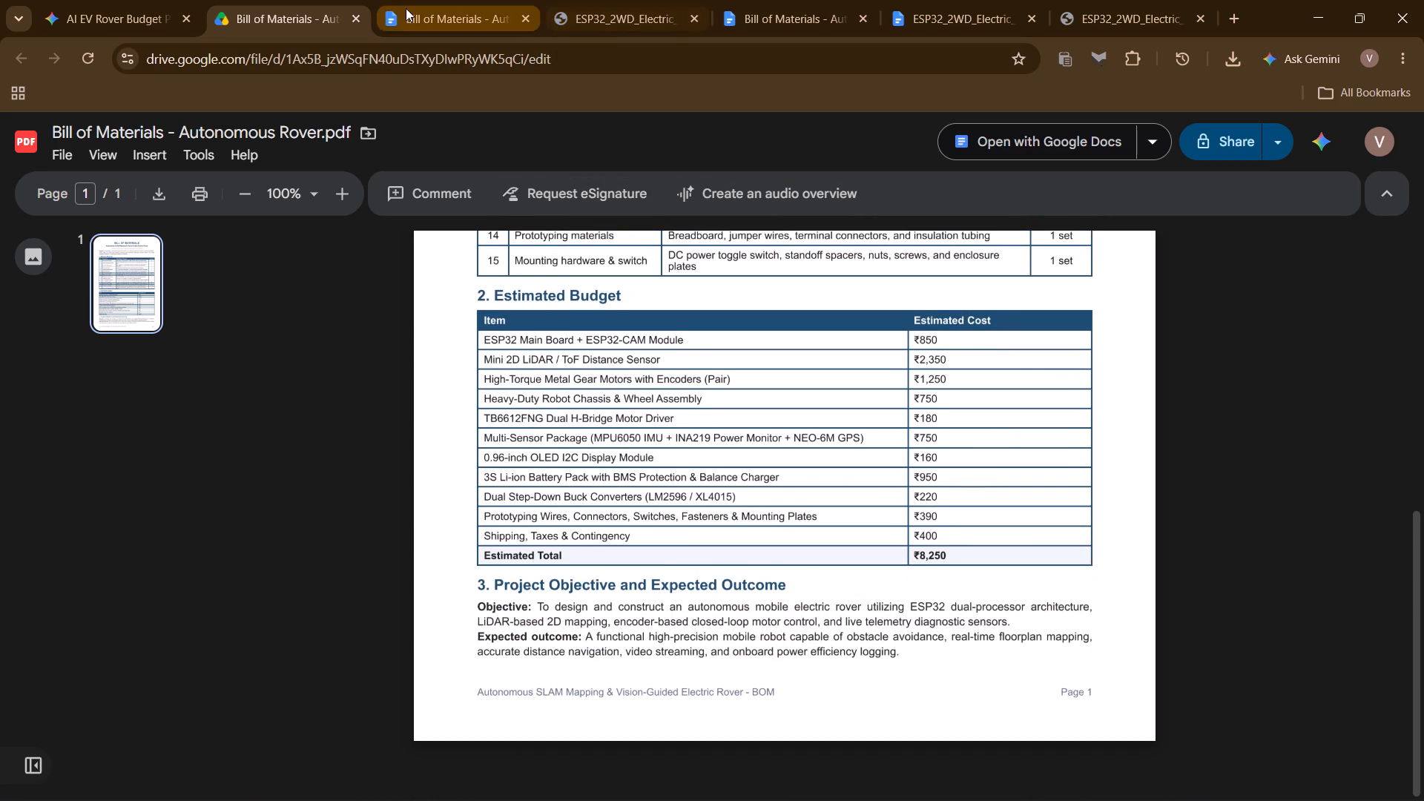
right_click(634, 570)
scroll(690, 522, "up", 2)
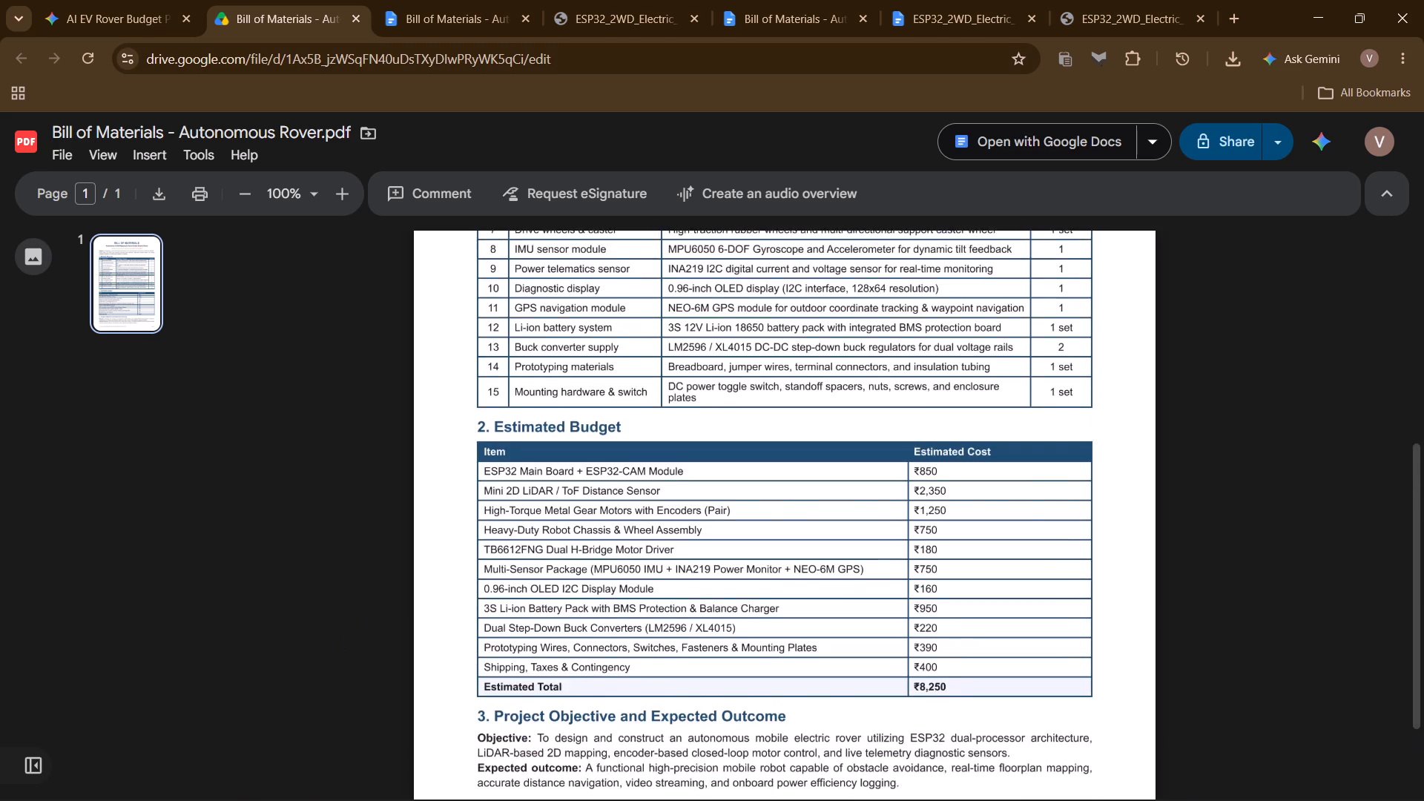
scroll(690, 522, "up", 3)
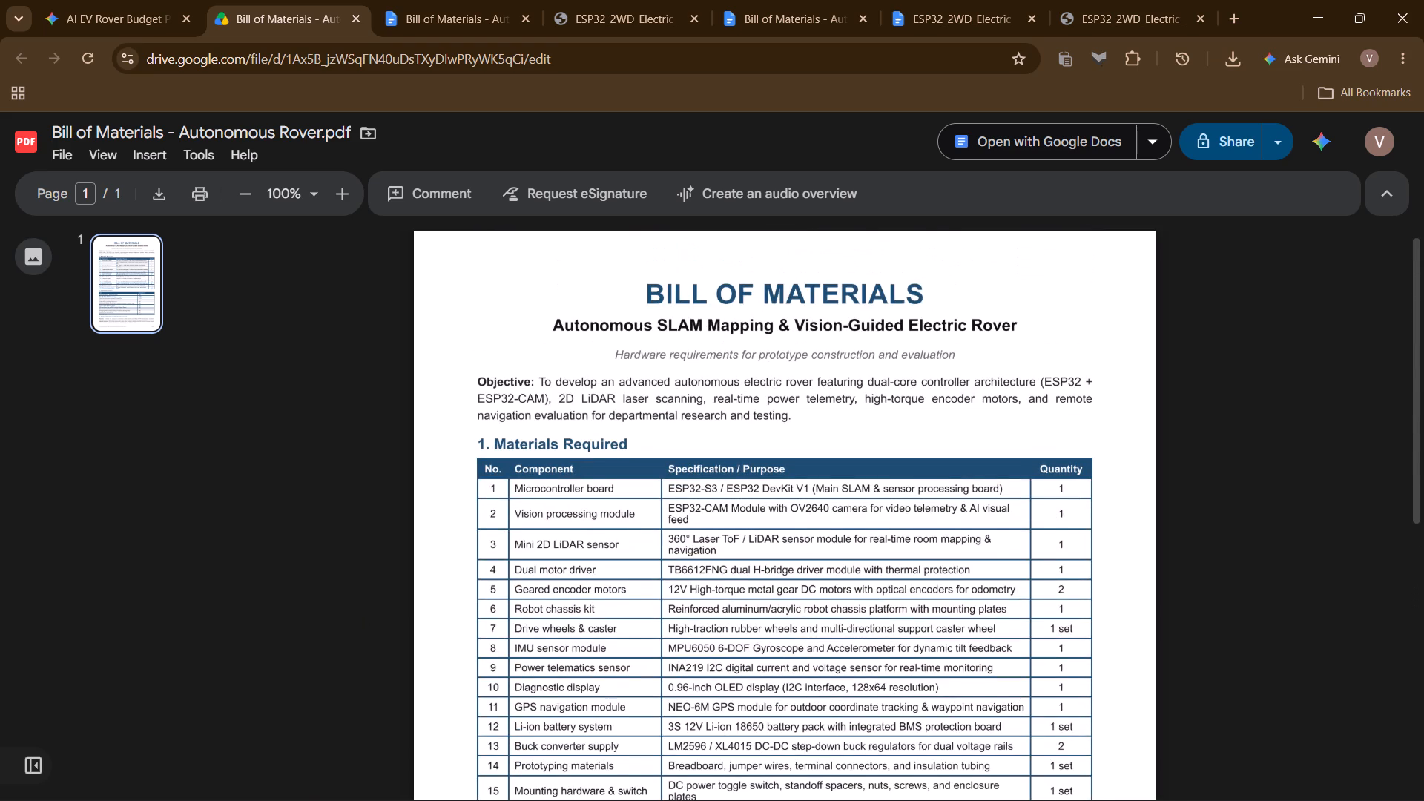
Open the Bill of Materials - Autonomous Rover PDF as an editable document in Google Docs.
left_click(1115, 136)
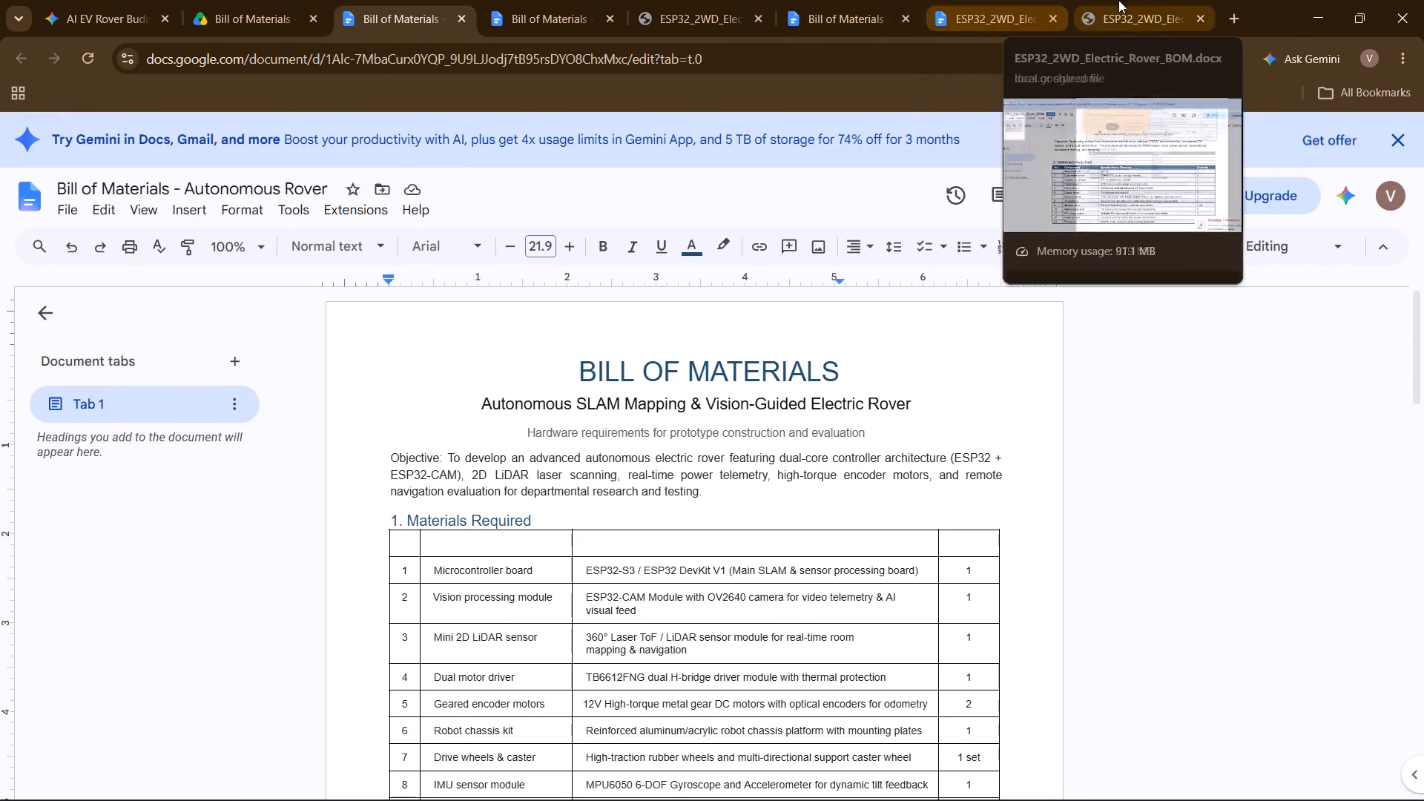
Compare the reference ESP32_2WD_Electric_Rover_BOM PDF with the saved Bill of Materials PDF in Drive, examining its materials, budget and objective sections.
left_click(1160, 1)
scroll(1092, 296, "up", 1)
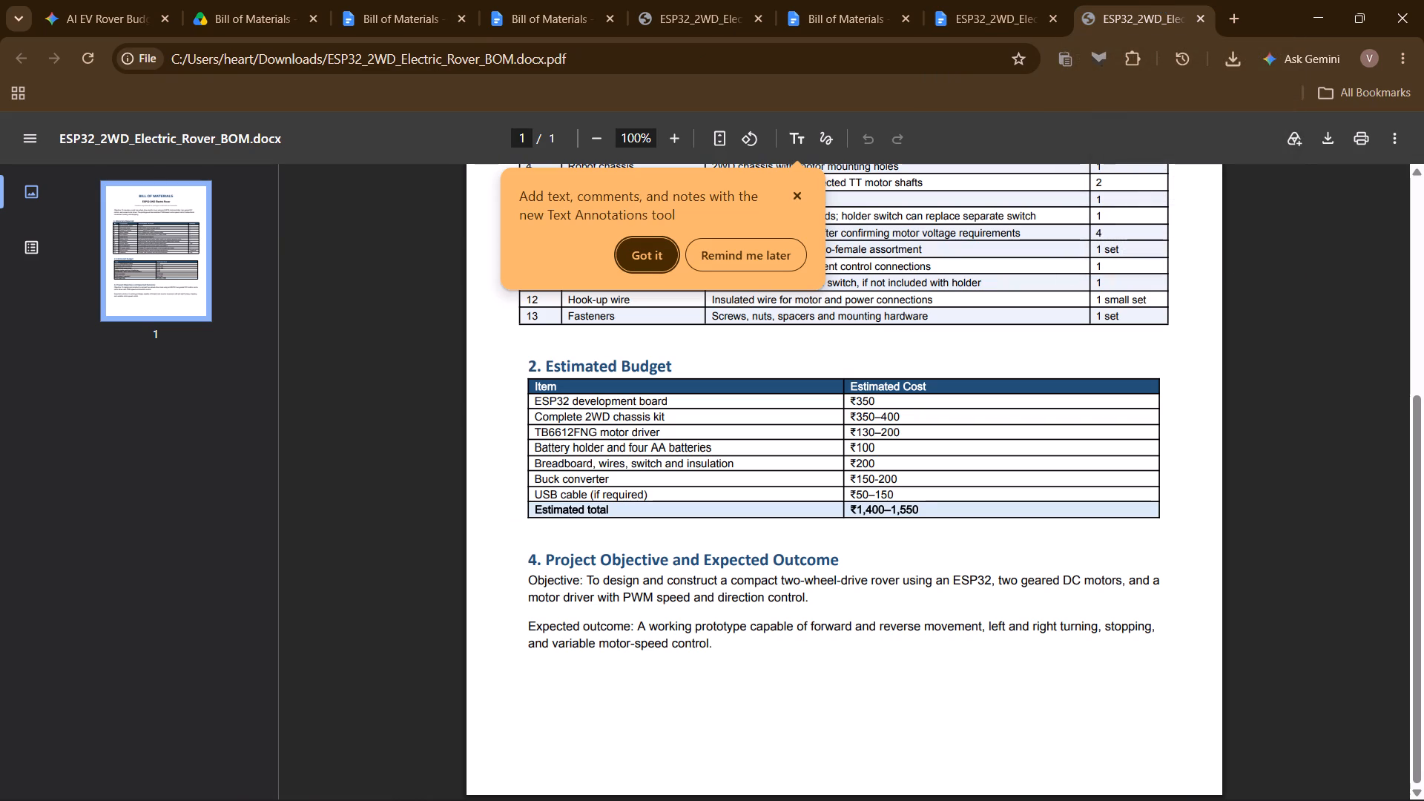
scroll(1093, 294, "up", 1)
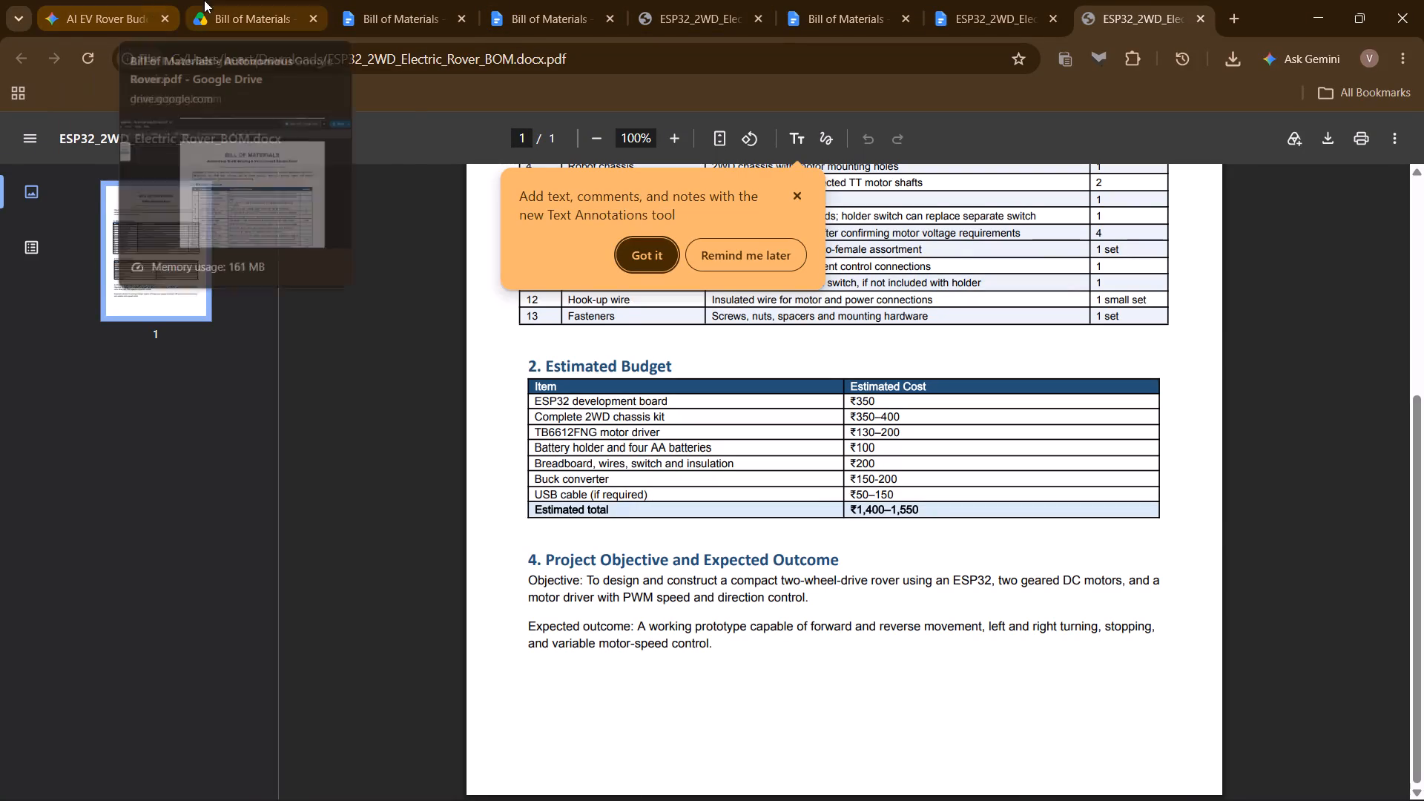
left_click(76, 0)
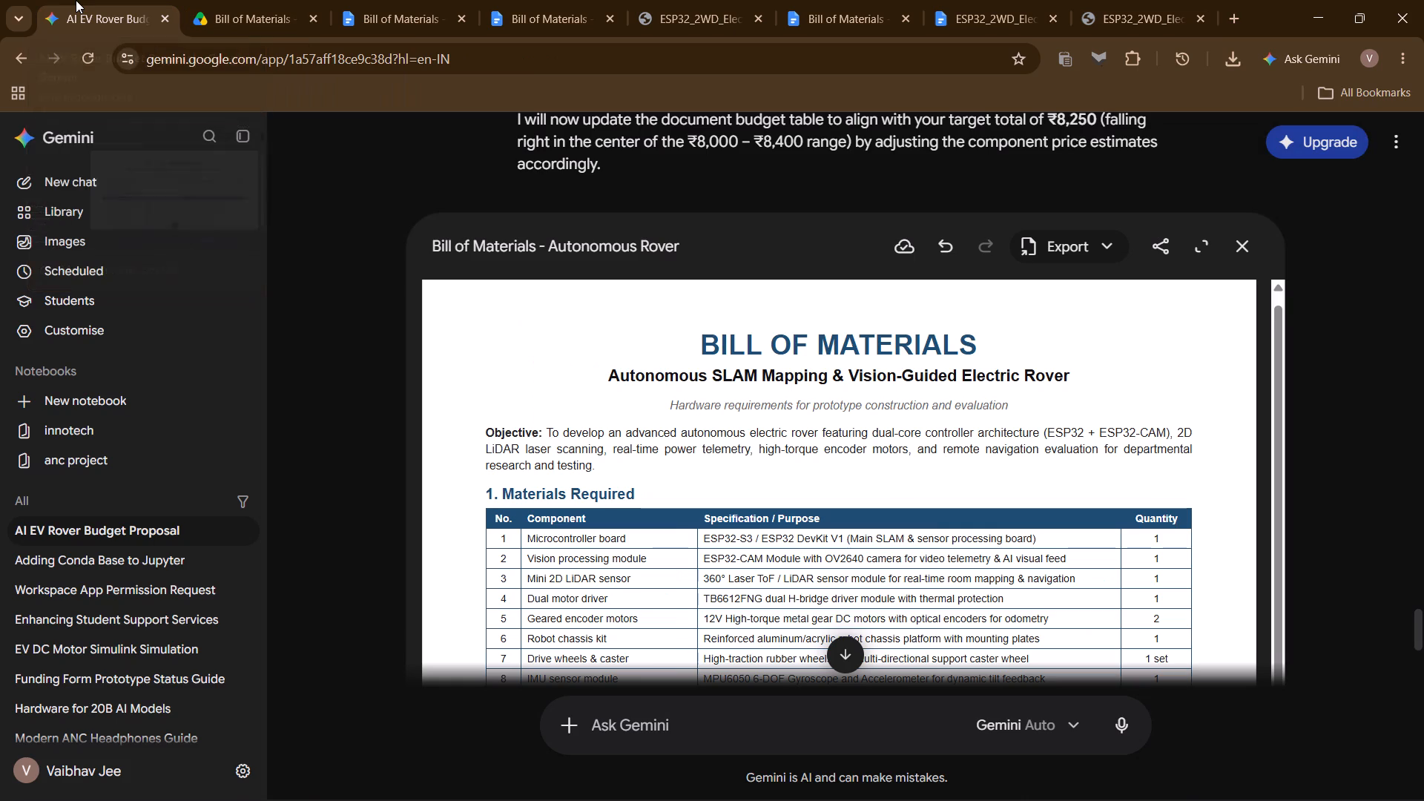
left_click(208, 2)
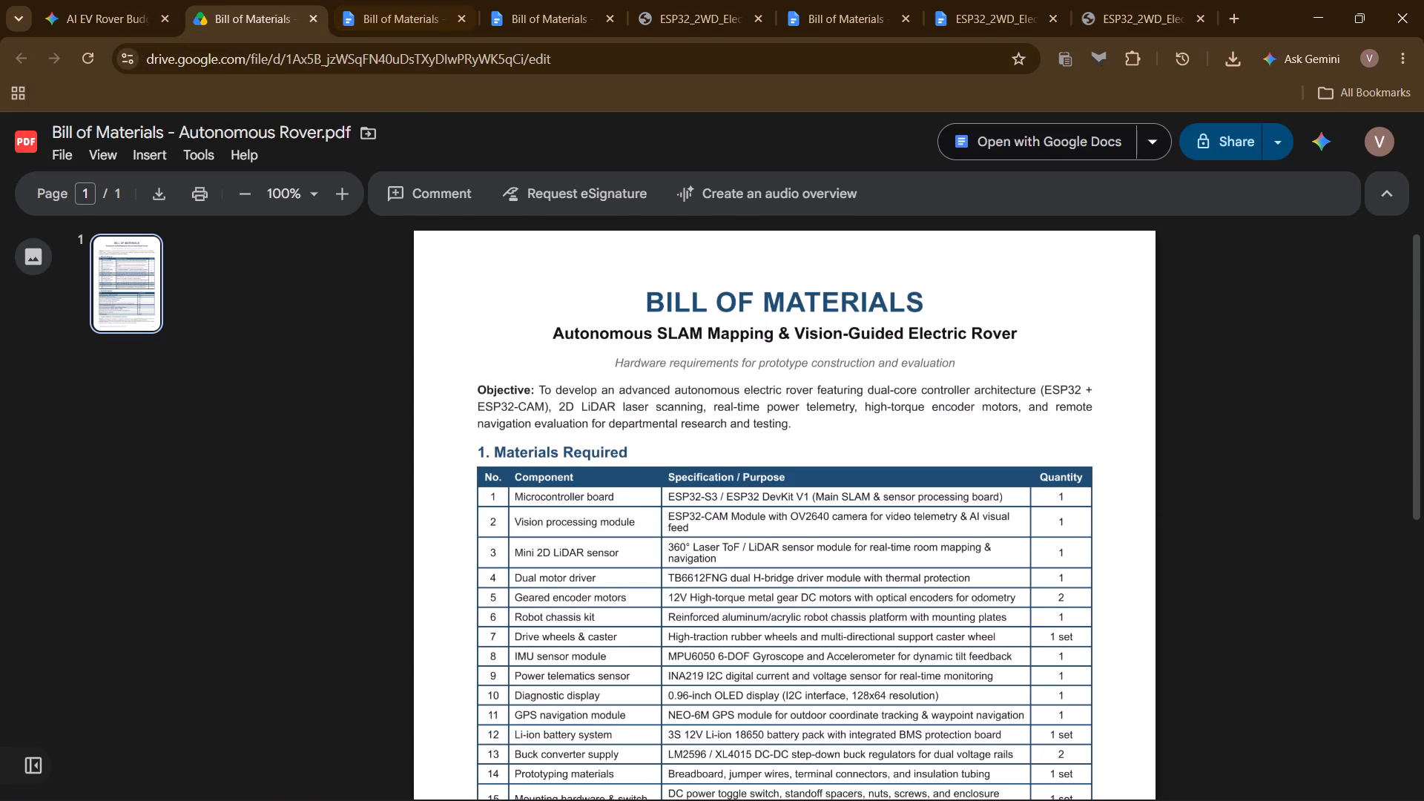
scroll(448, 319, "down", 4)
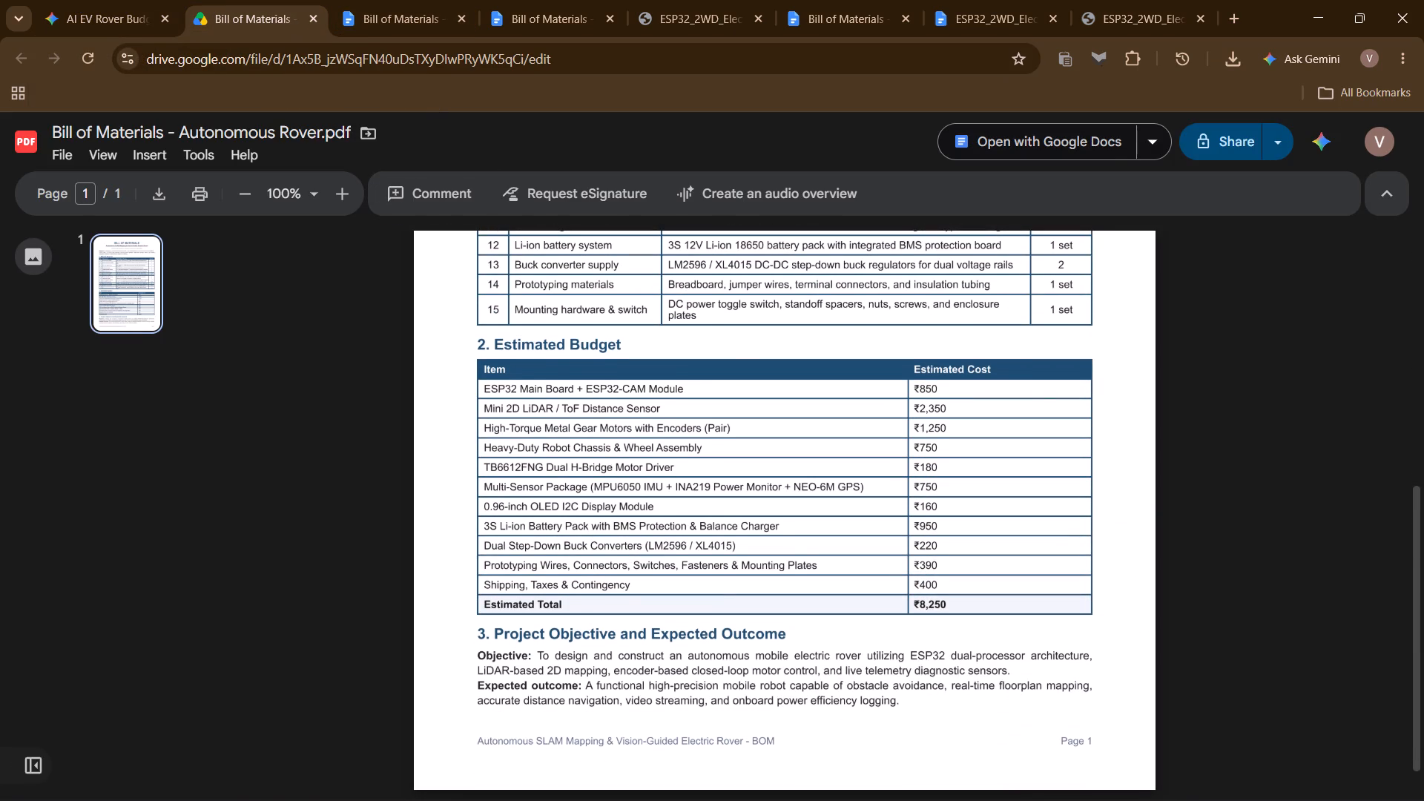
scroll(458, 338, "up", 1)
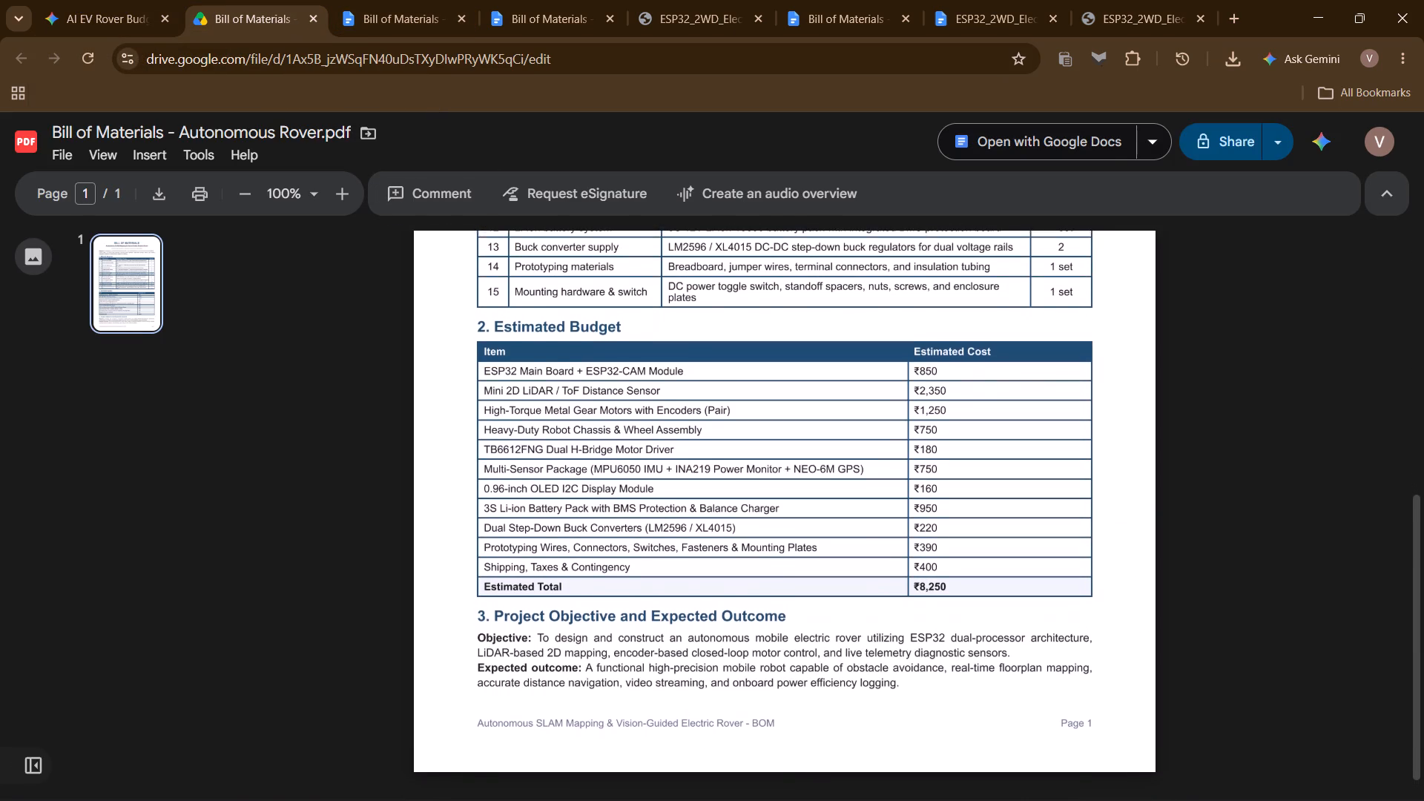
scroll(458, 338, "up", 1)
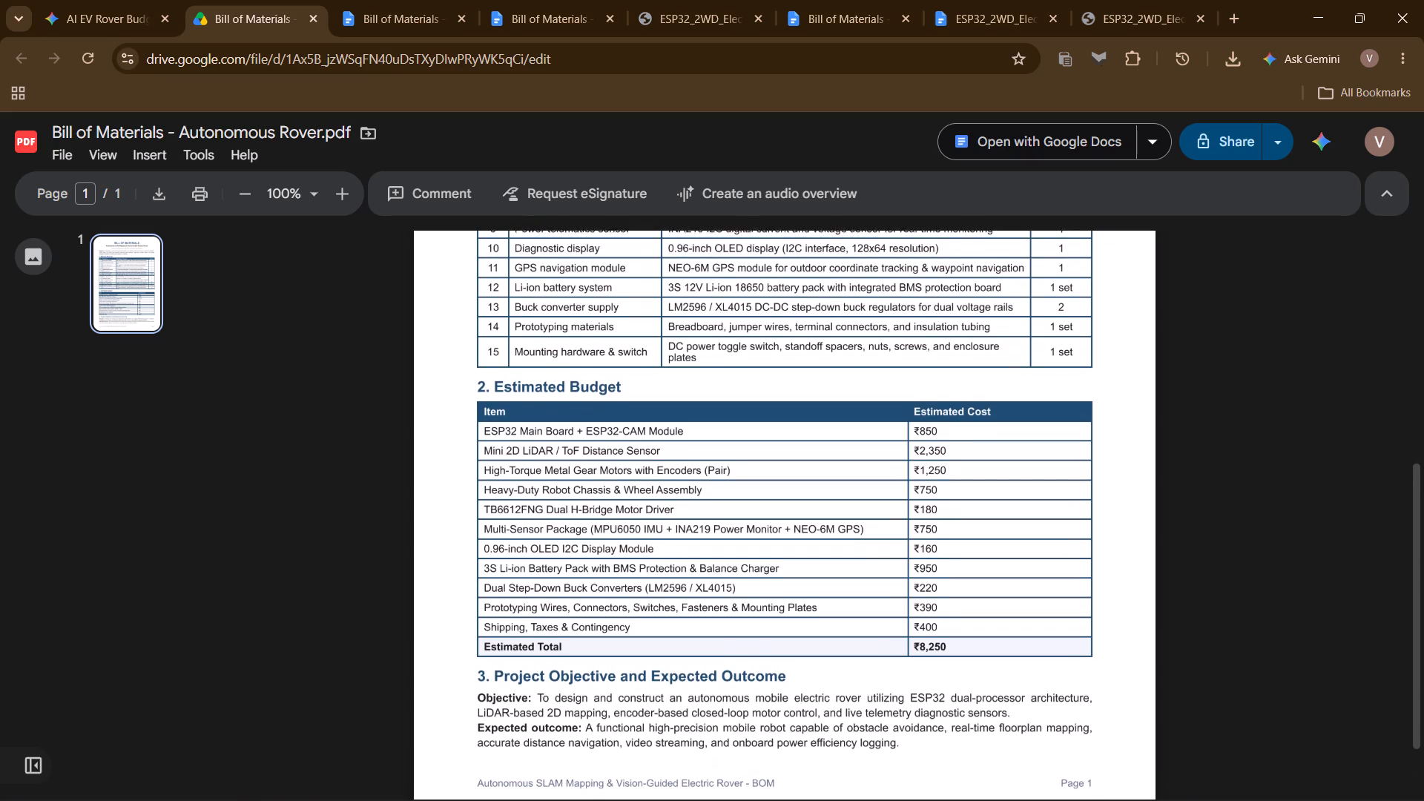
scroll(458, 338, "up", 3)
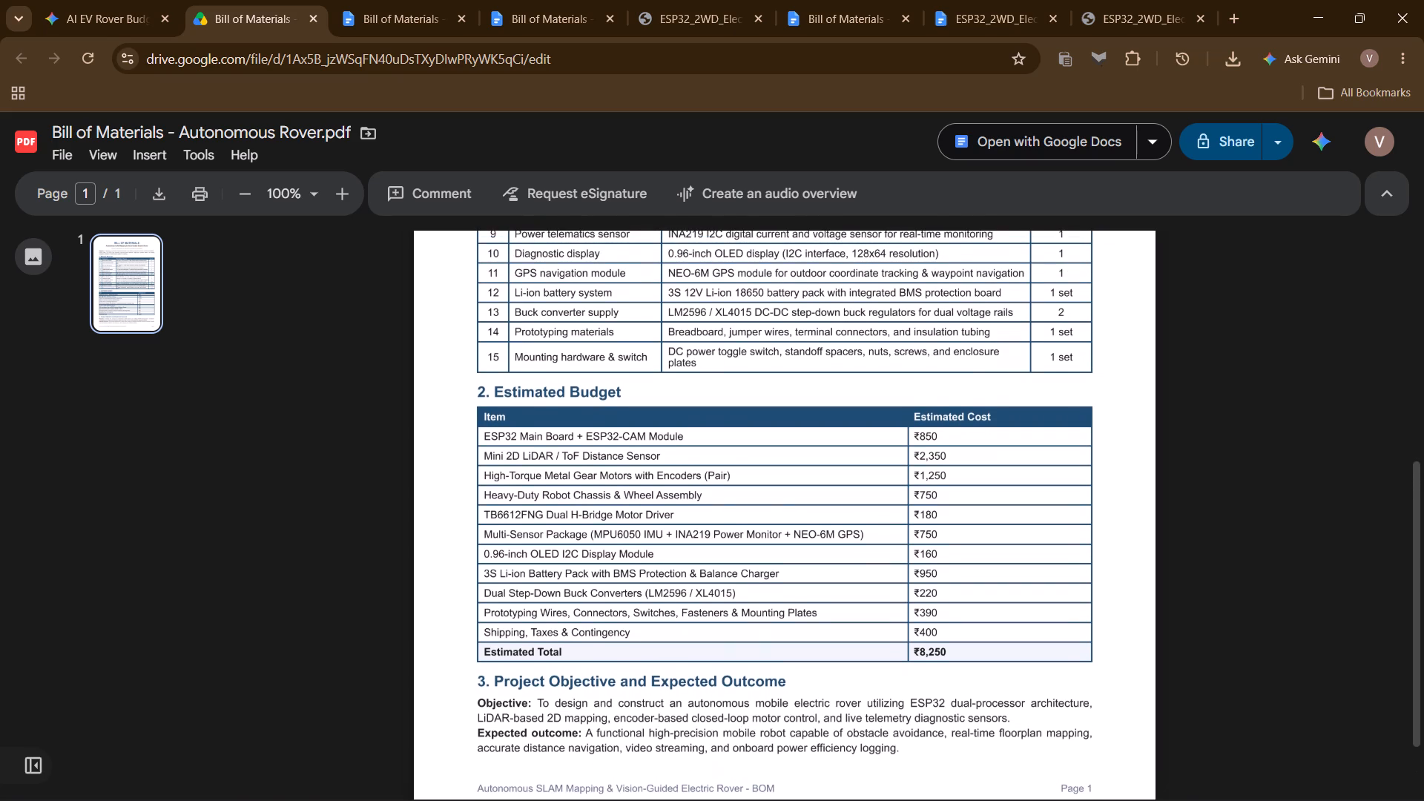
scroll(560, 467, "up", 2)
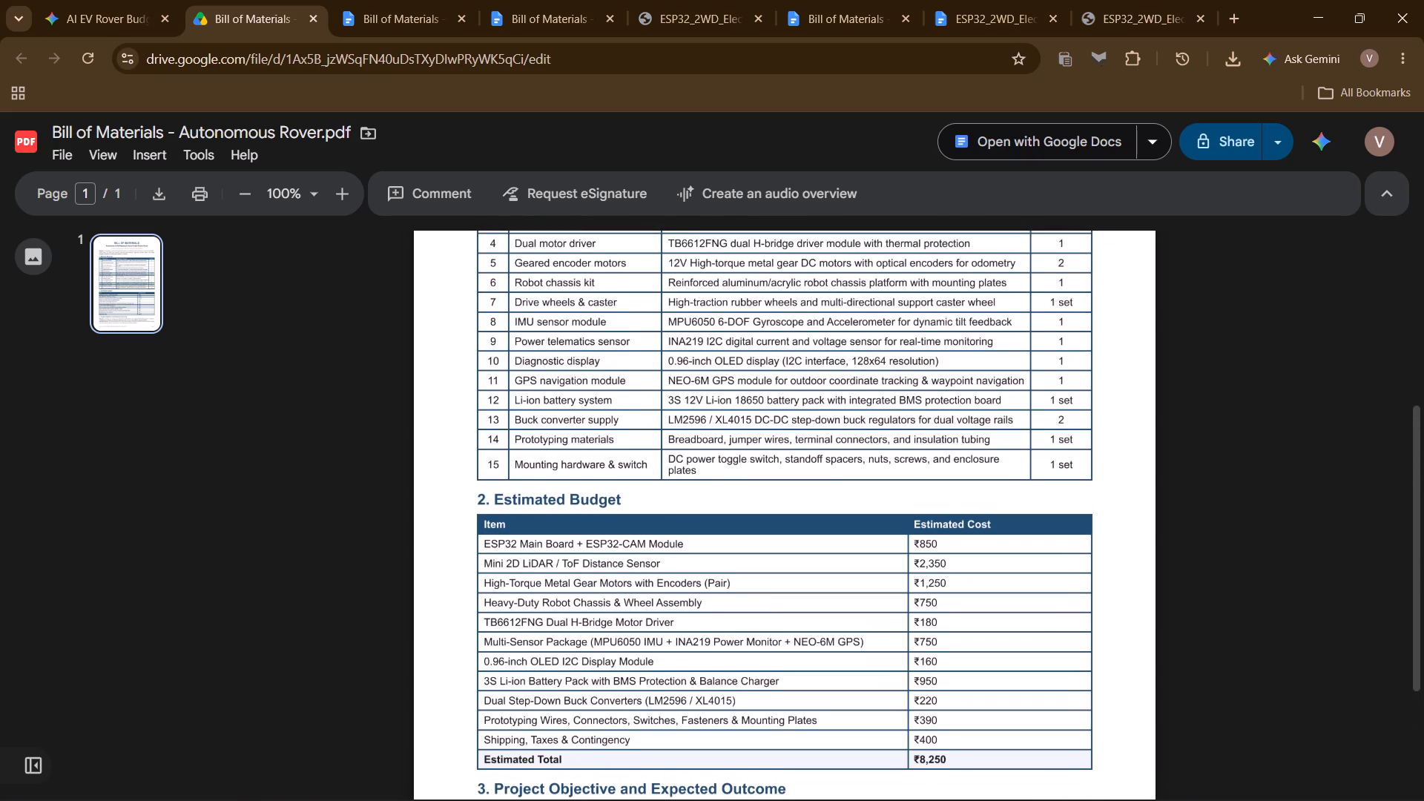
scroll(560, 467, "up", 1)
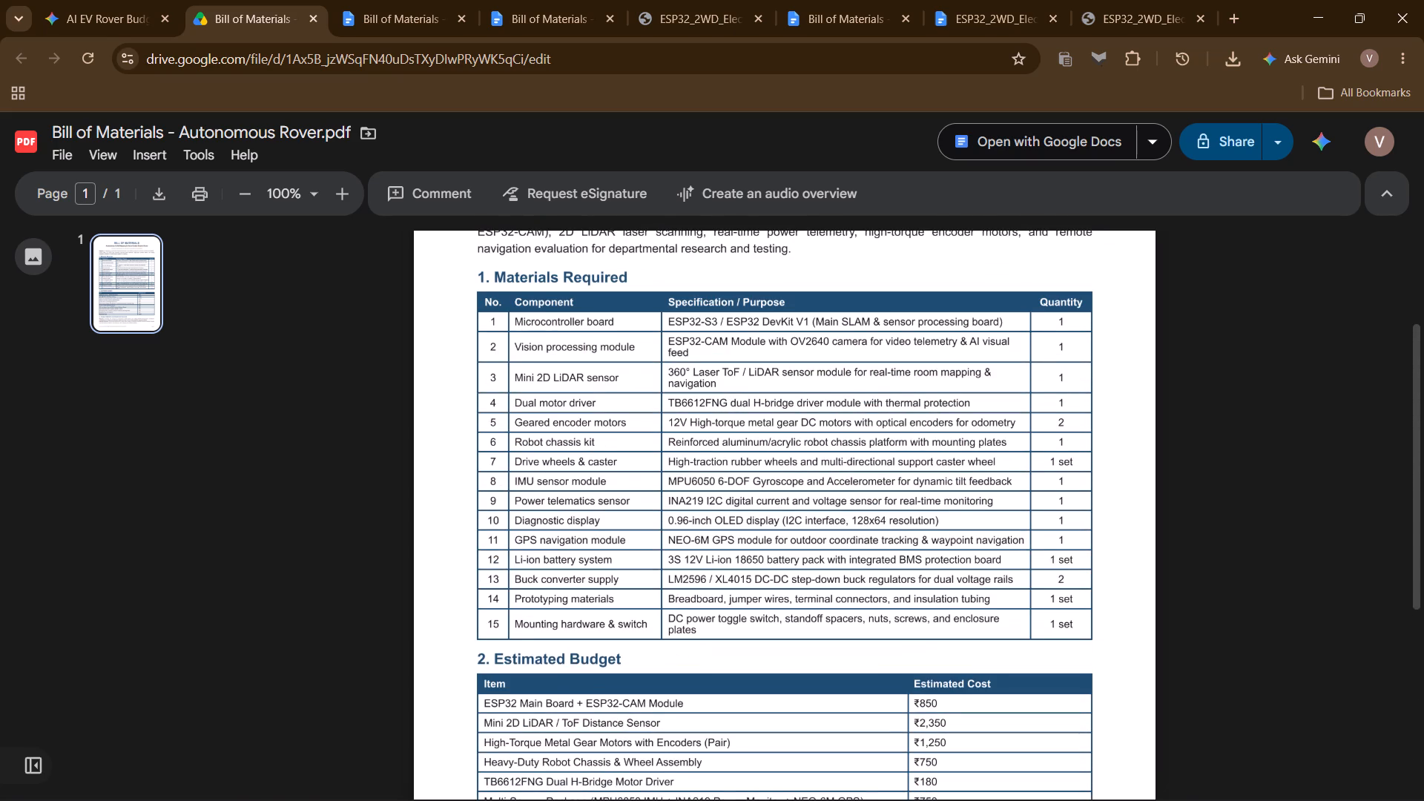
scroll(560, 467, "down", 5)
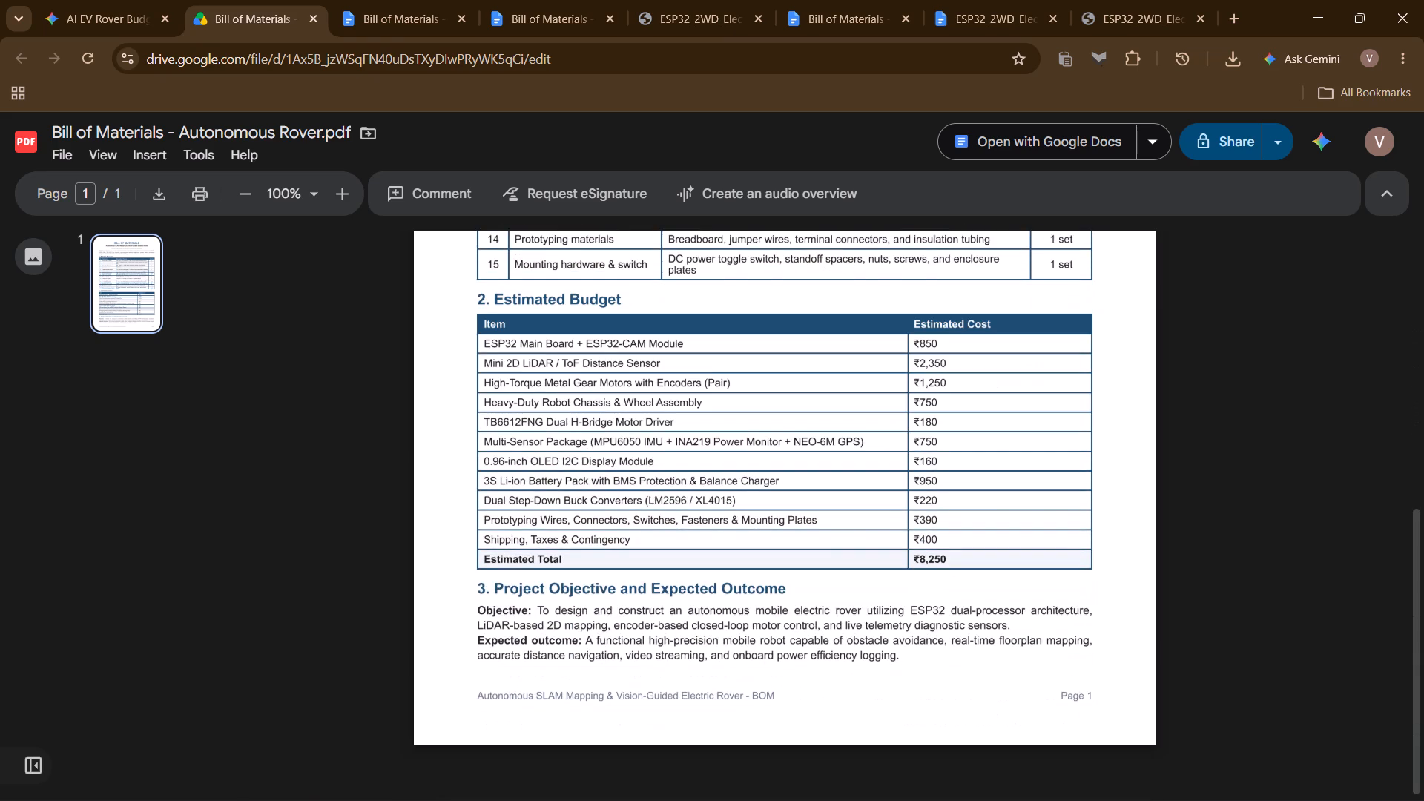
scroll(560, 467, "down", 1)
scroll(560, 467, "up", 1)
scroll(560, 467, "left", 1)
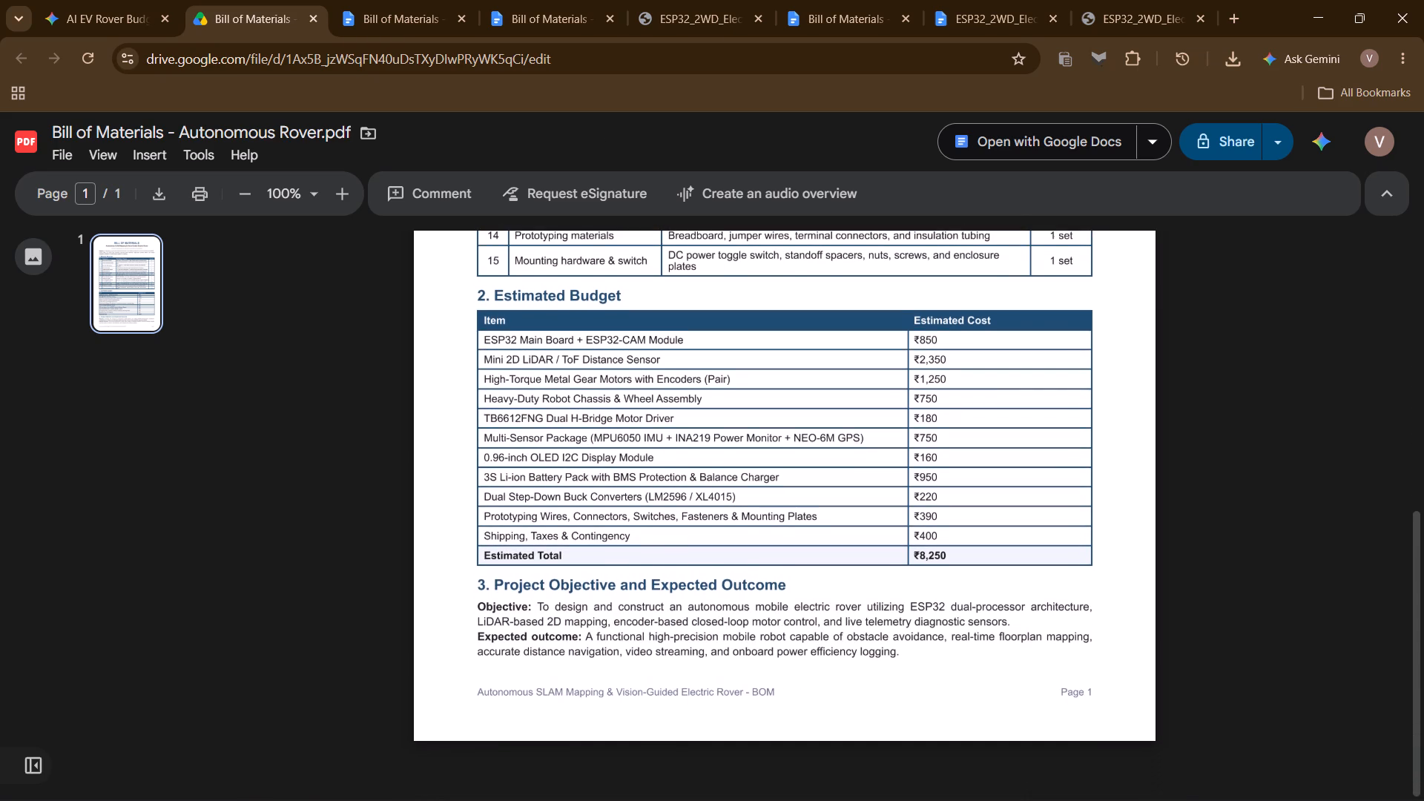
scroll(589, 491, "up", 4)
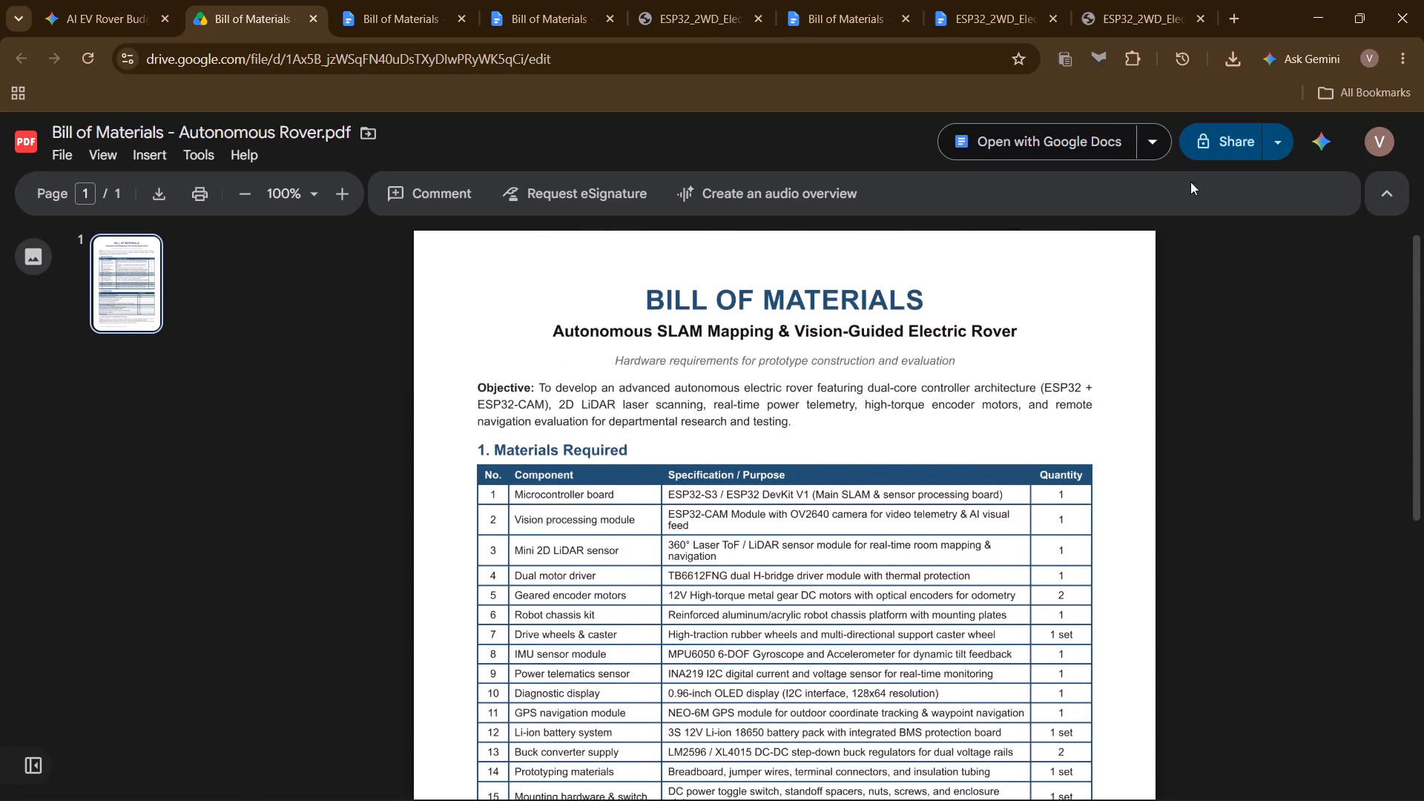
Open the general access options in the sharing settings of Bill of Materials - Autonomous Rover.pdf.
left_click(1206, 137)
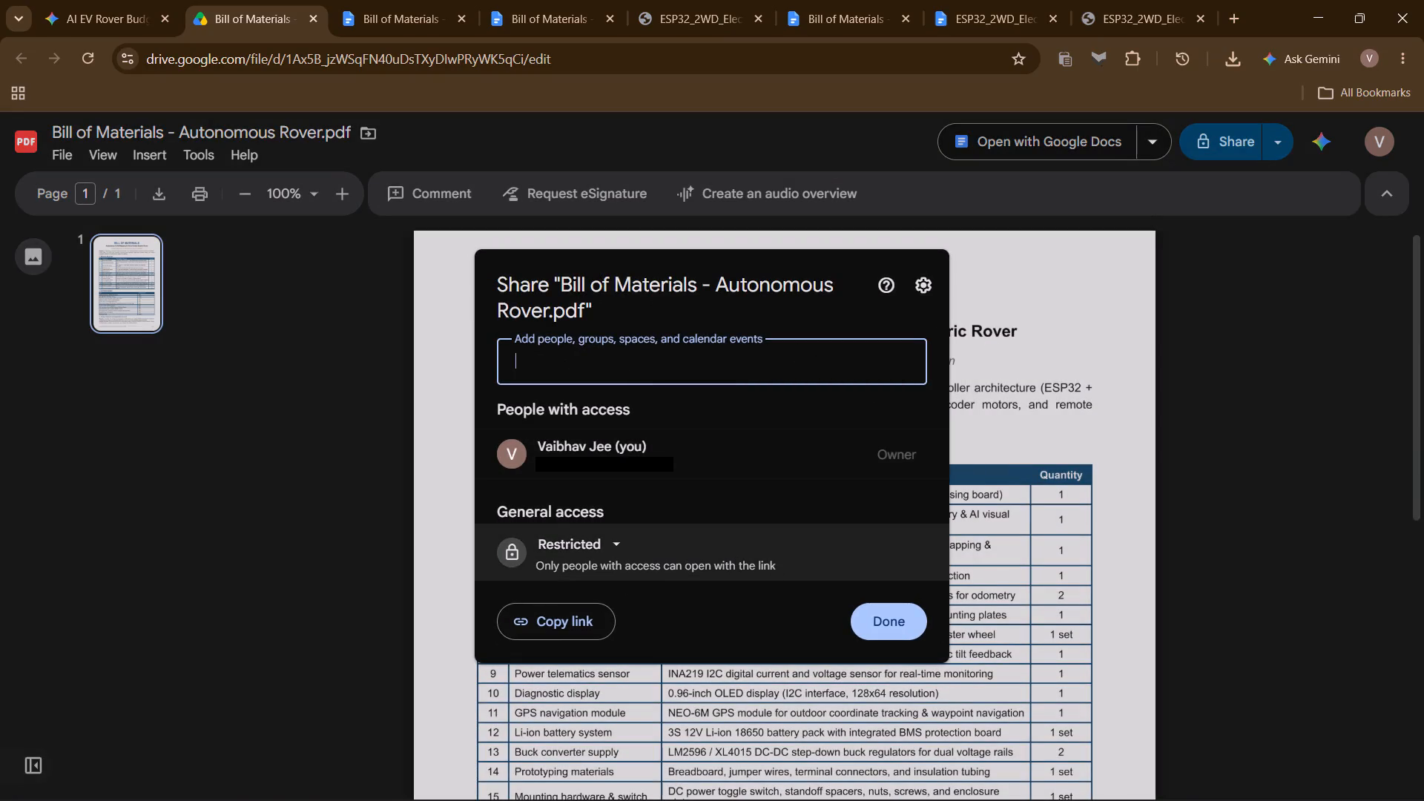
left_click(599, 546)
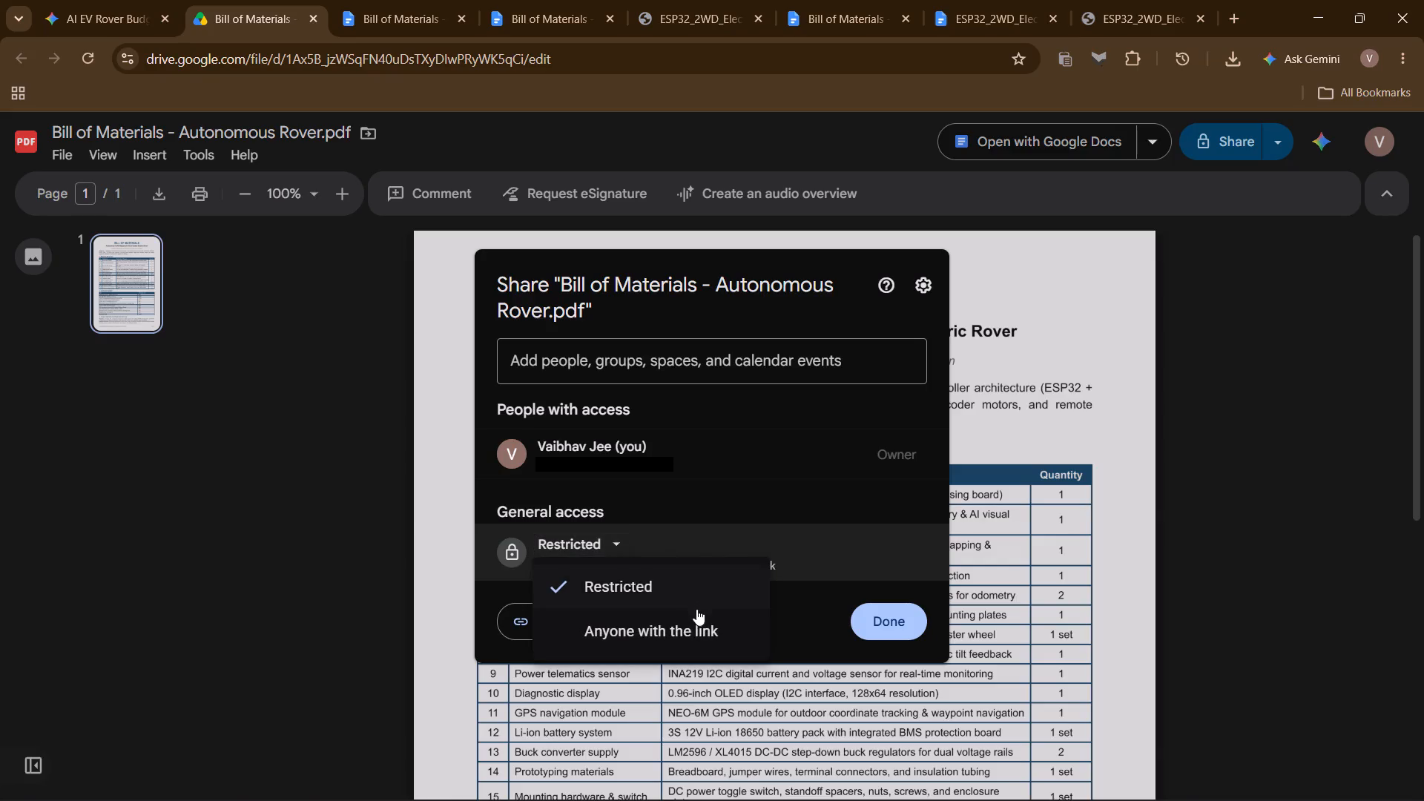
Give anyone with the link Editor access to Bill of Materials - Autonomous Rover.pdf and copy its sharing link.
left_click(696, 629)
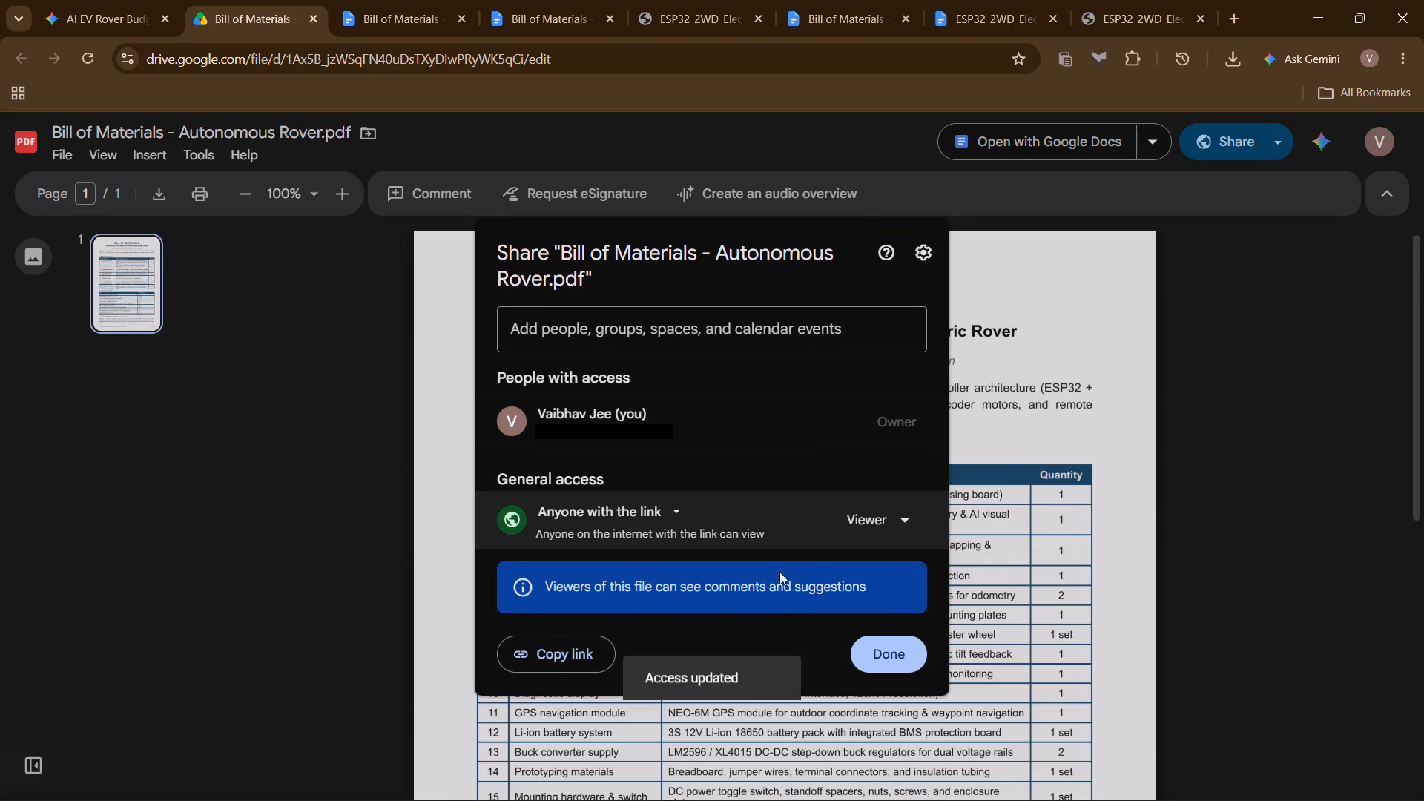
left_click(856, 519)
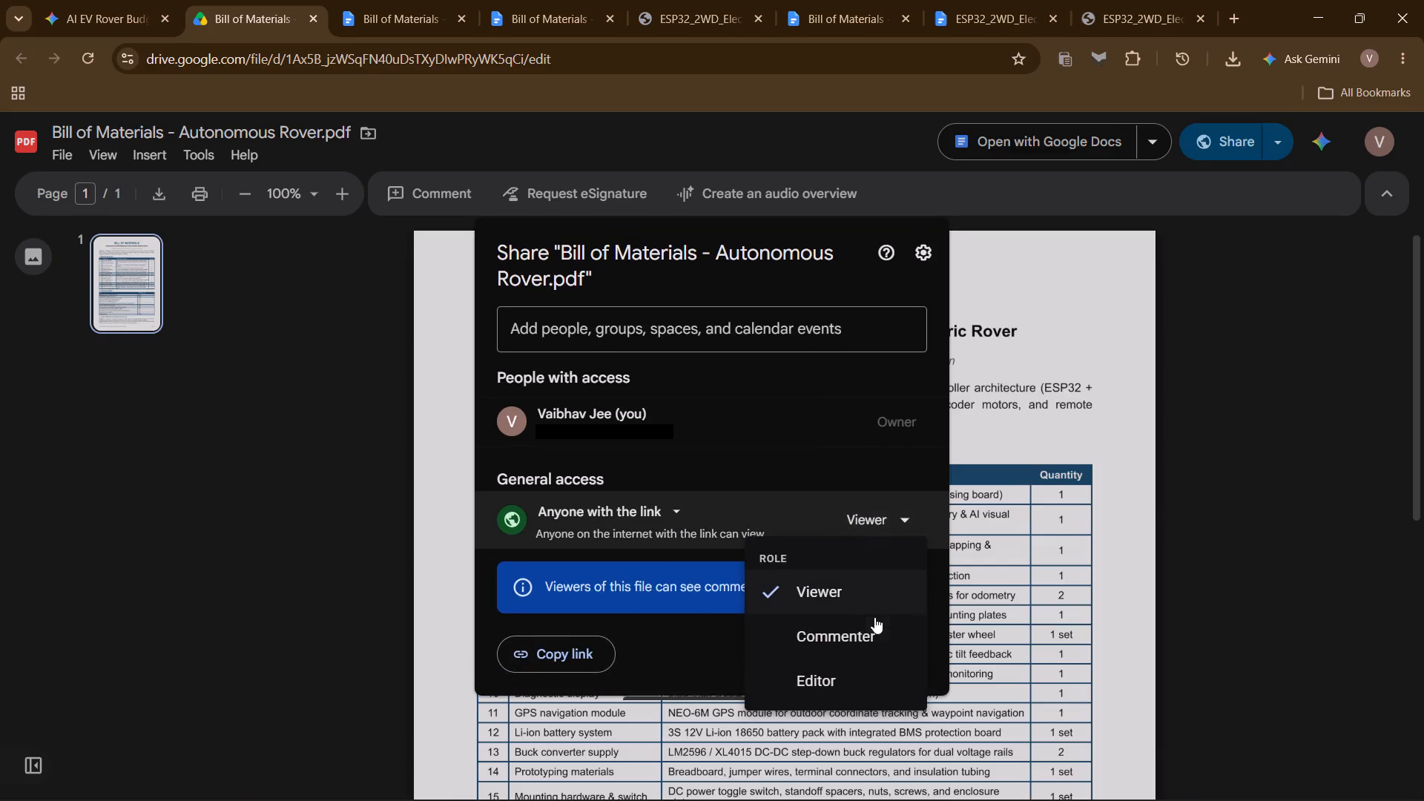
left_click(860, 667)
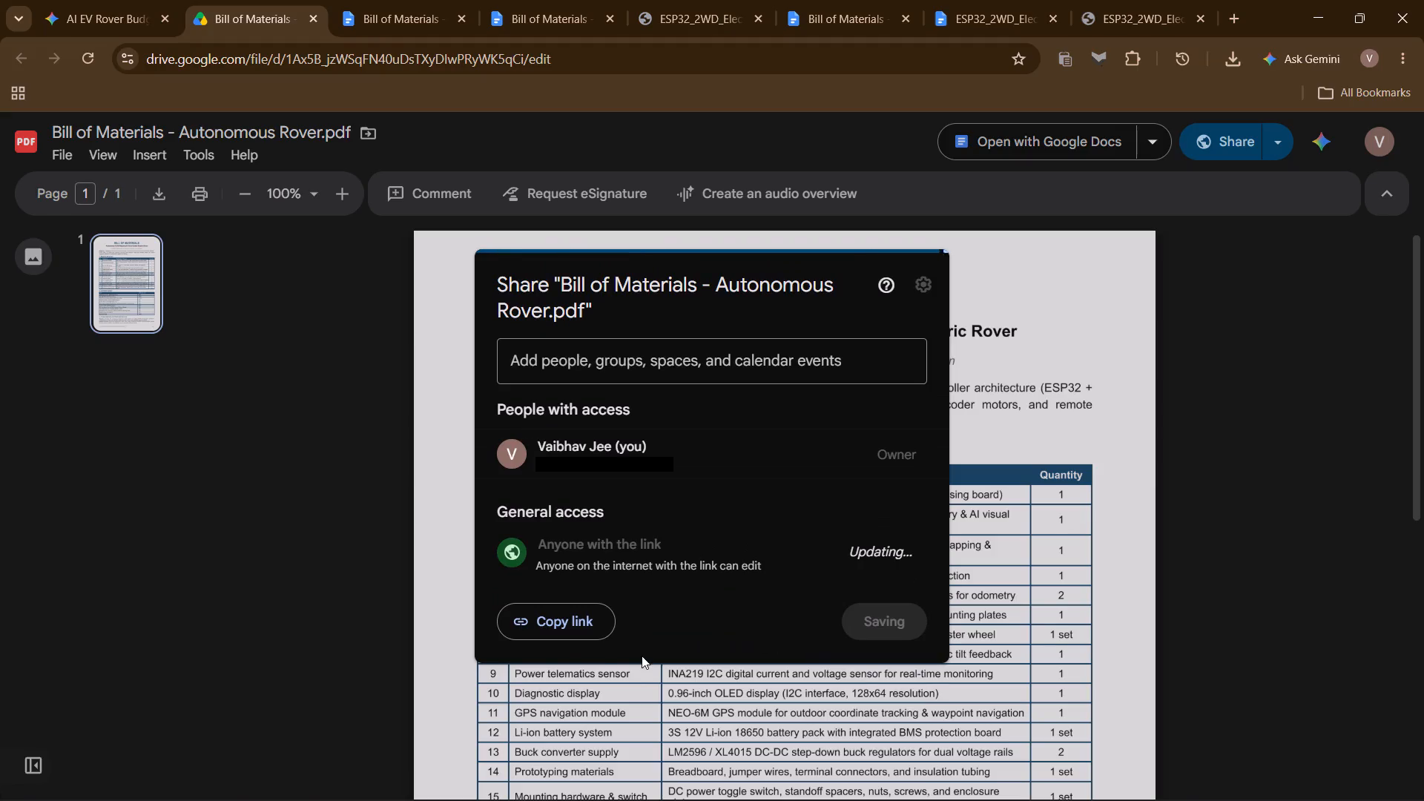
left_click(543, 616)
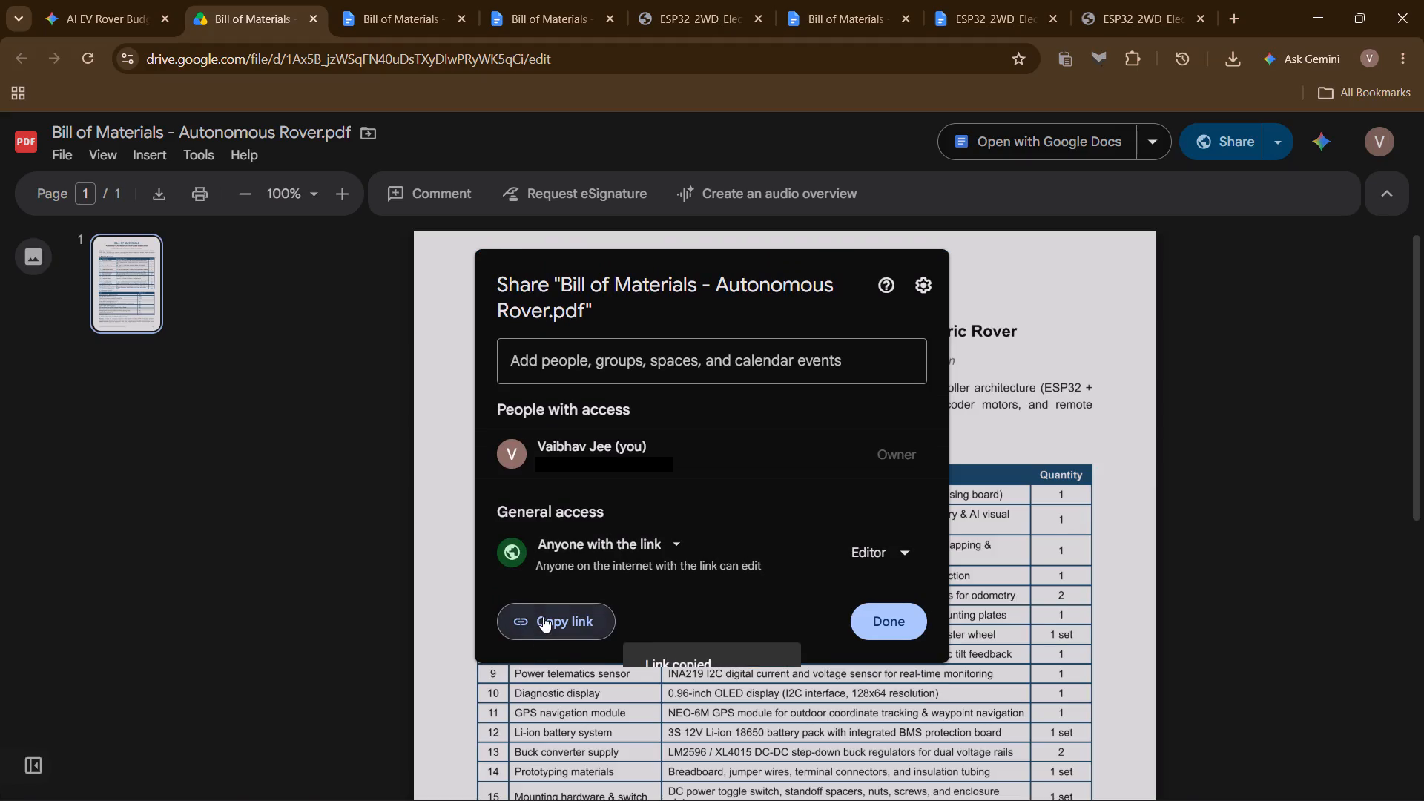
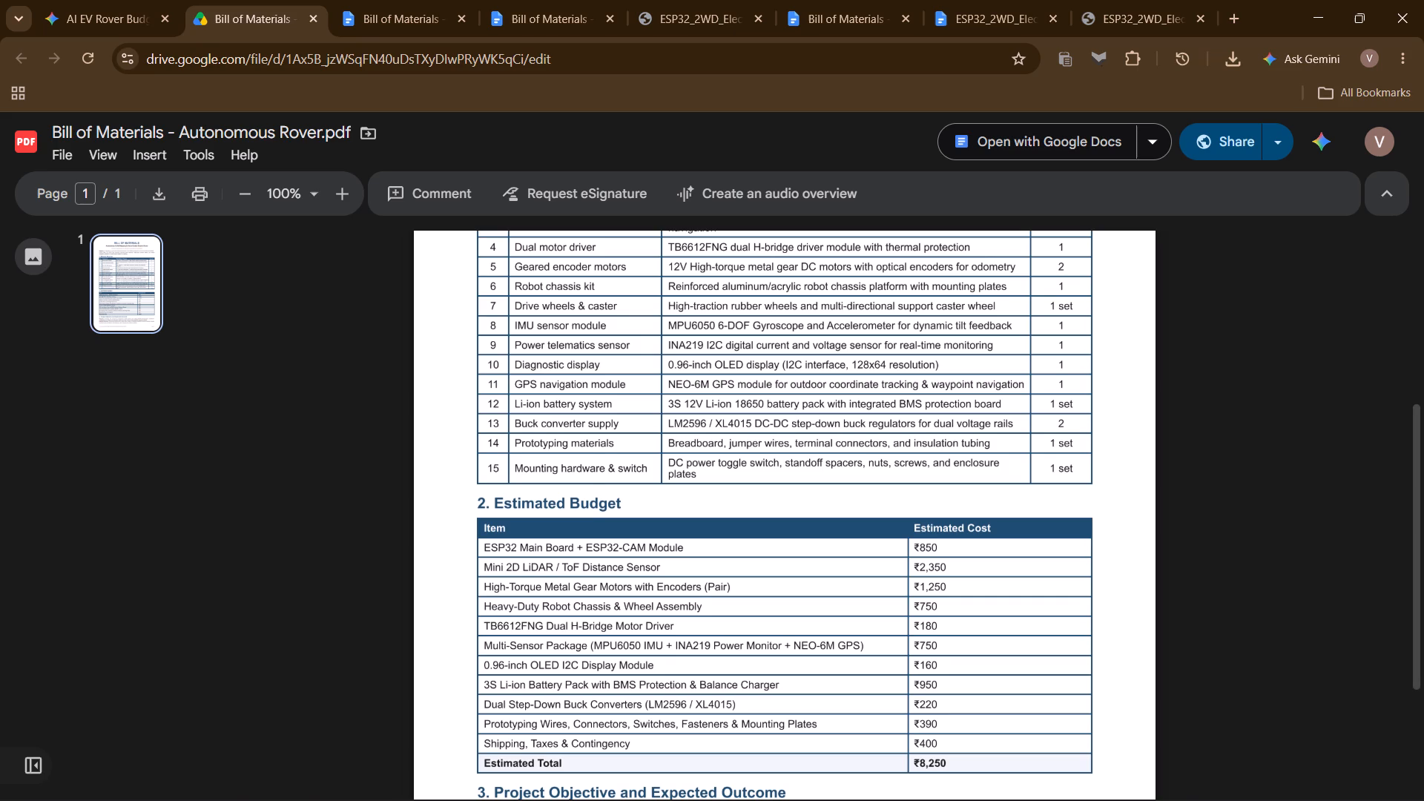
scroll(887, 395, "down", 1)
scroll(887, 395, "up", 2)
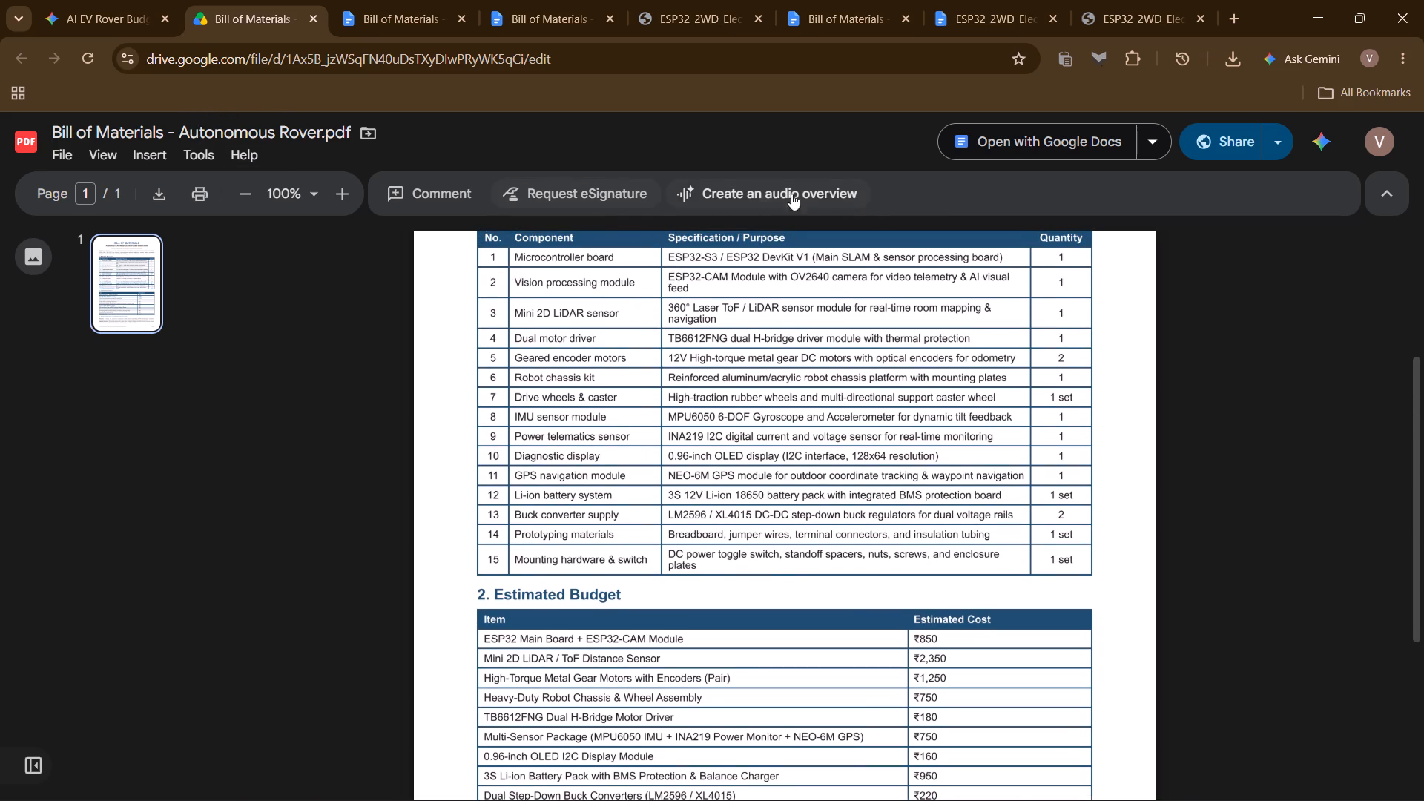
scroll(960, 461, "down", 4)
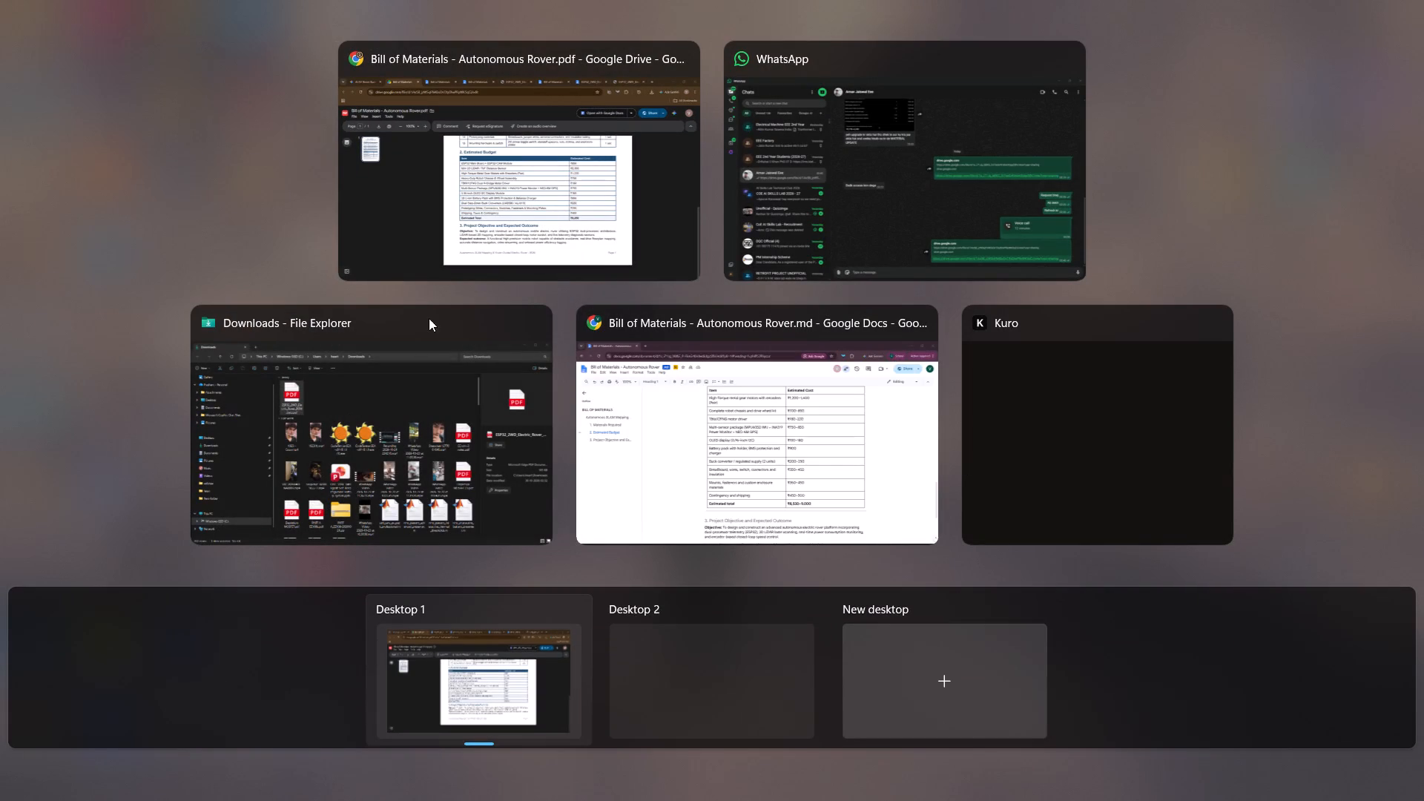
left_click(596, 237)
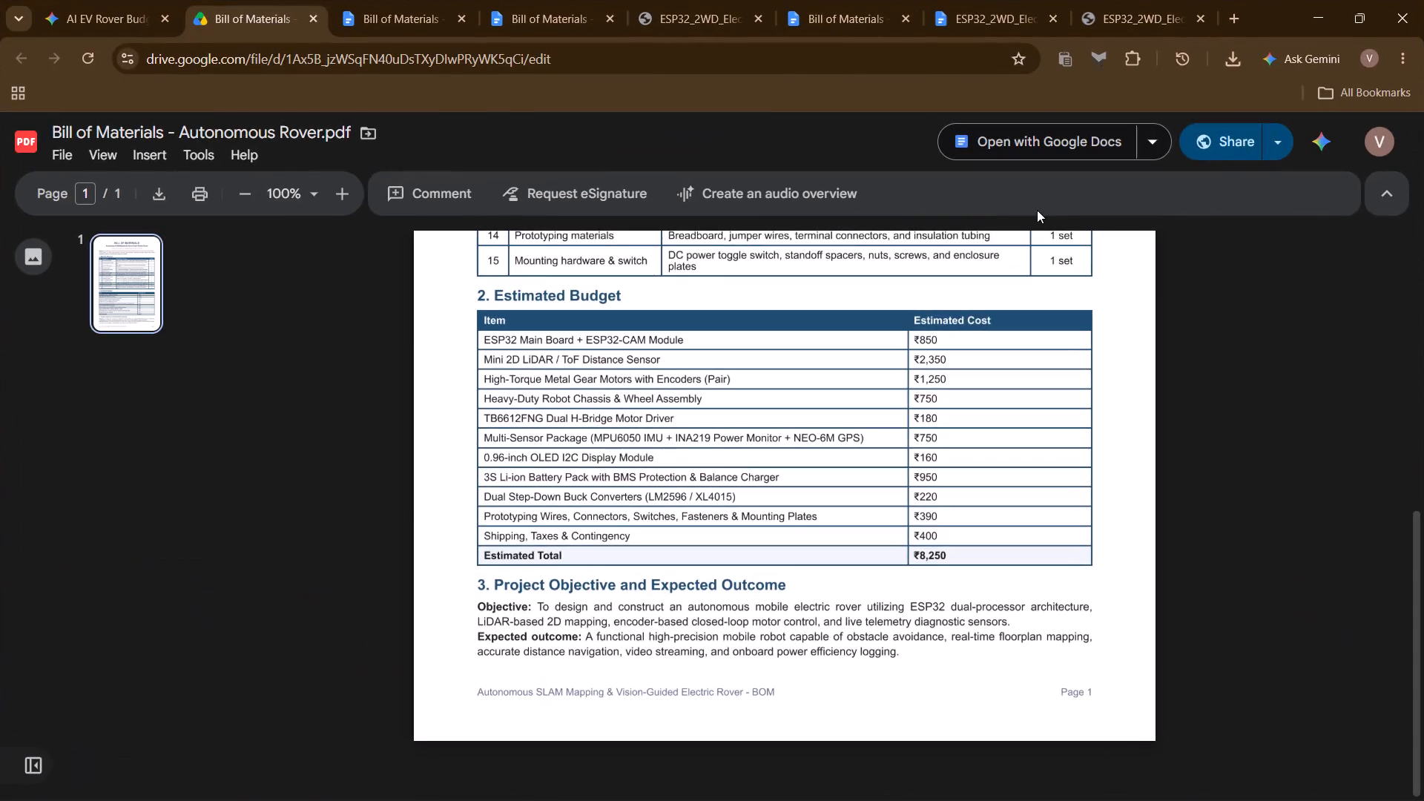
Share Bill of Materials - Autonomous Rover.pdf with the suggested contact matching "va" as Editor, with Notify people enabled, and send the invitation.
left_click(1239, 152)
left_click(1239, 148)
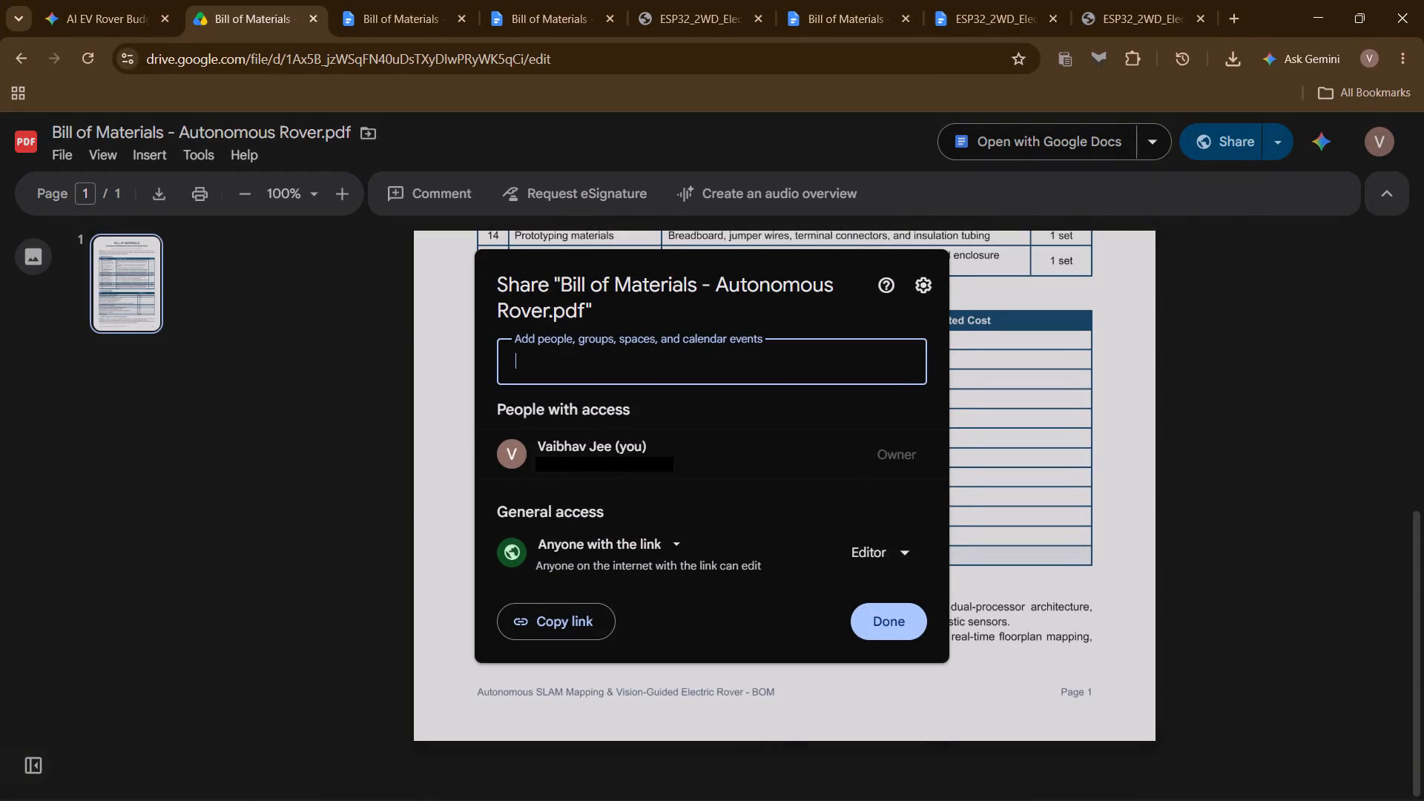
left_click(649, 373)
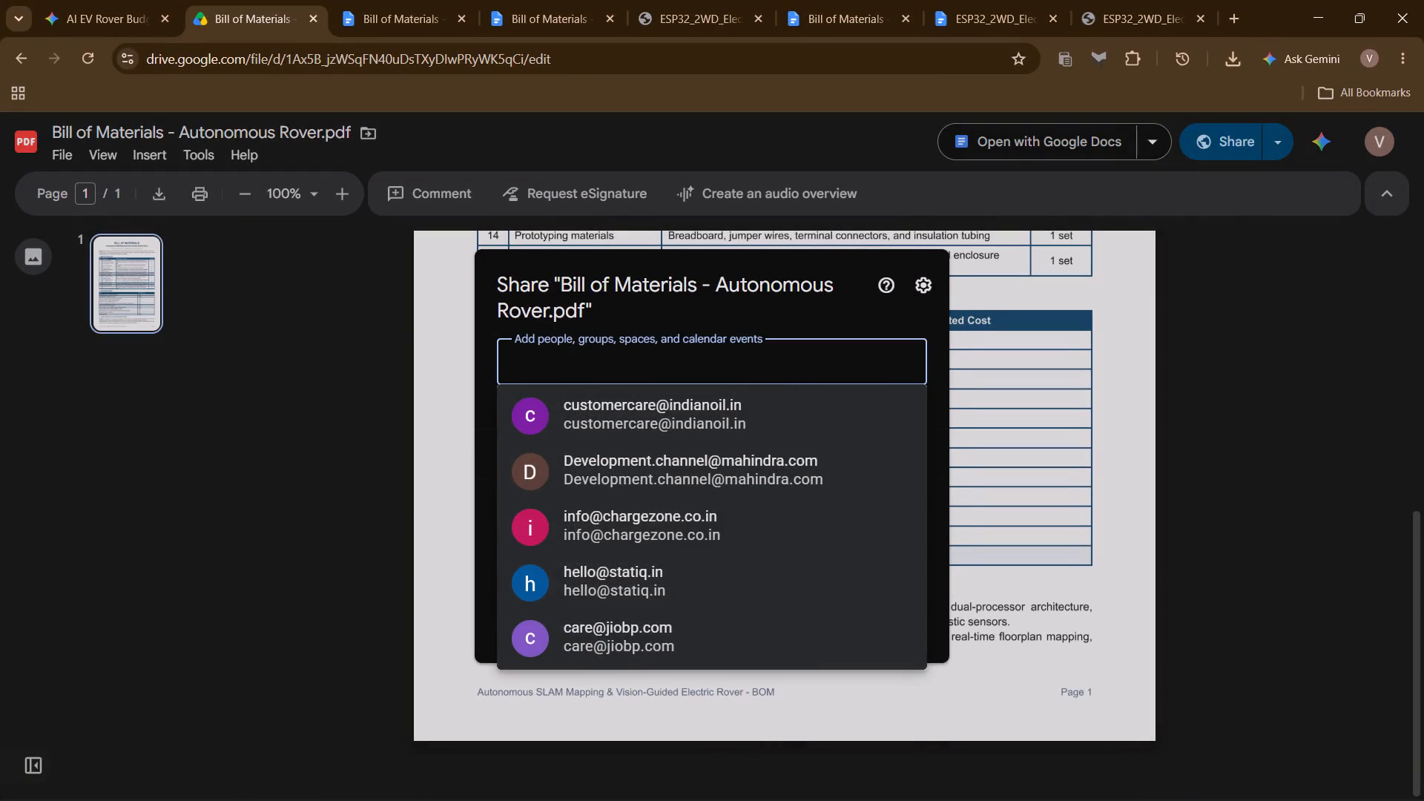
scroll(670, 459, "down", 4)
left_click(580, 363)
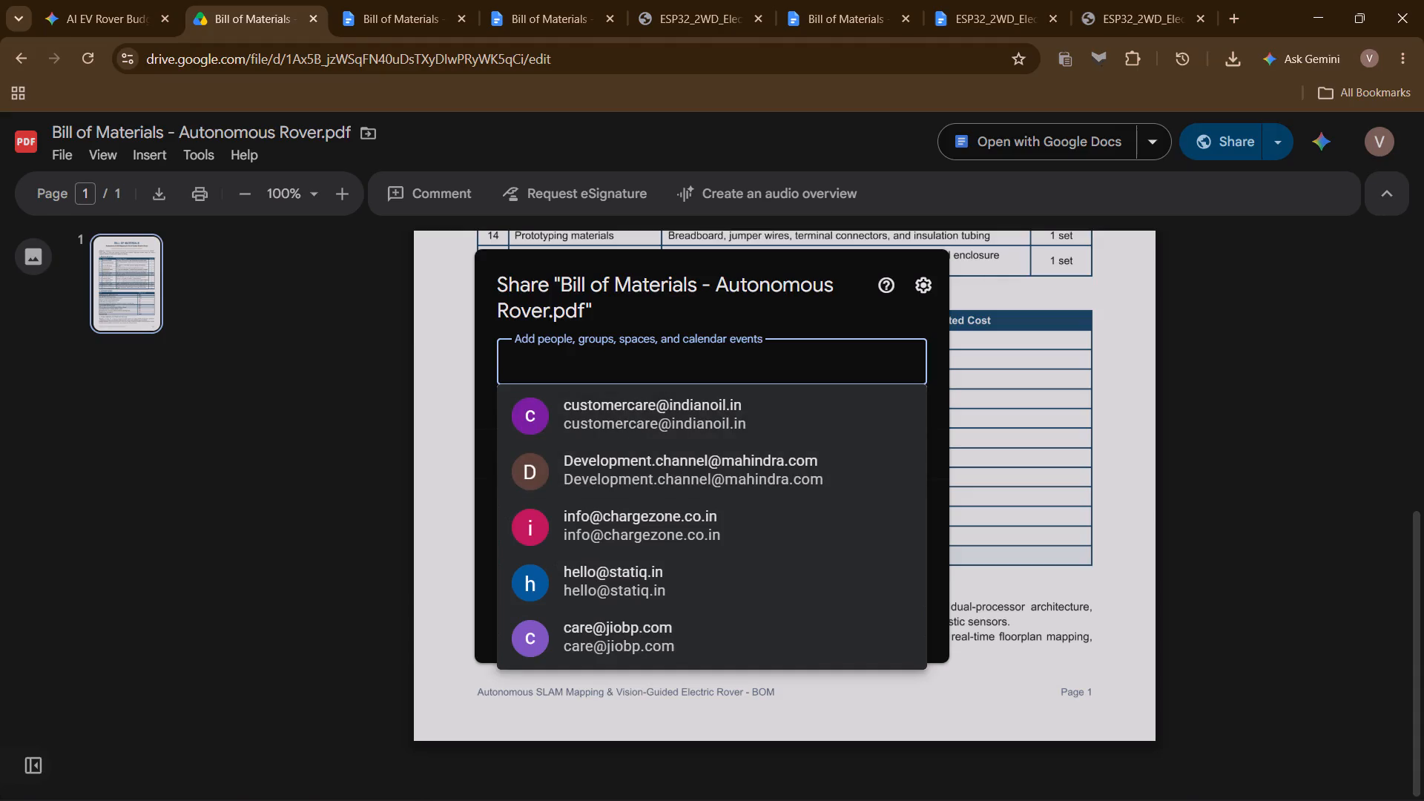
type("va")
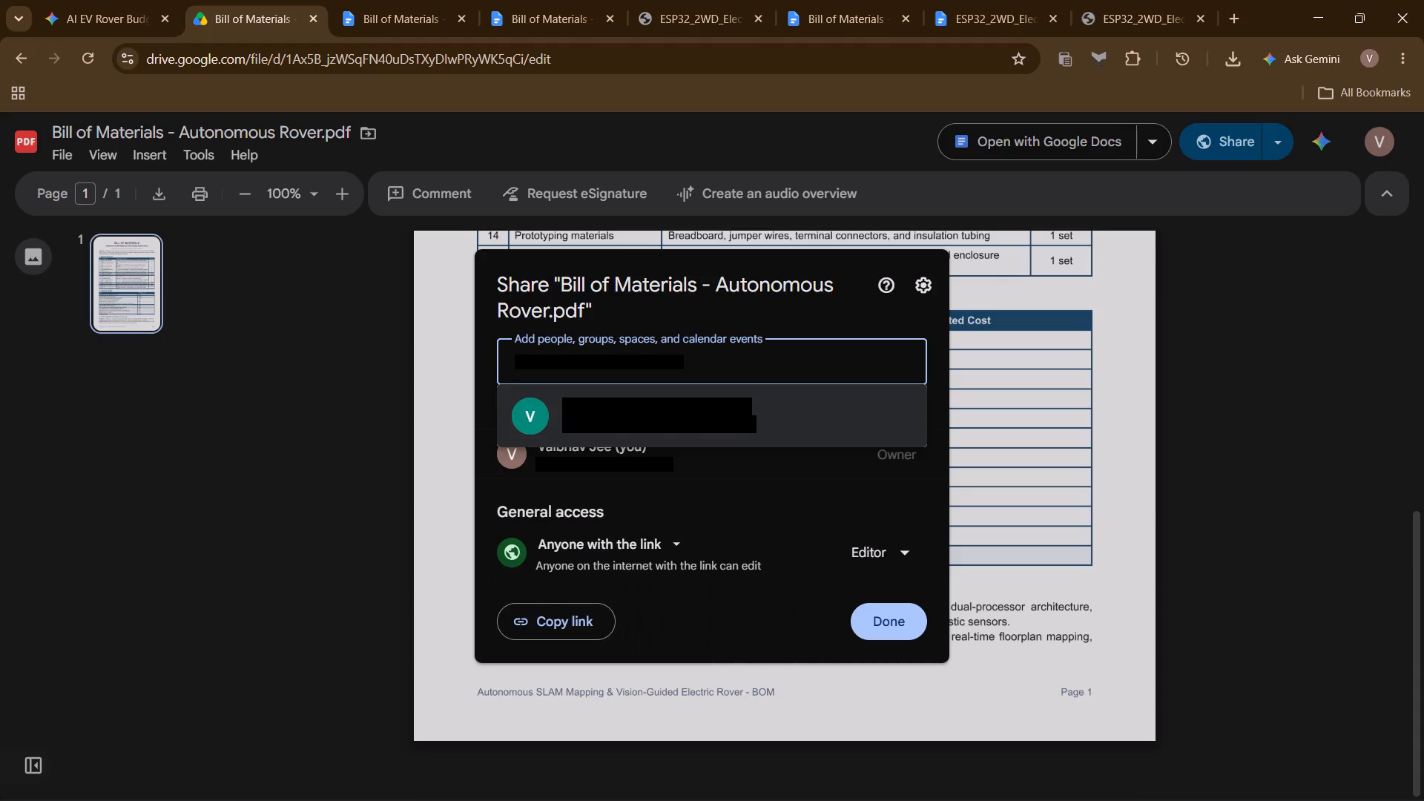
key("Tab")
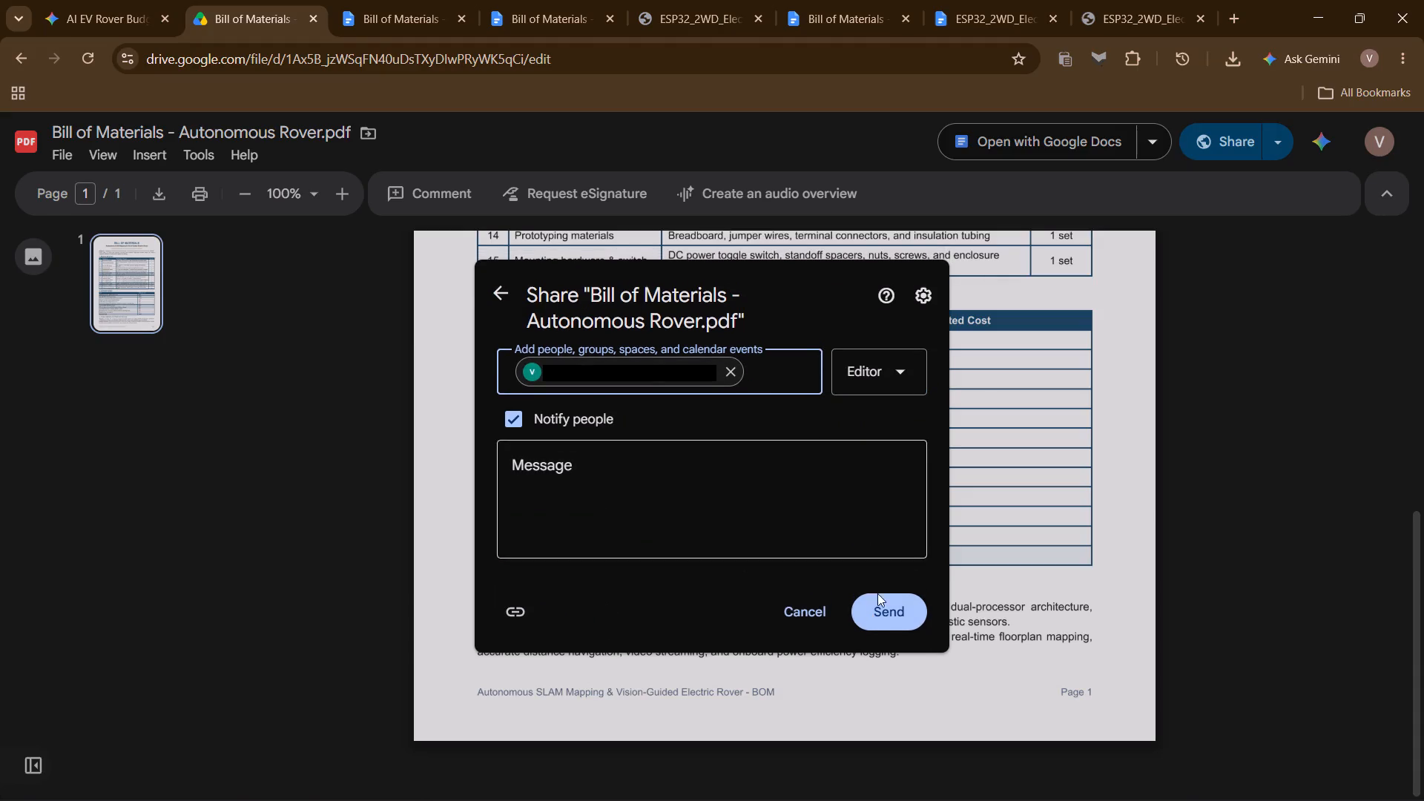
left_click(871, 619)
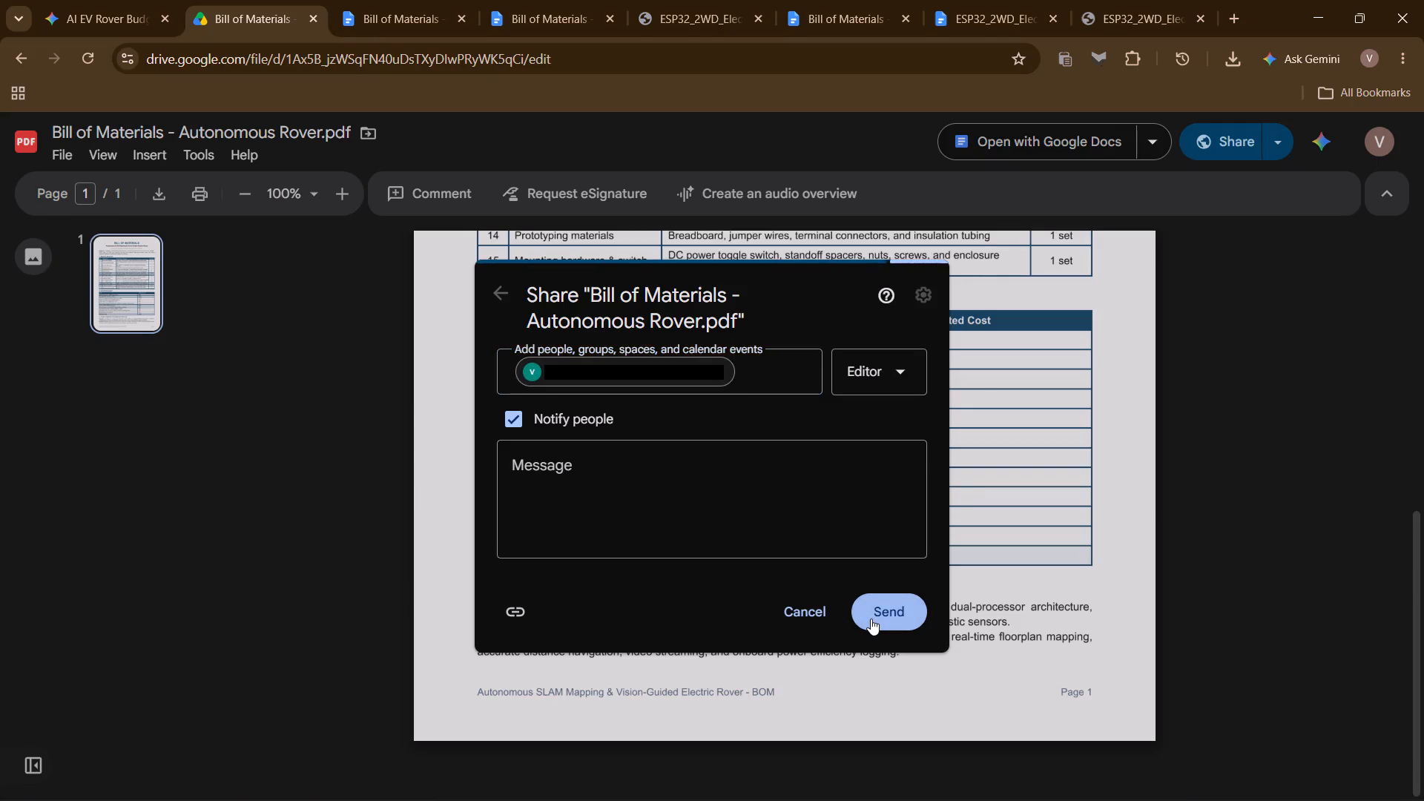
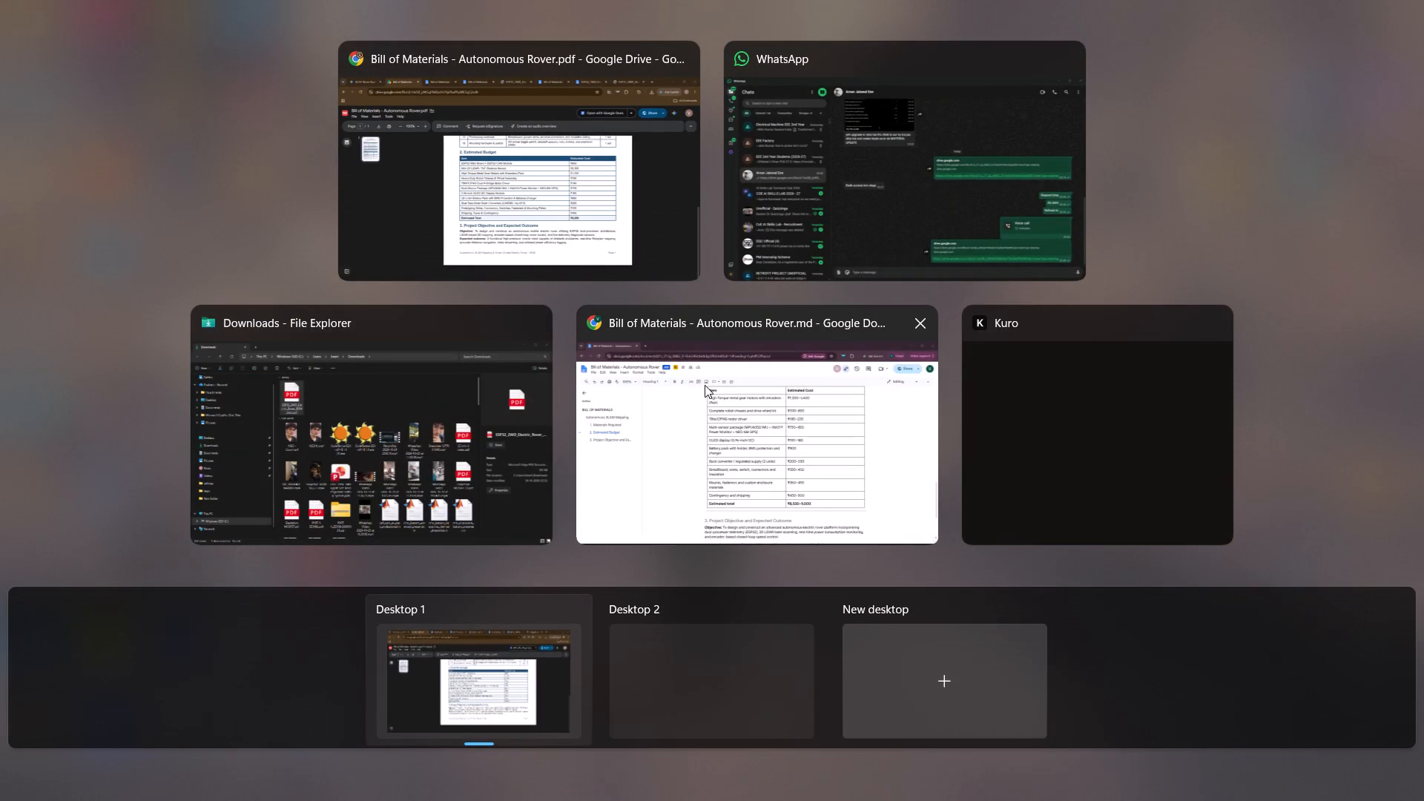
Switch to the Chrome window holding the Bill of Materials - Autonomous Rover.md document and begin a Google search in a new tab.
left_click(705, 385)
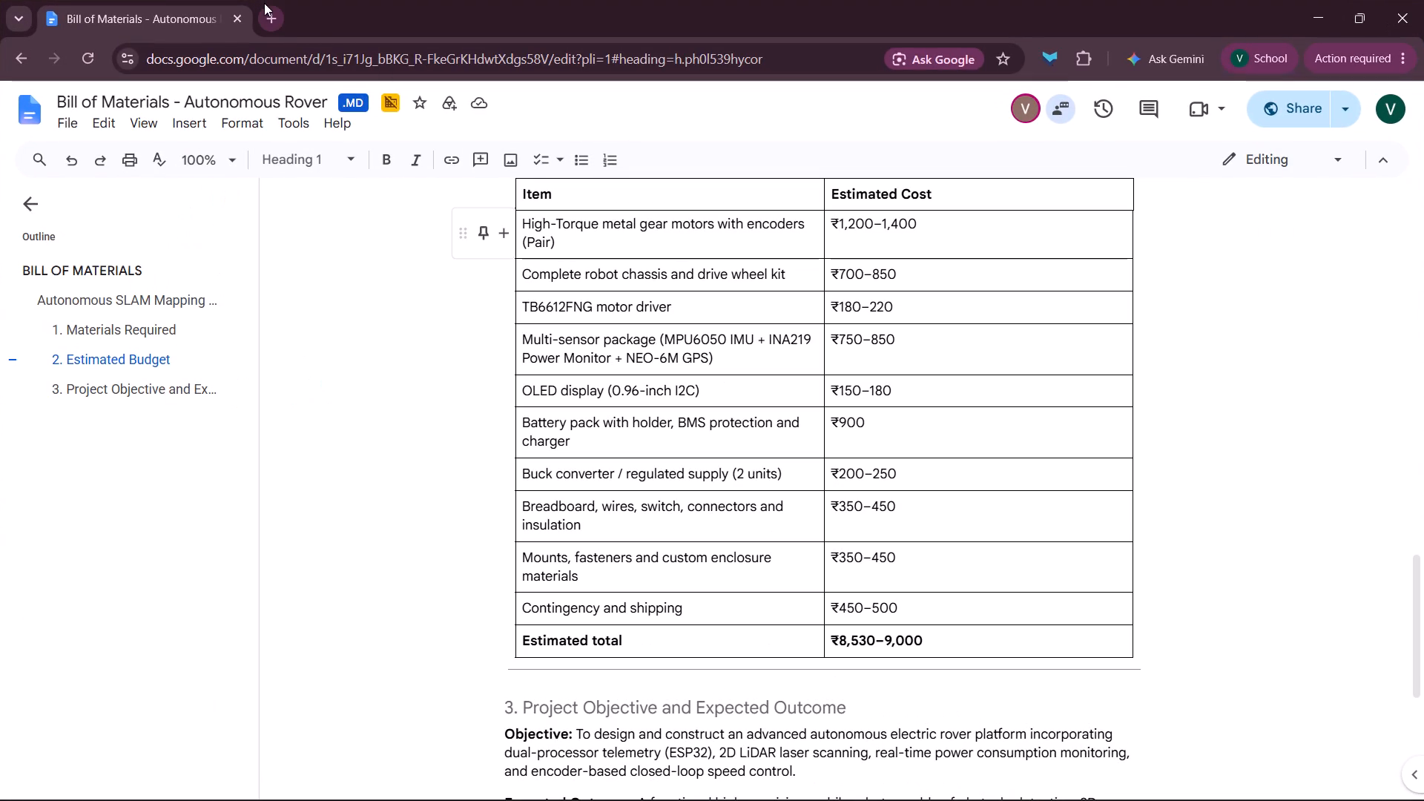
left_click(267, 3)
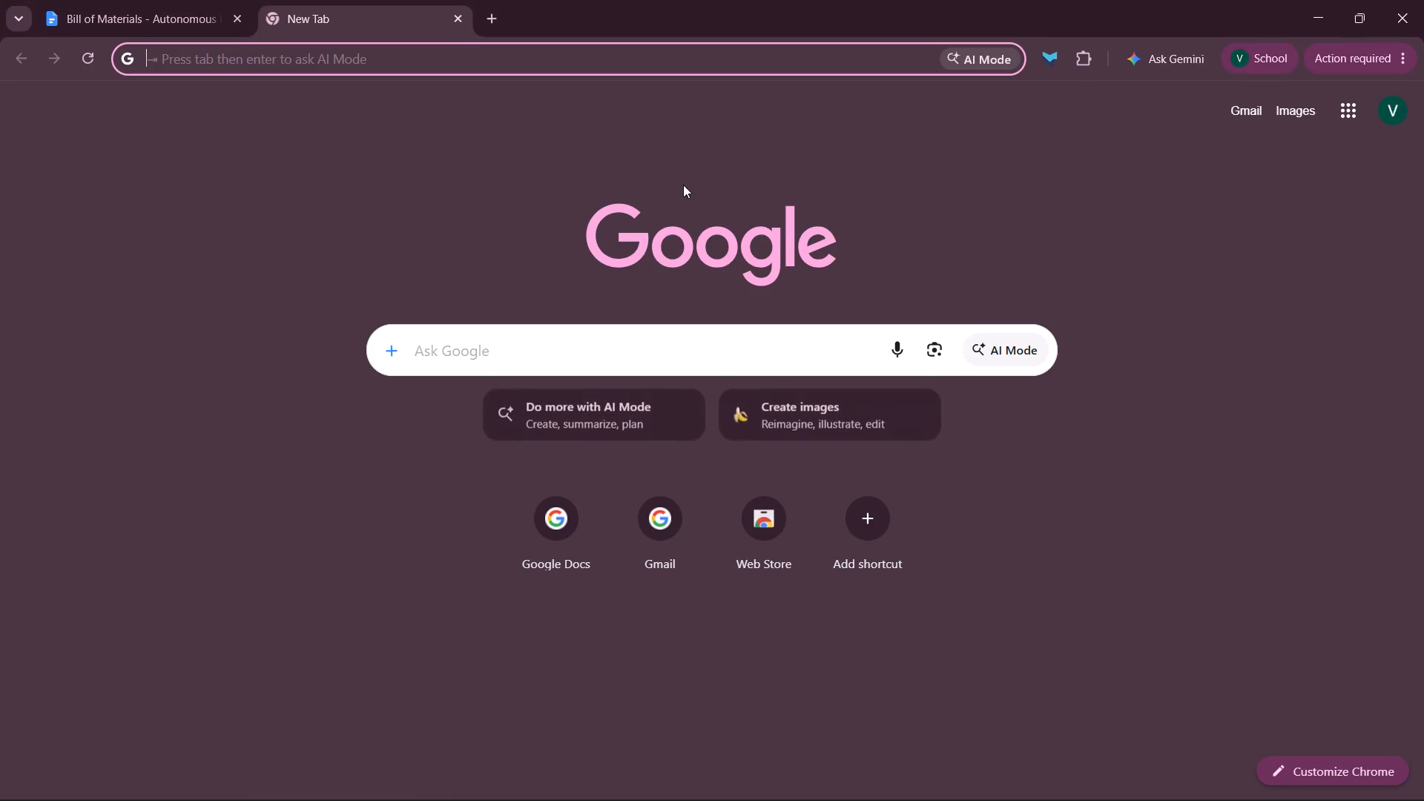
left_click(556, 347)
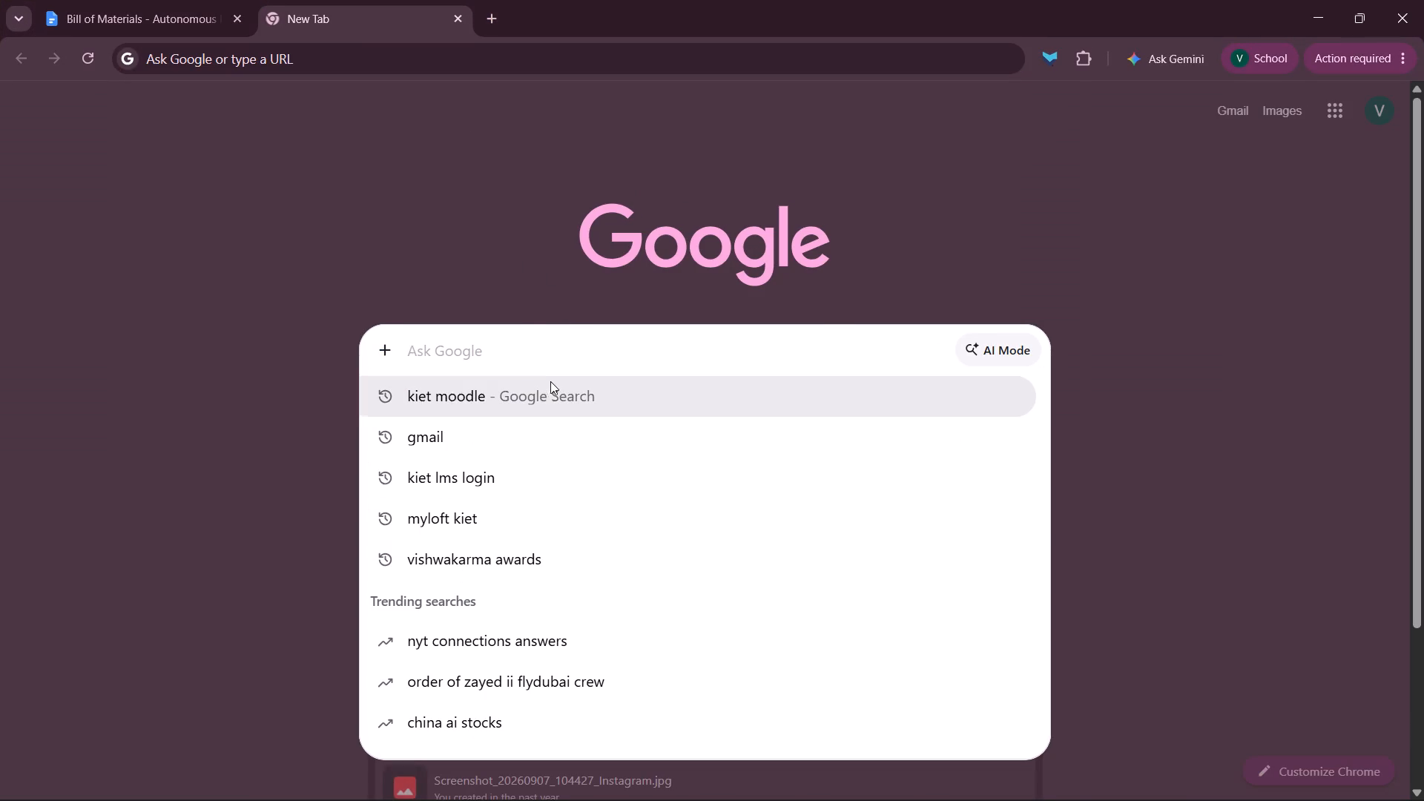
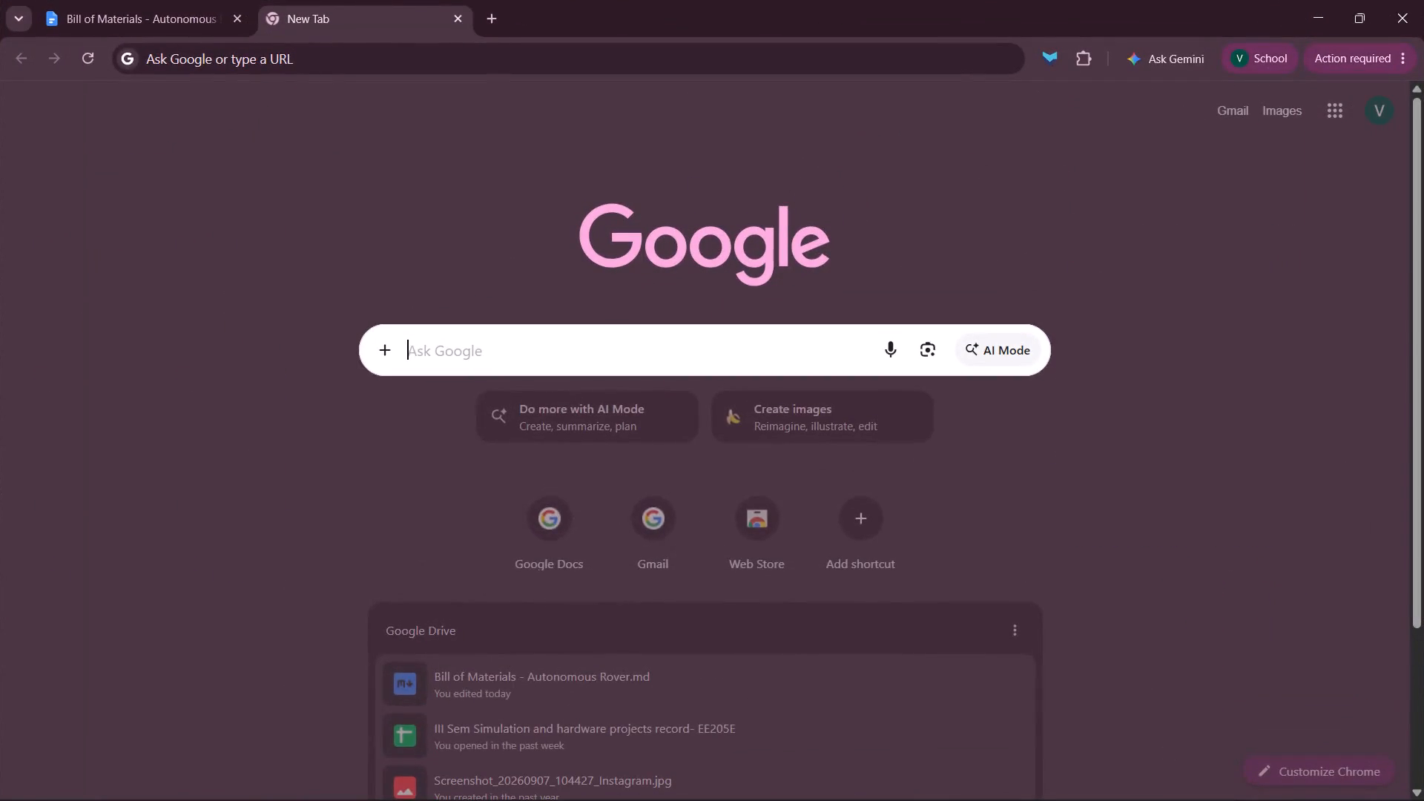
Open the copied Drive link in the new tab and check the rover bill of materials PDF through its estimated budget section.
left_click(679, 363)
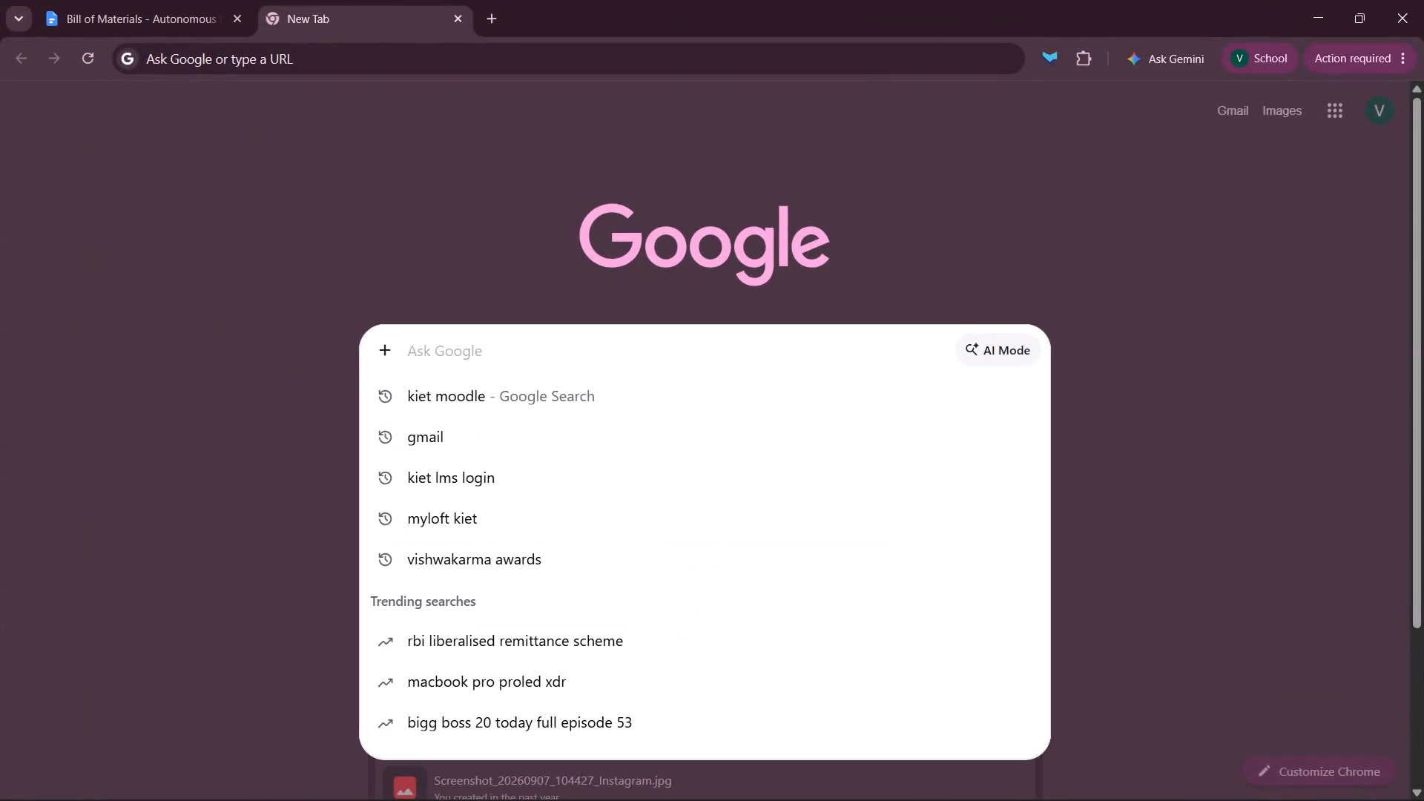
key("ctrl+v")
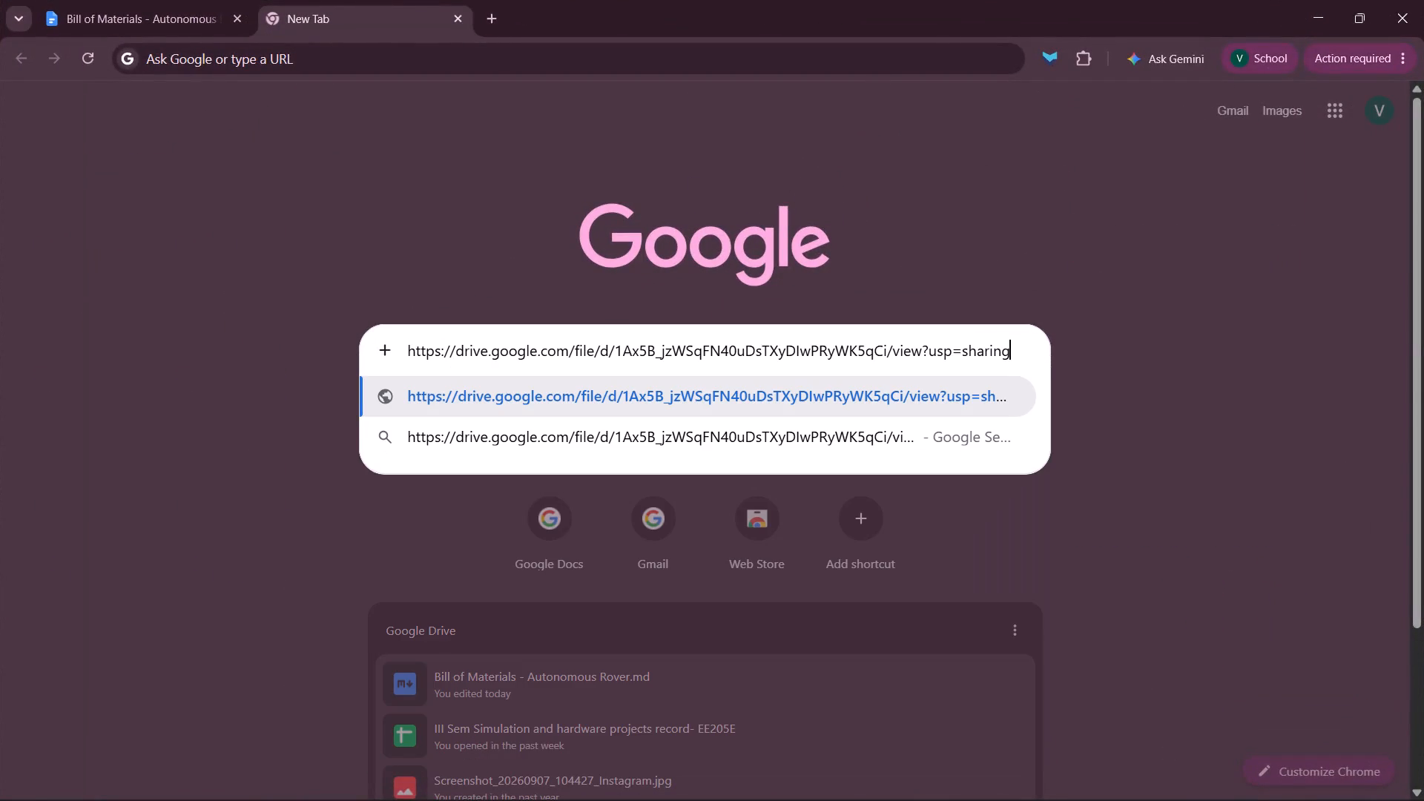
key("Return")
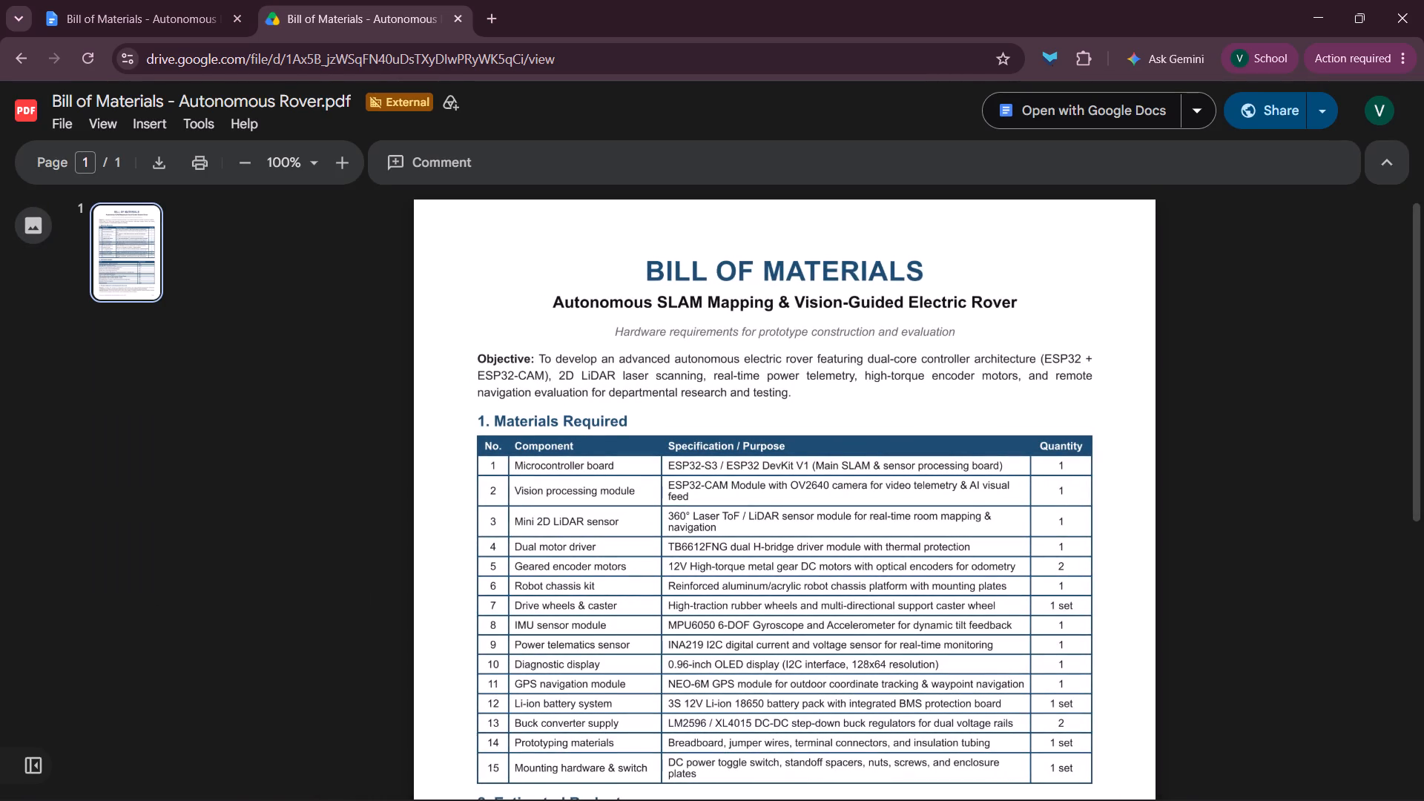
scroll(765, 393, "down", 3)
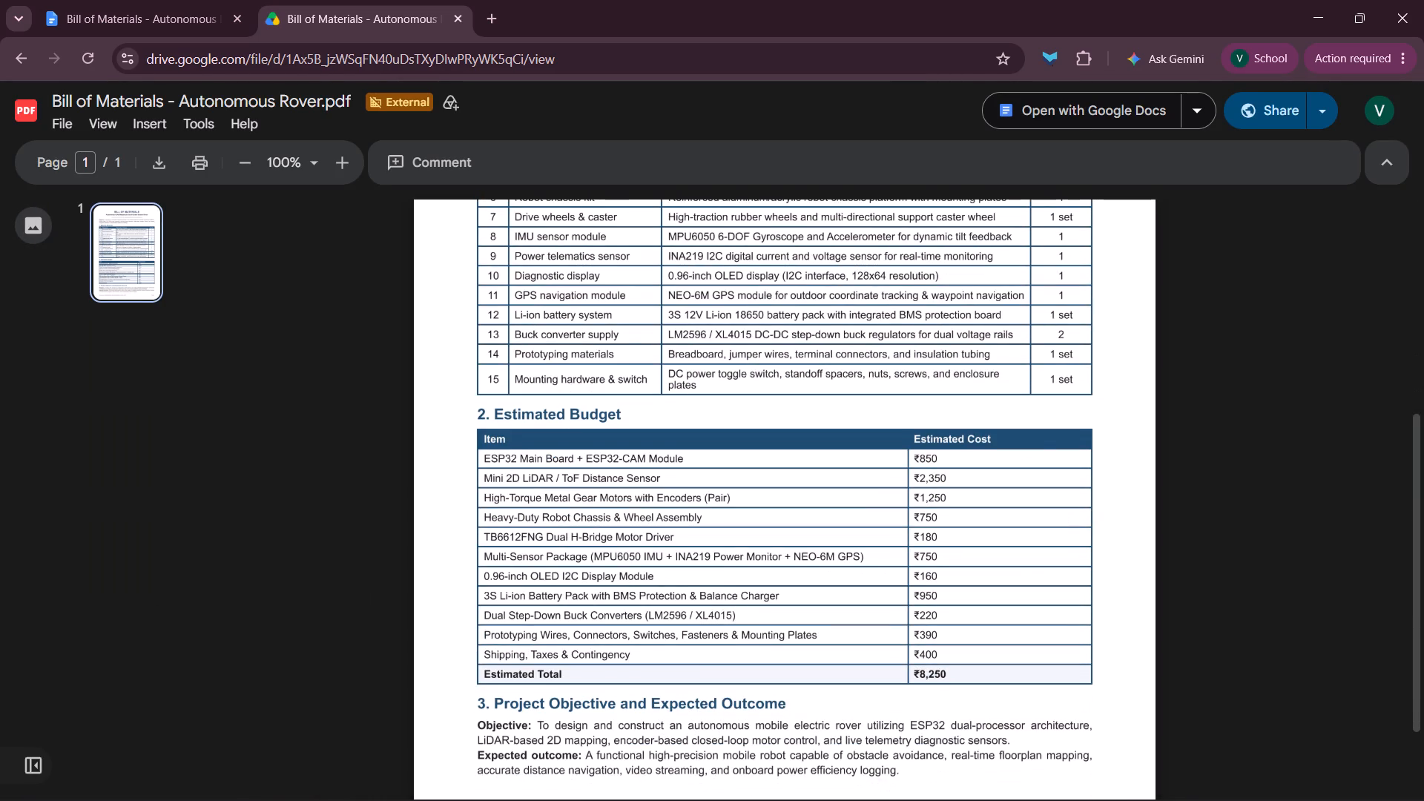
left_click(896, 479)
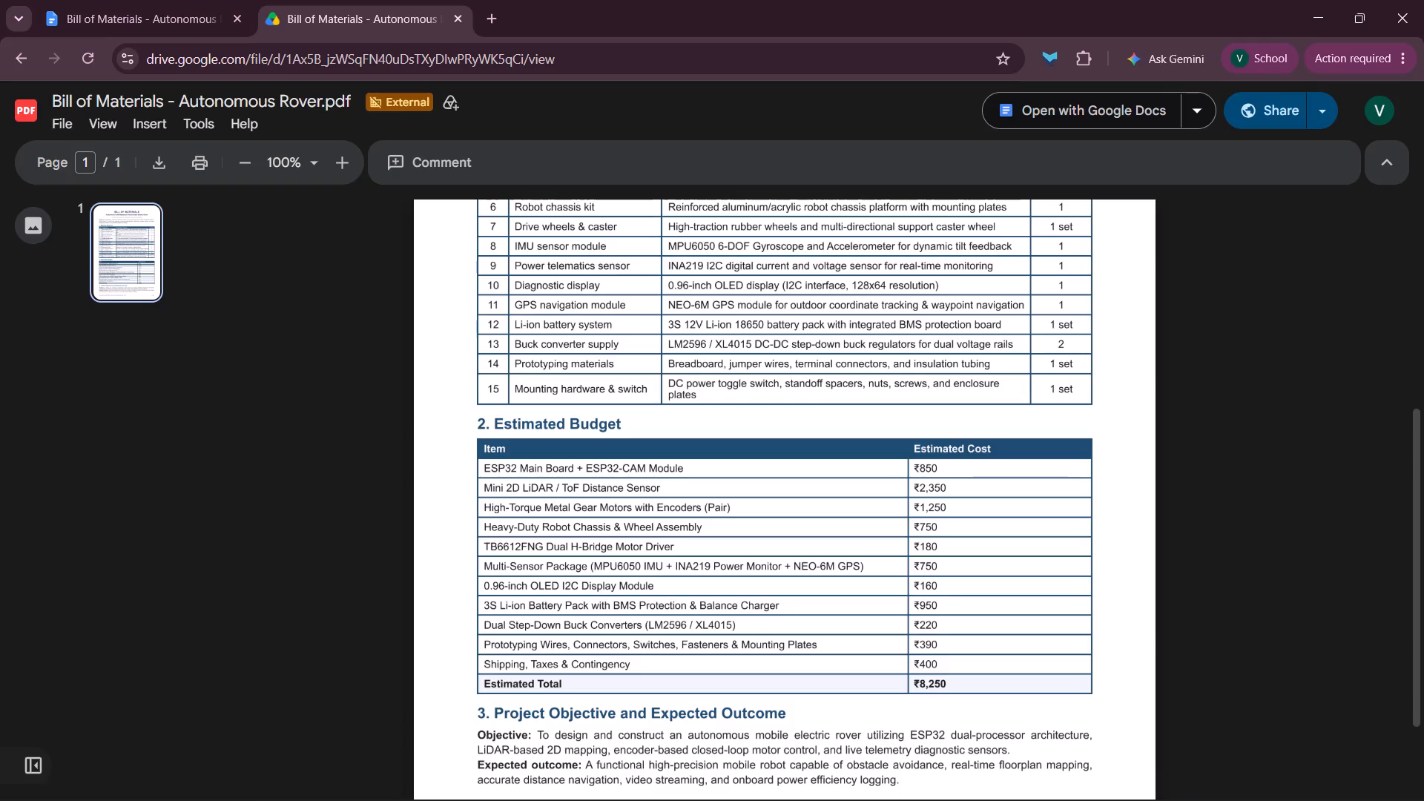
left_click(929, 475)
left_click(934, 473)
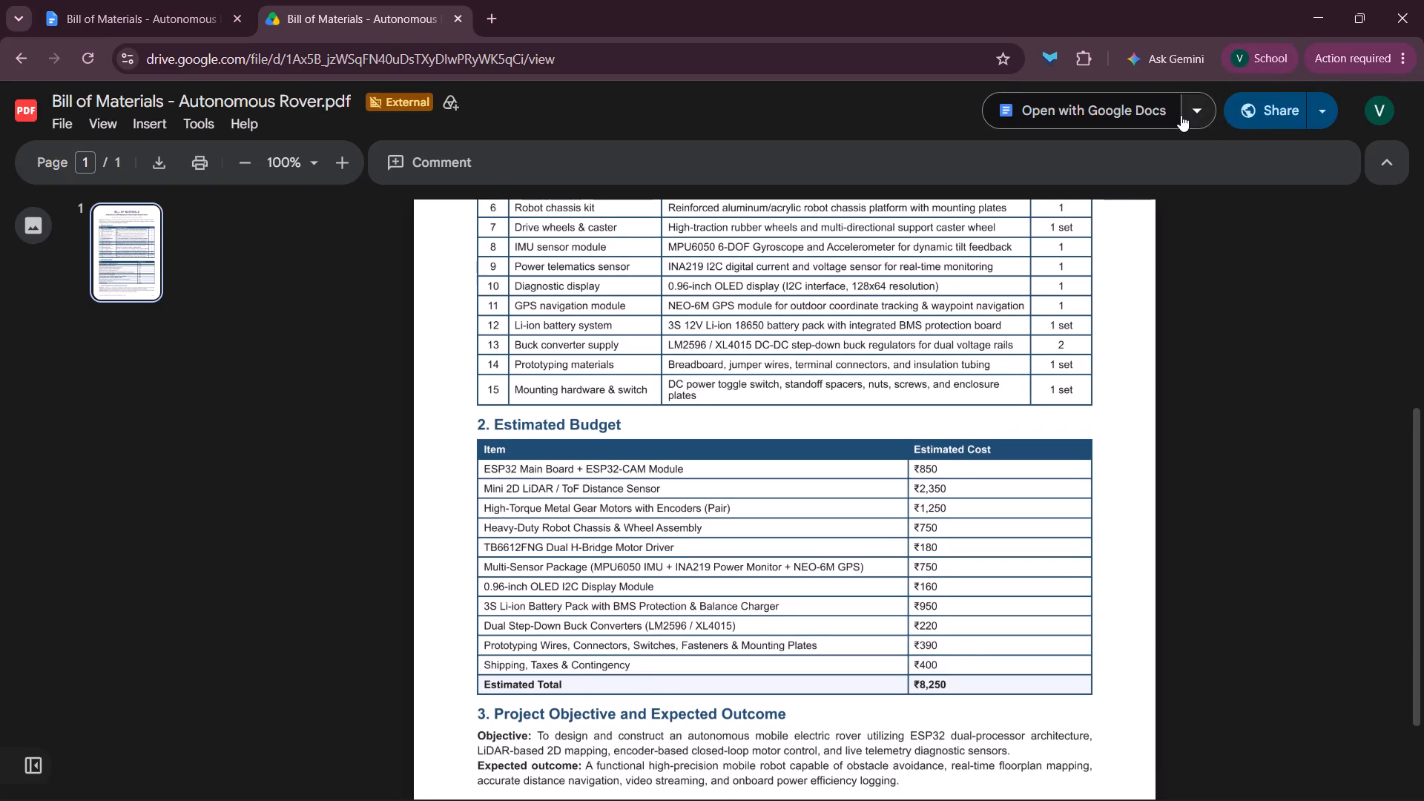
Copy the sharing link of Bill of Materials - Autonomous Rover.pdf from its share settings.
left_click(1238, 113)
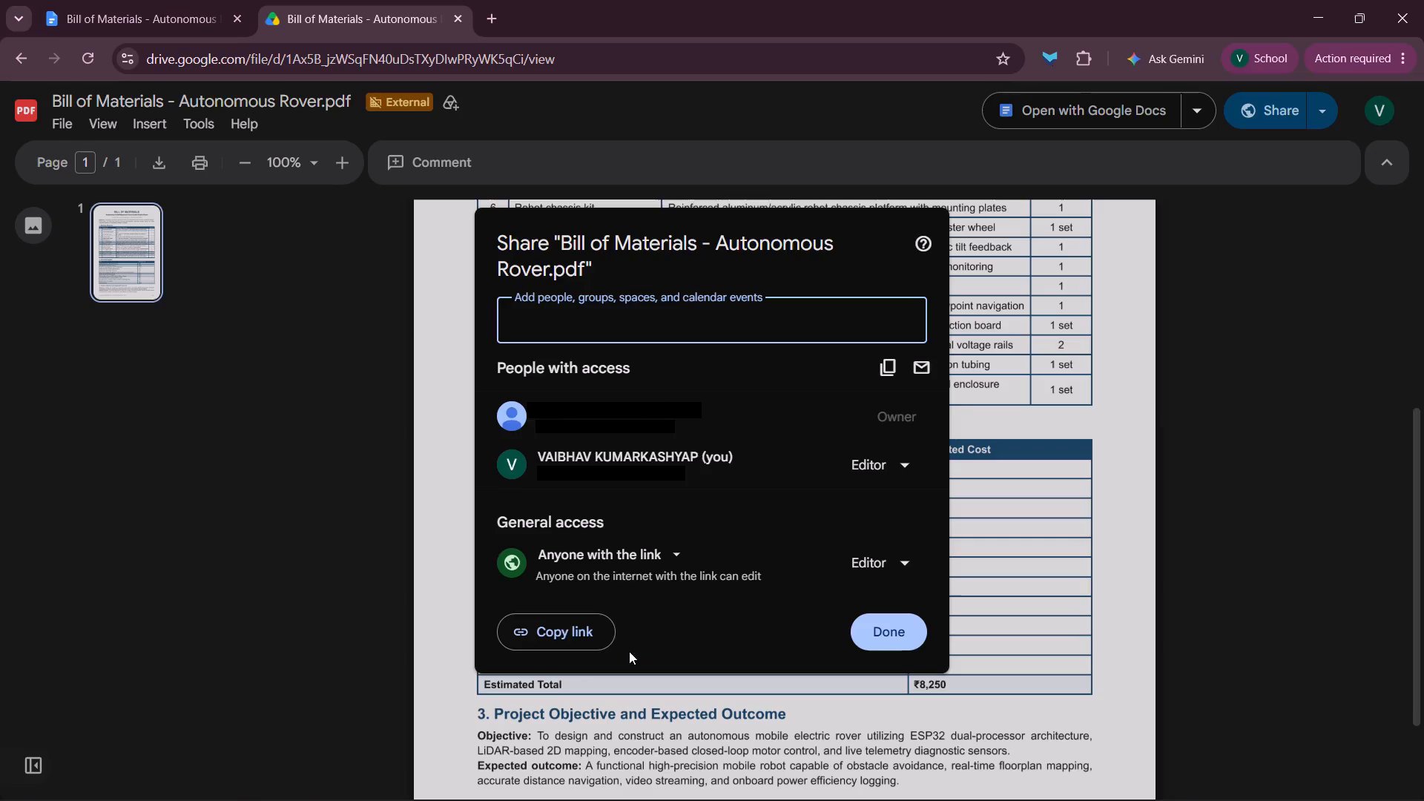
left_click(559, 628)
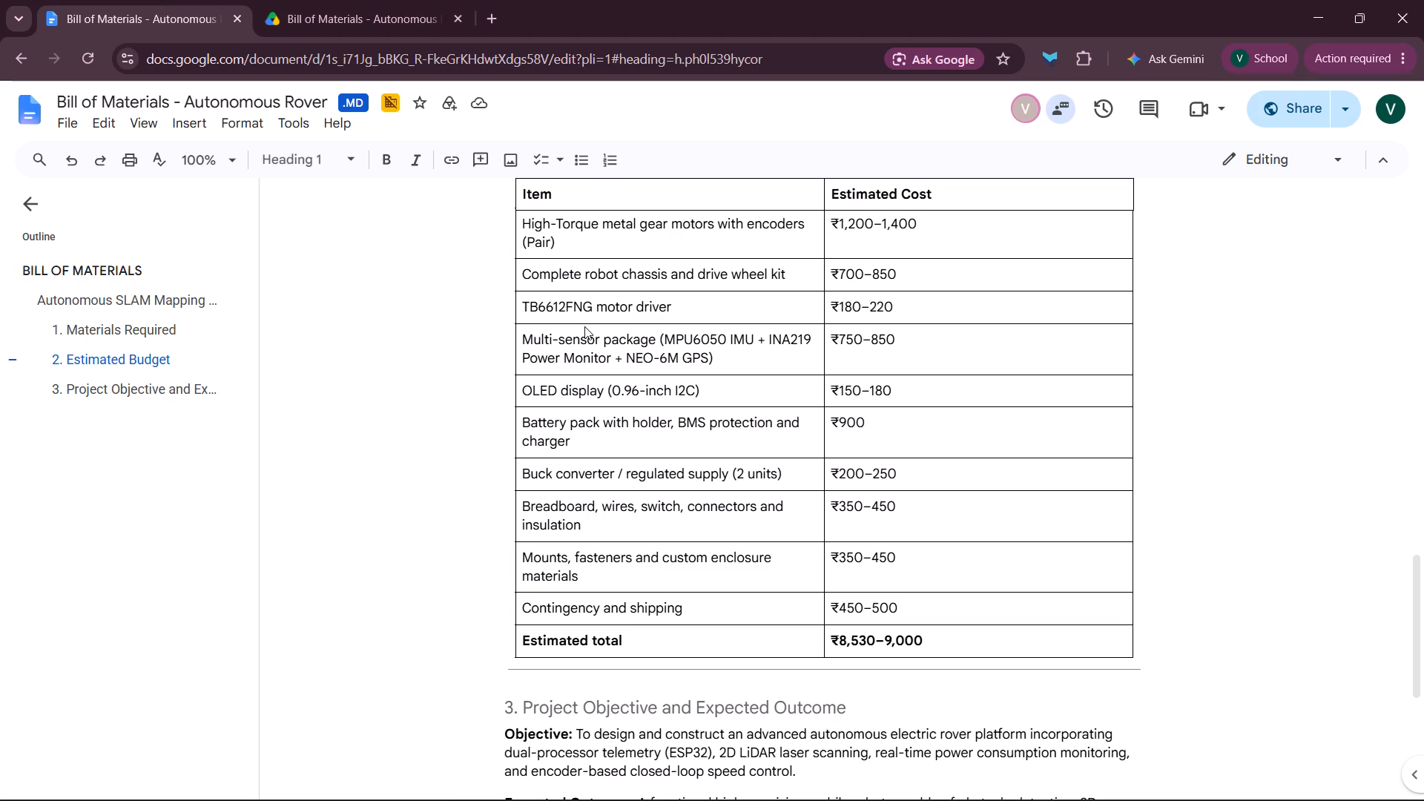
scroll(601, 252, "up", 3)
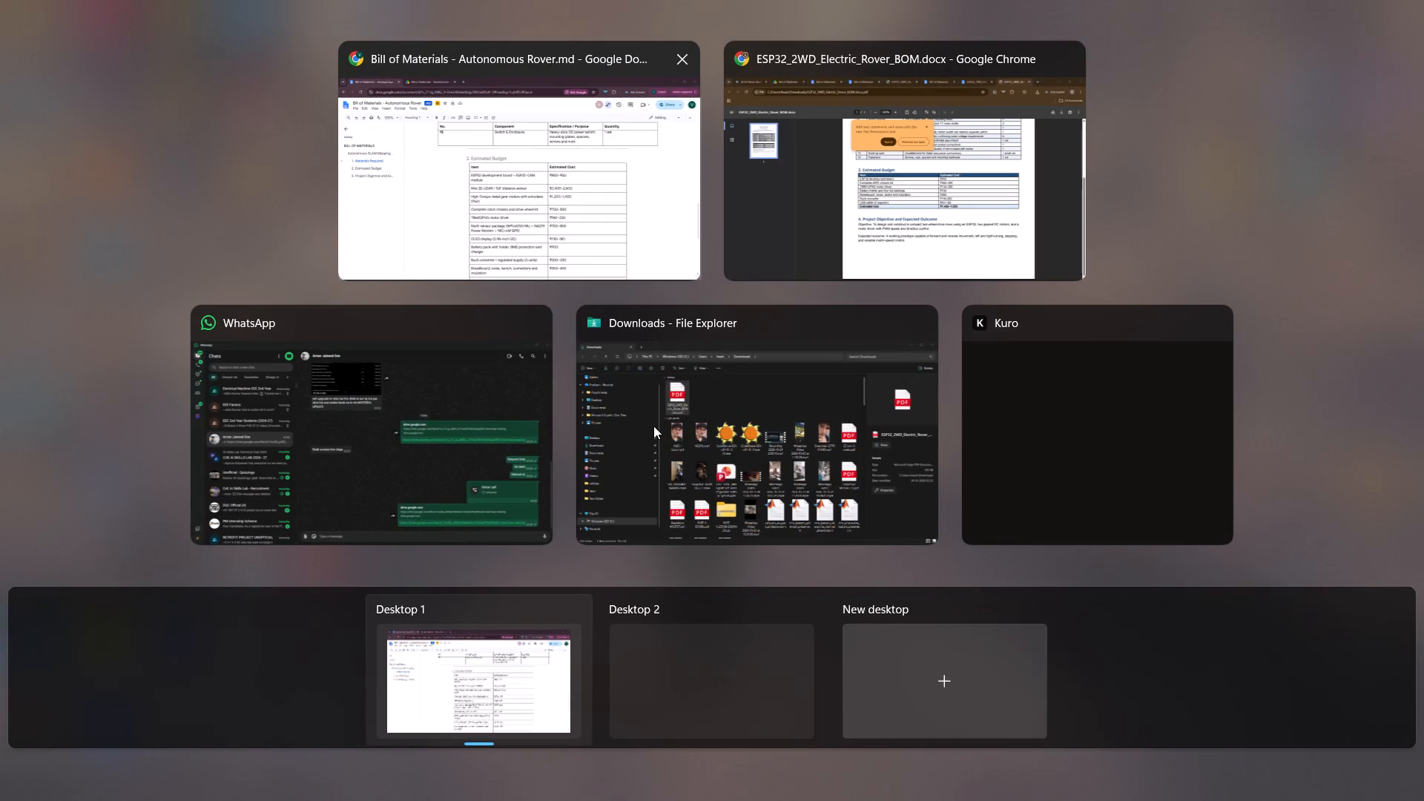
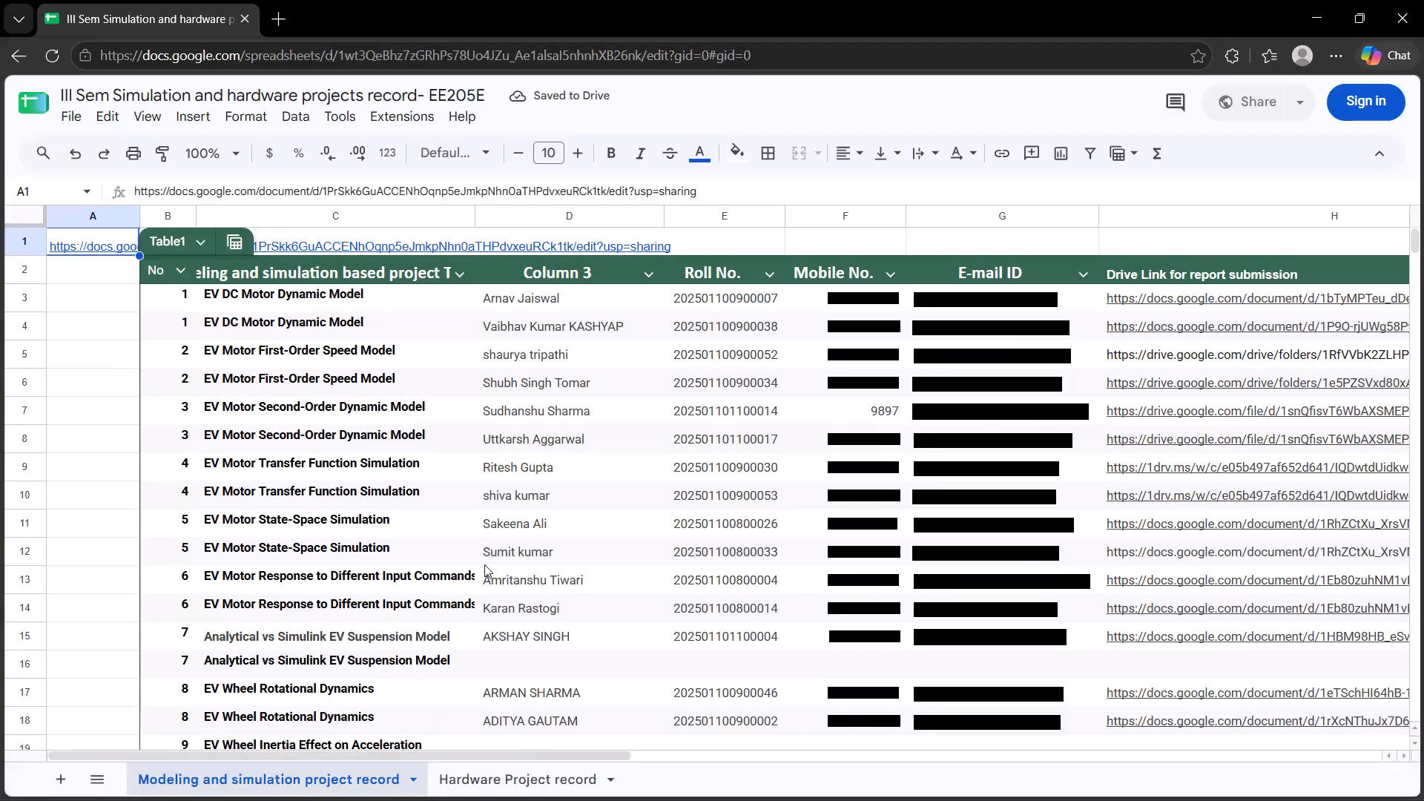
Check the Drive link for BOM in the second ESP32 2WD Electric Rover row of the Hardware Project record sheet.
left_click(517, 771)
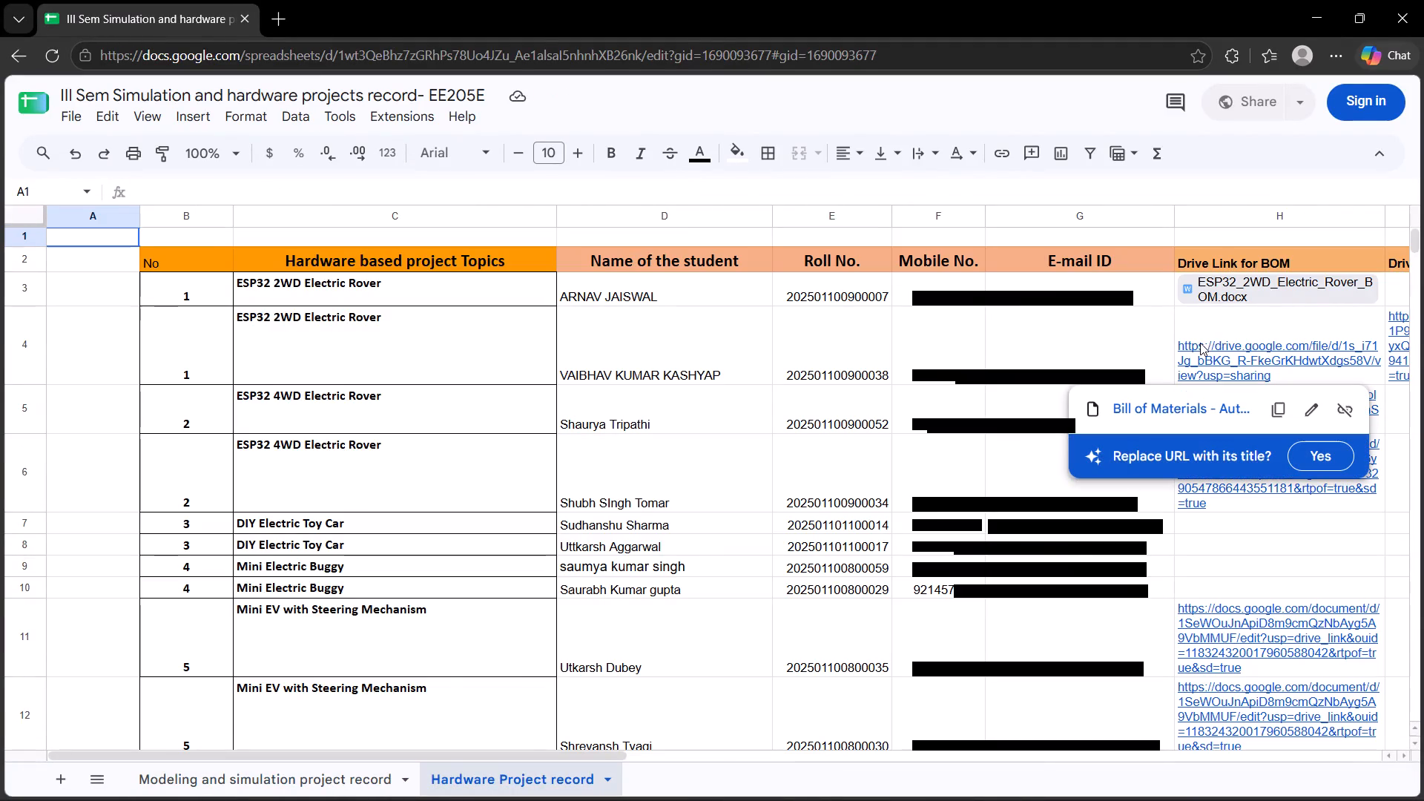
left_click(1185, 346)
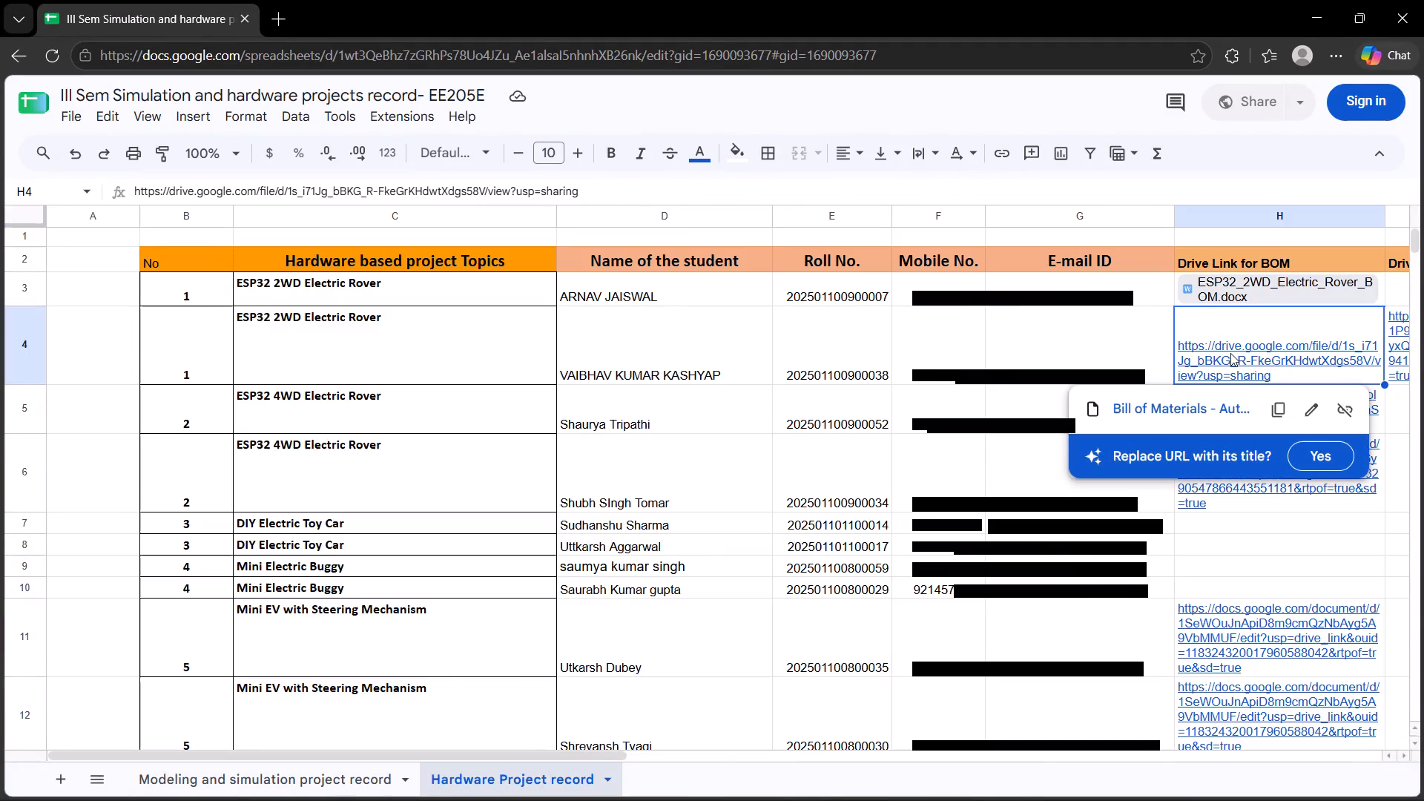
Open the Drive link for BOM in cell H4, the second ESP32 2WD Electric Rover row, for editing.
left_click_drag(1177, 340, 1214, 362)
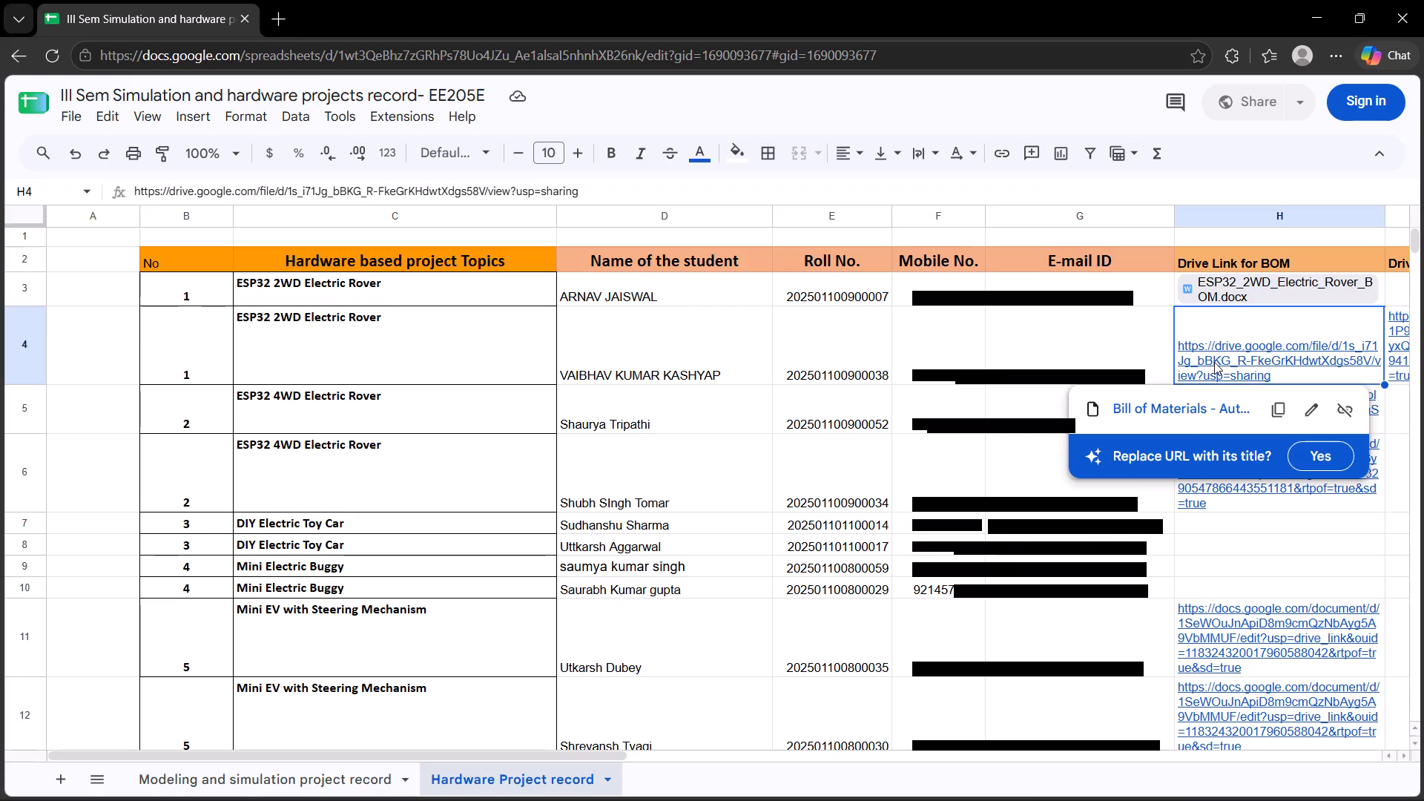
left_click(1294, 365)
left_click(1273, 380)
scroll(1273, 380, "left", 1)
triple_click(1193, 372)
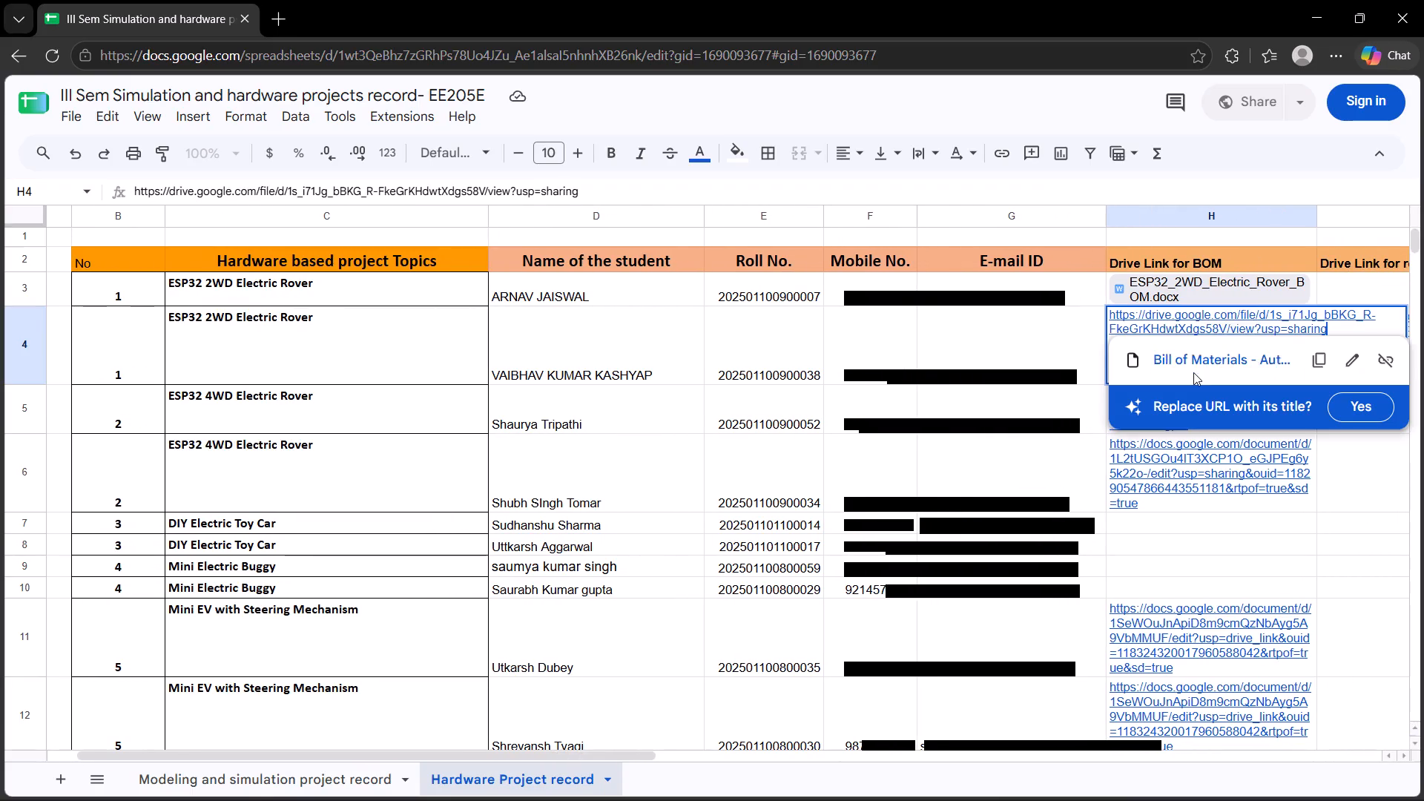
left_click(1144, 320)
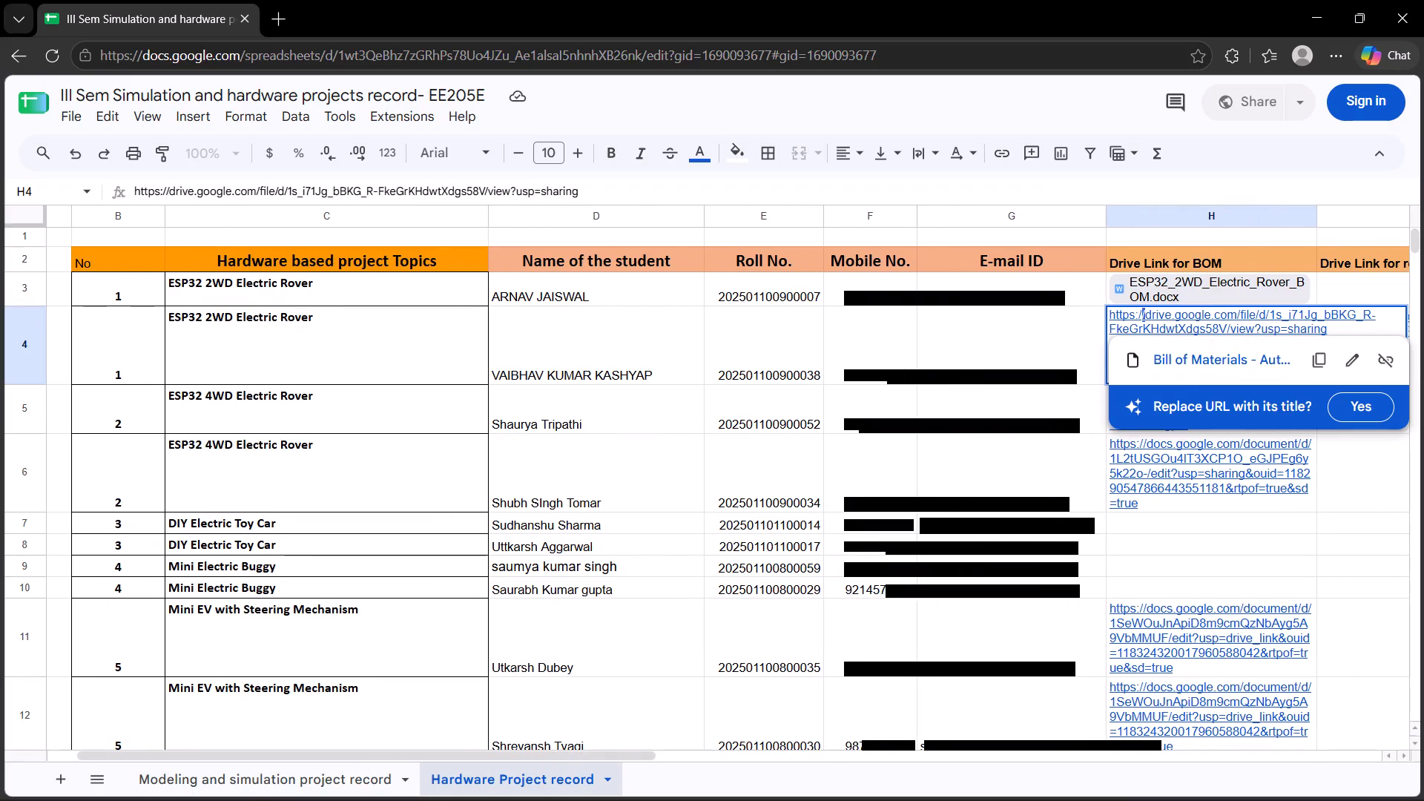
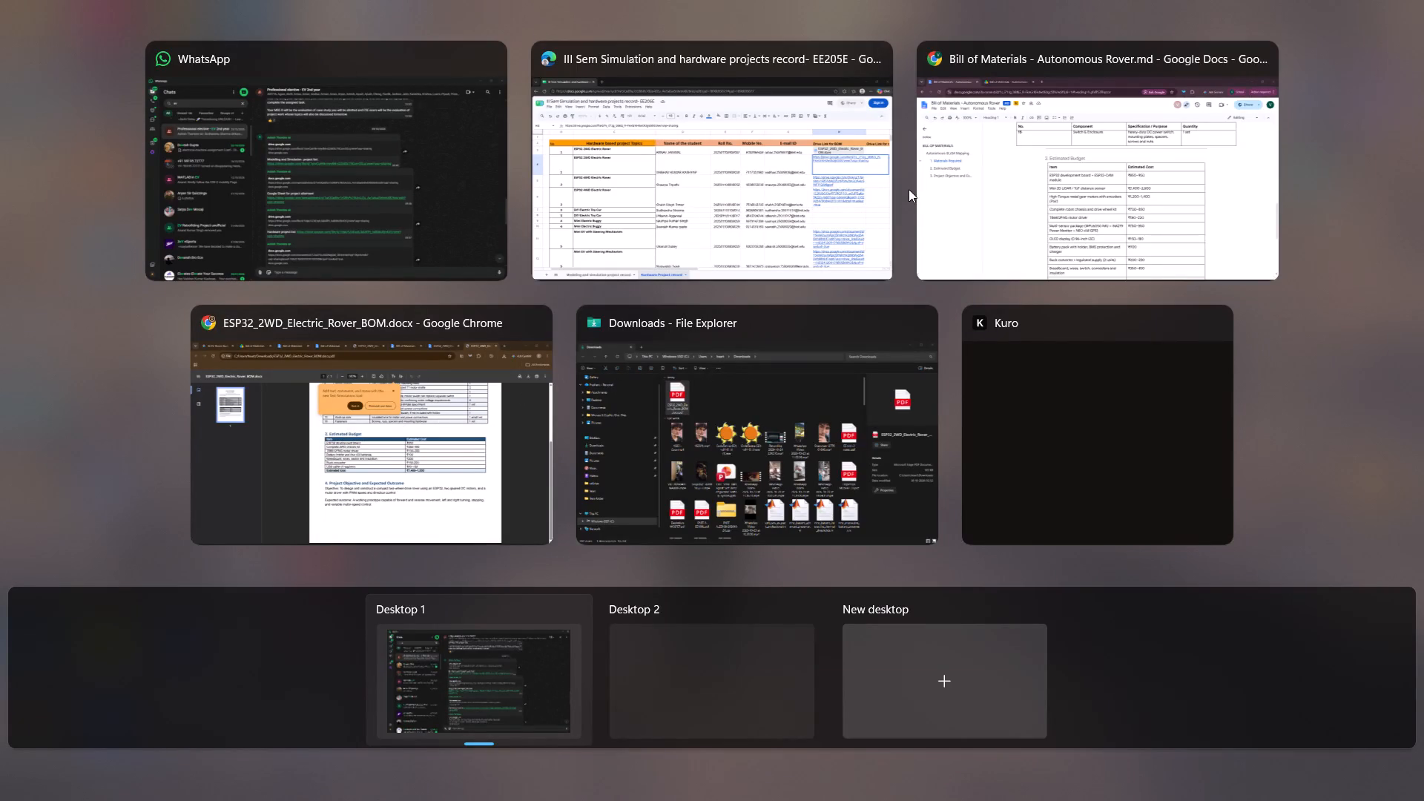
Try to open the Google Sheet for project allotment from its copied link in a new tab of the Autonomous Rover document window.
left_click(1035, 165)
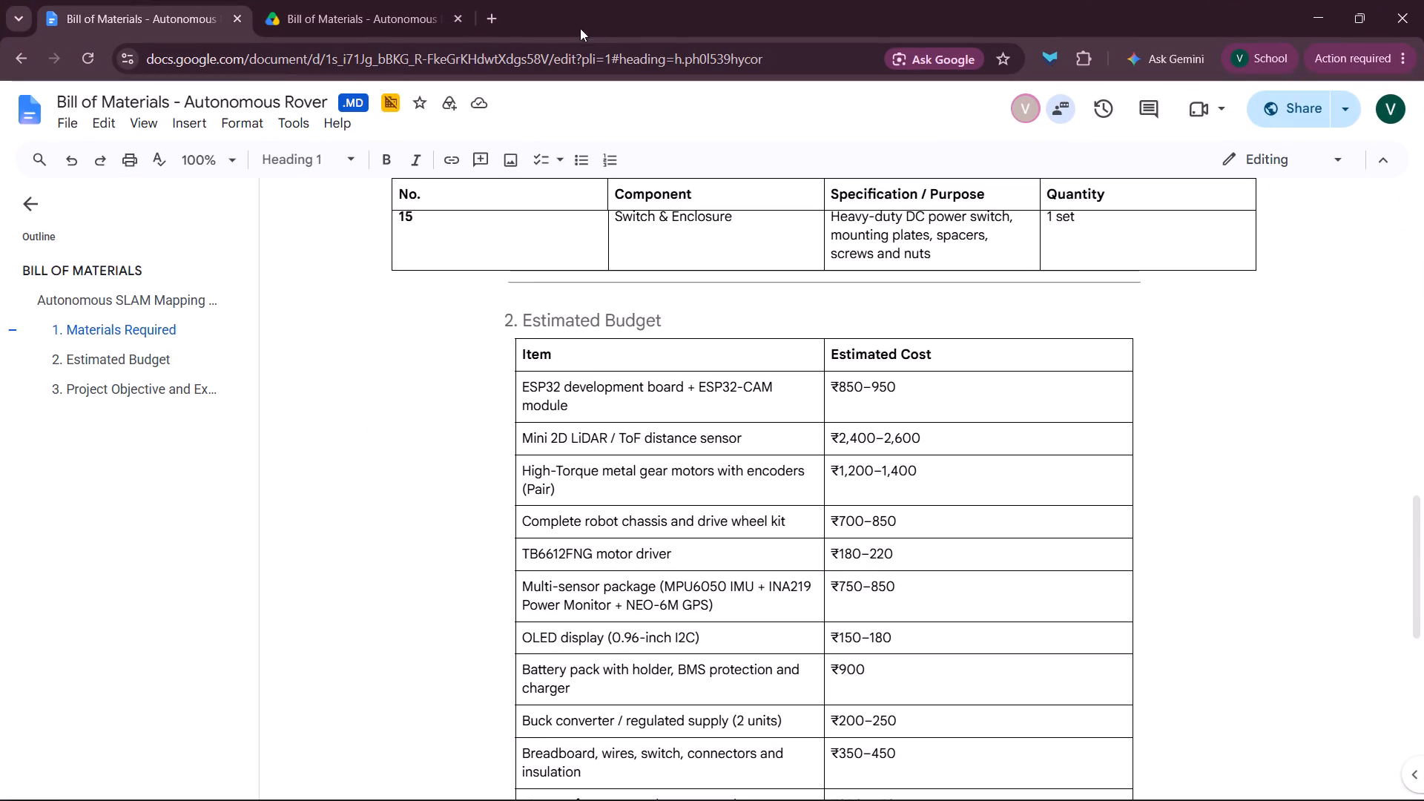
left_click(489, 11)
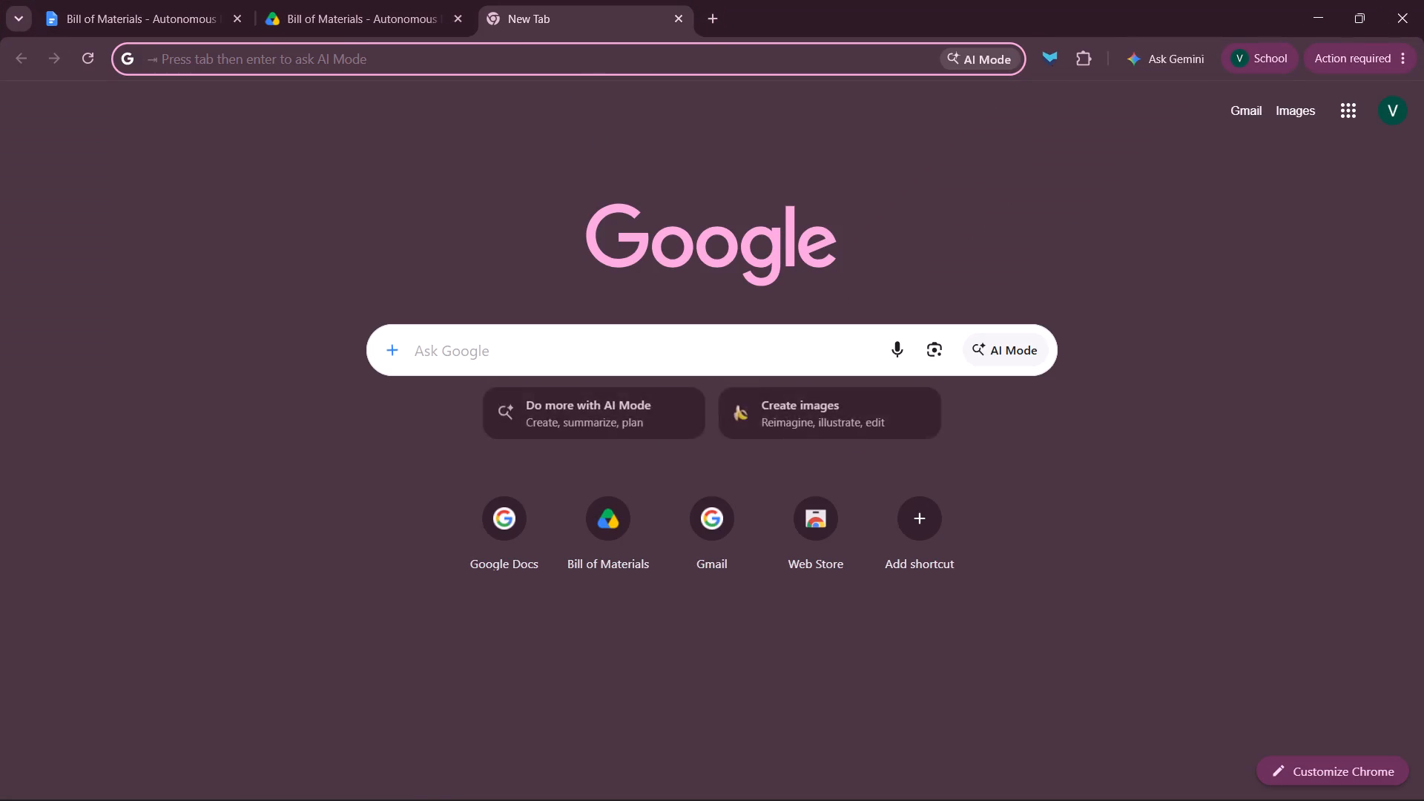
left_click(624, 360)
key("ctrl+v")
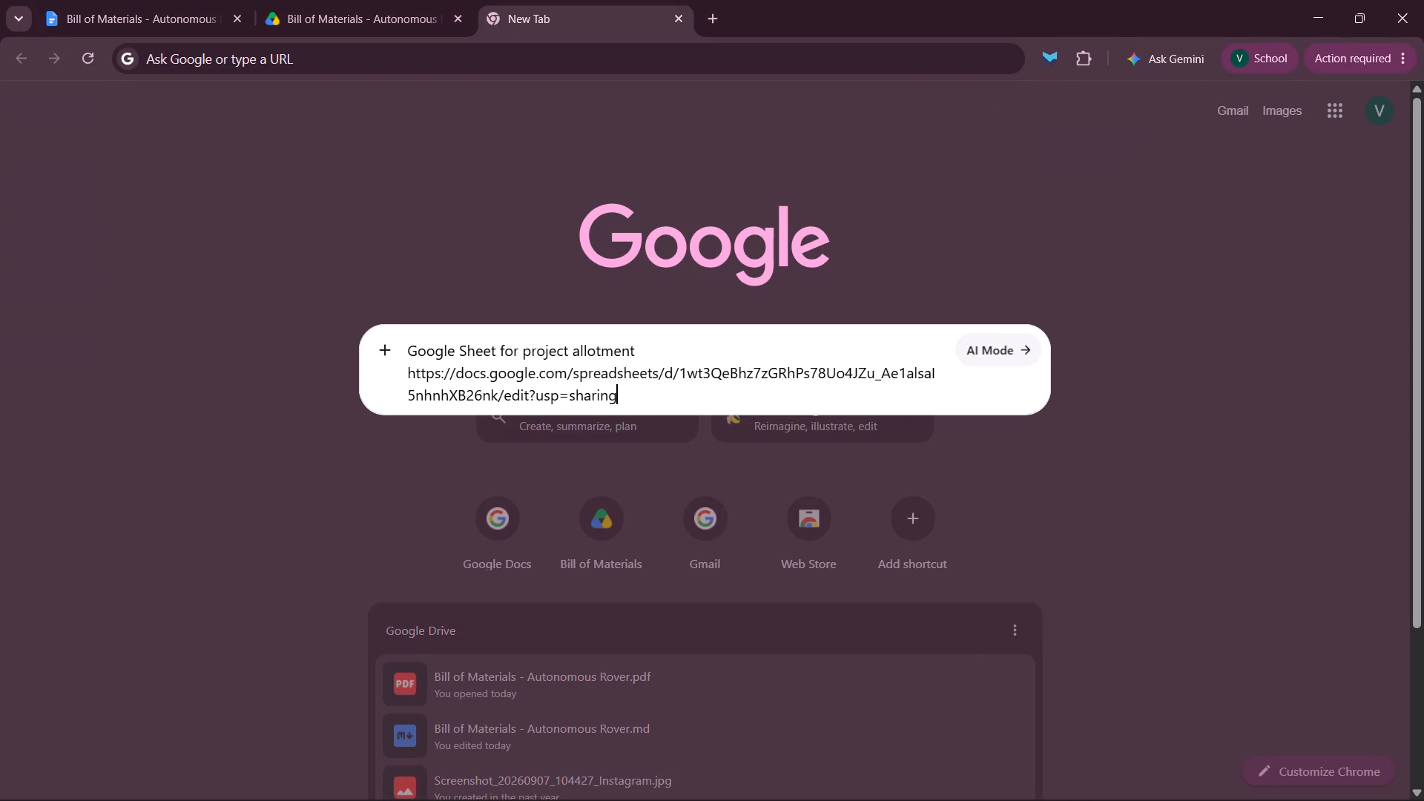
key("Return")
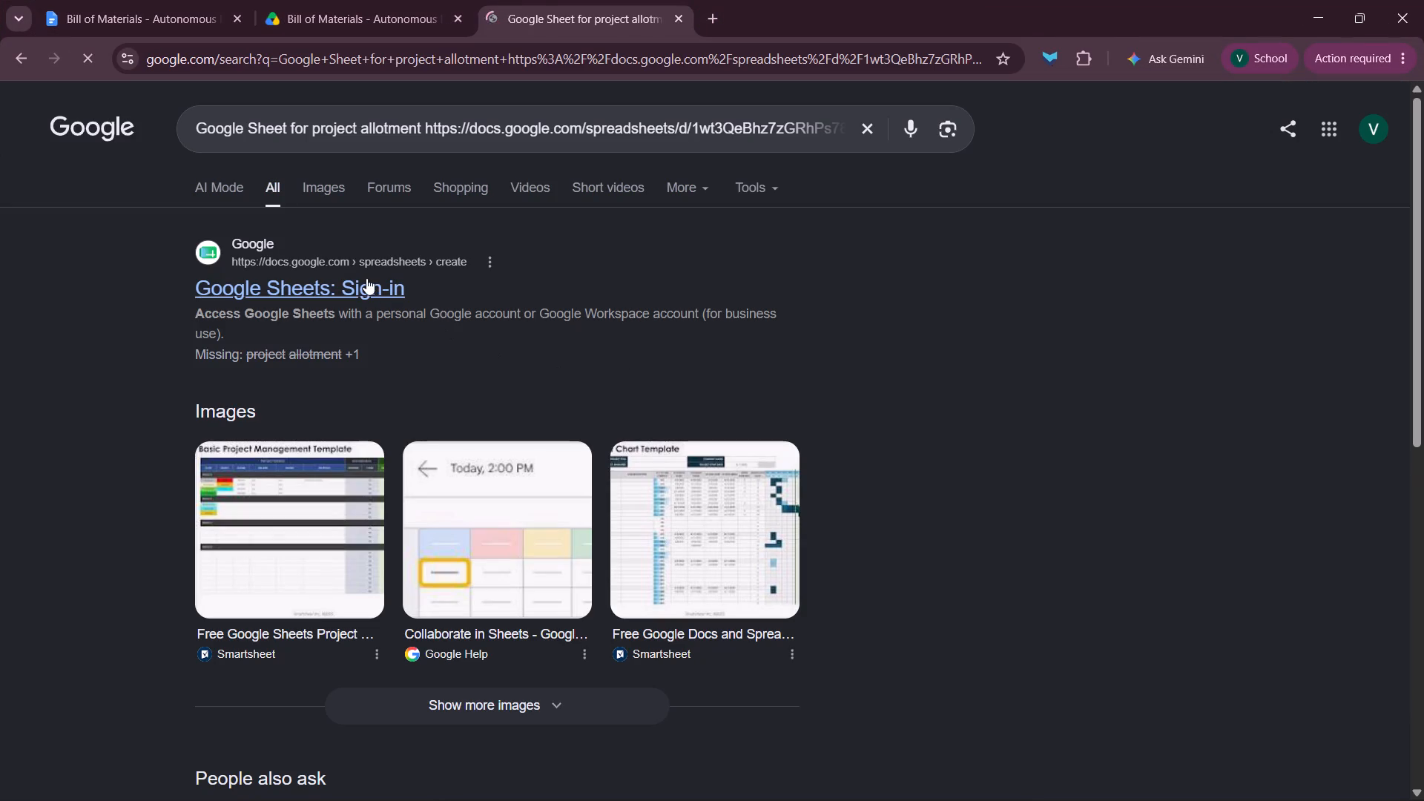
left_click(366, 278)
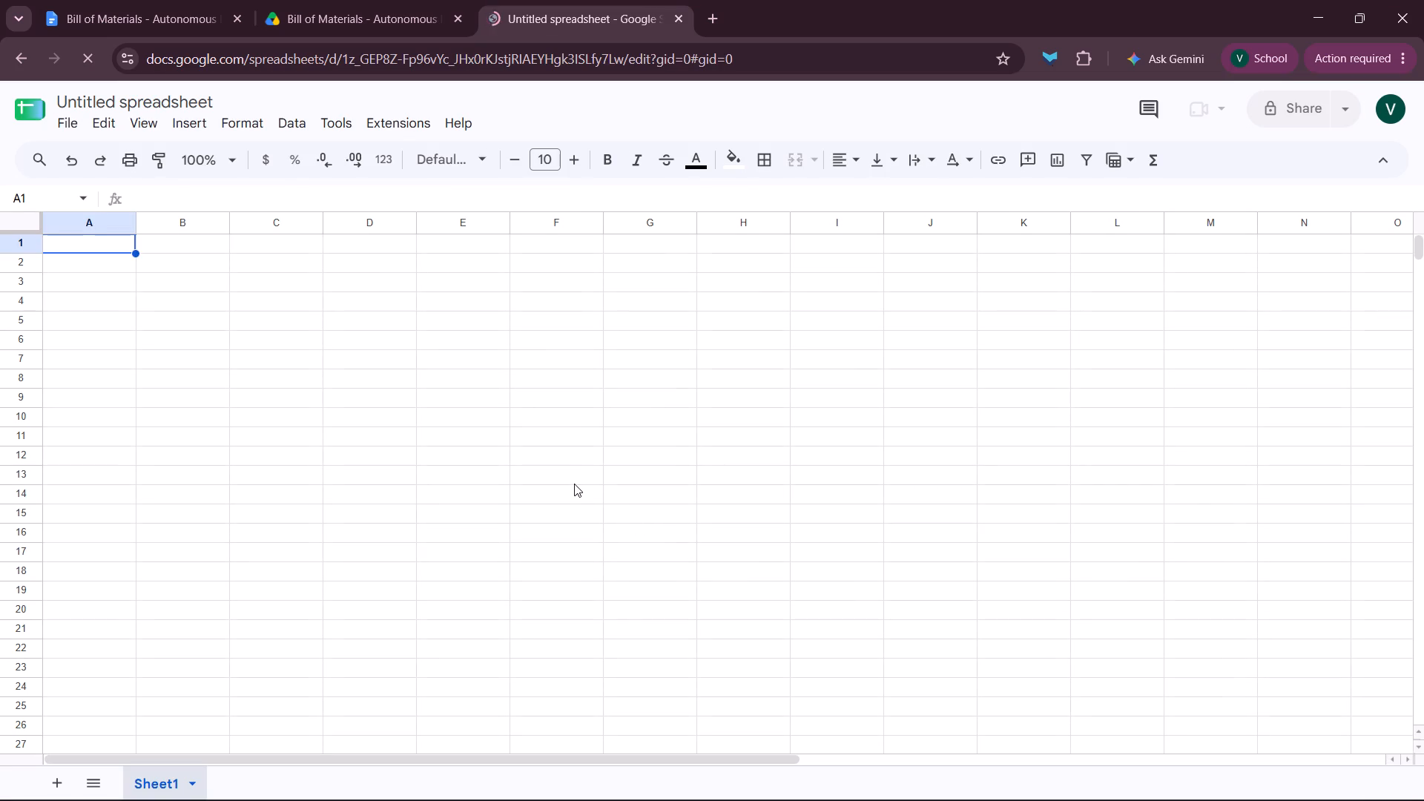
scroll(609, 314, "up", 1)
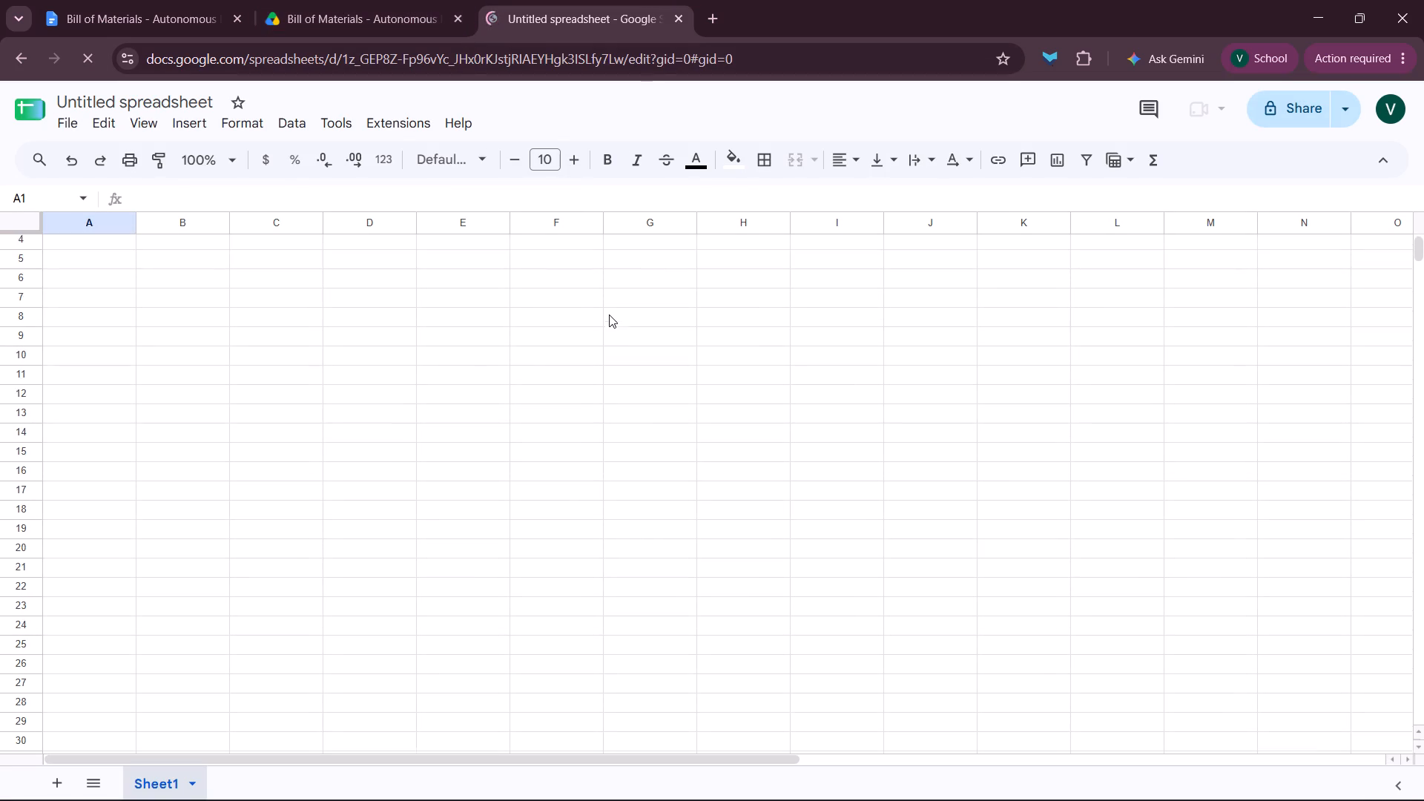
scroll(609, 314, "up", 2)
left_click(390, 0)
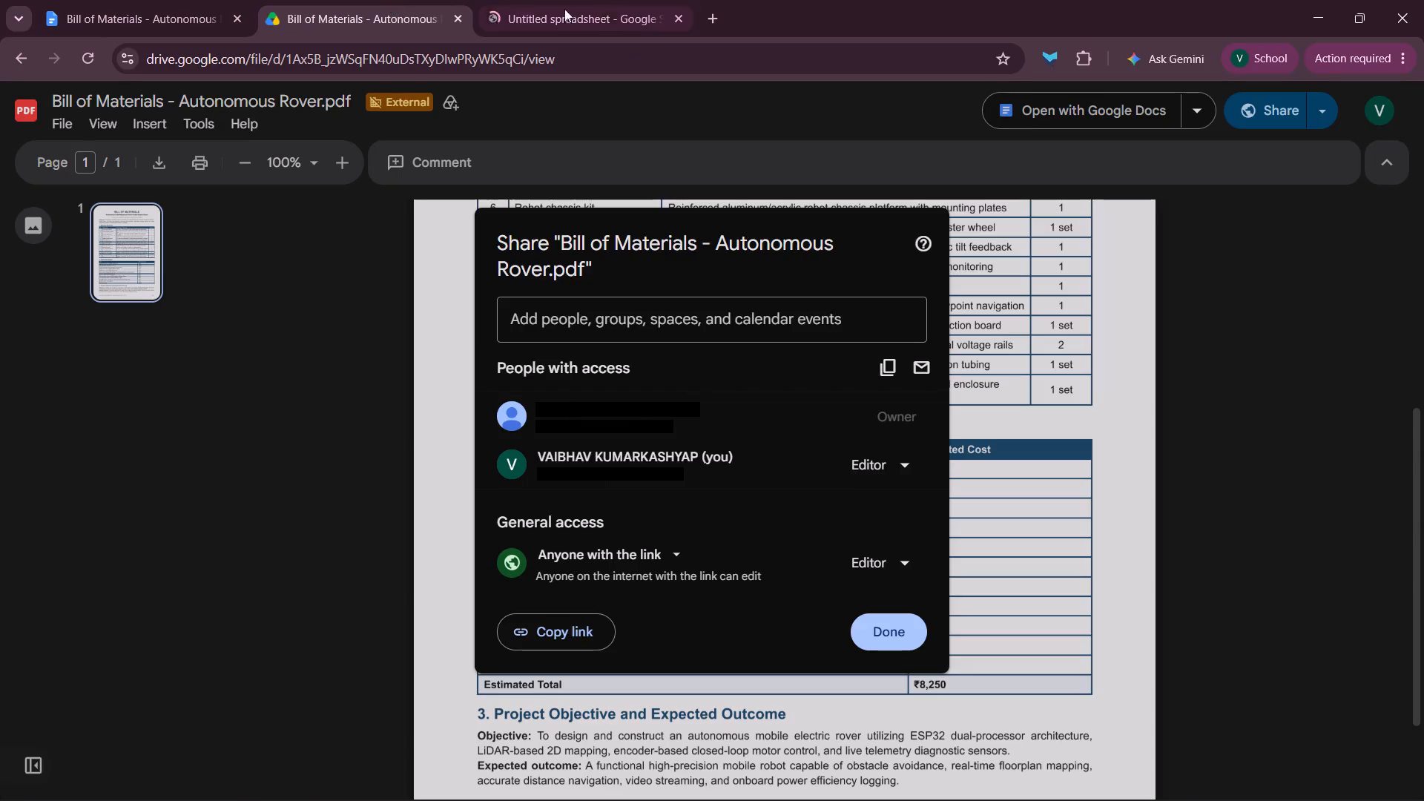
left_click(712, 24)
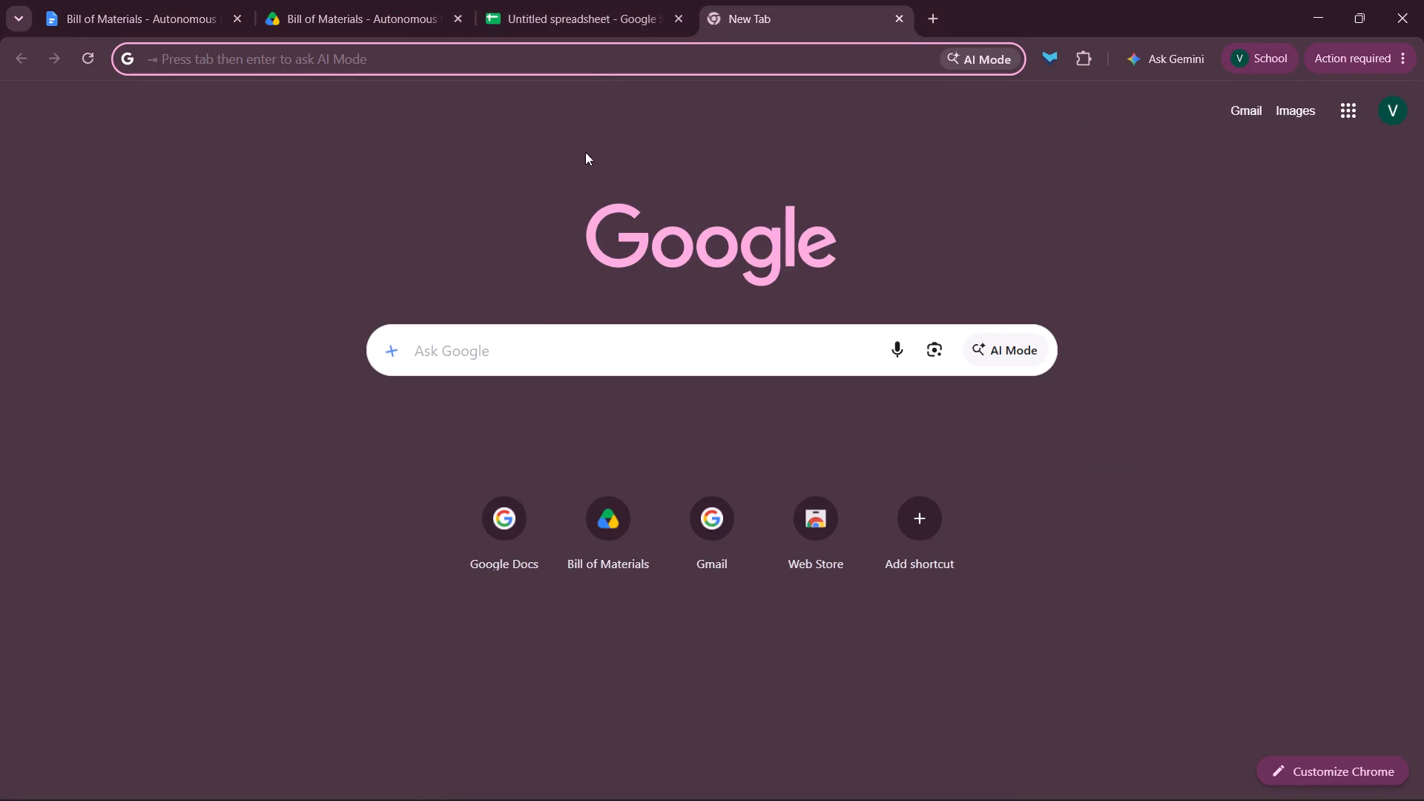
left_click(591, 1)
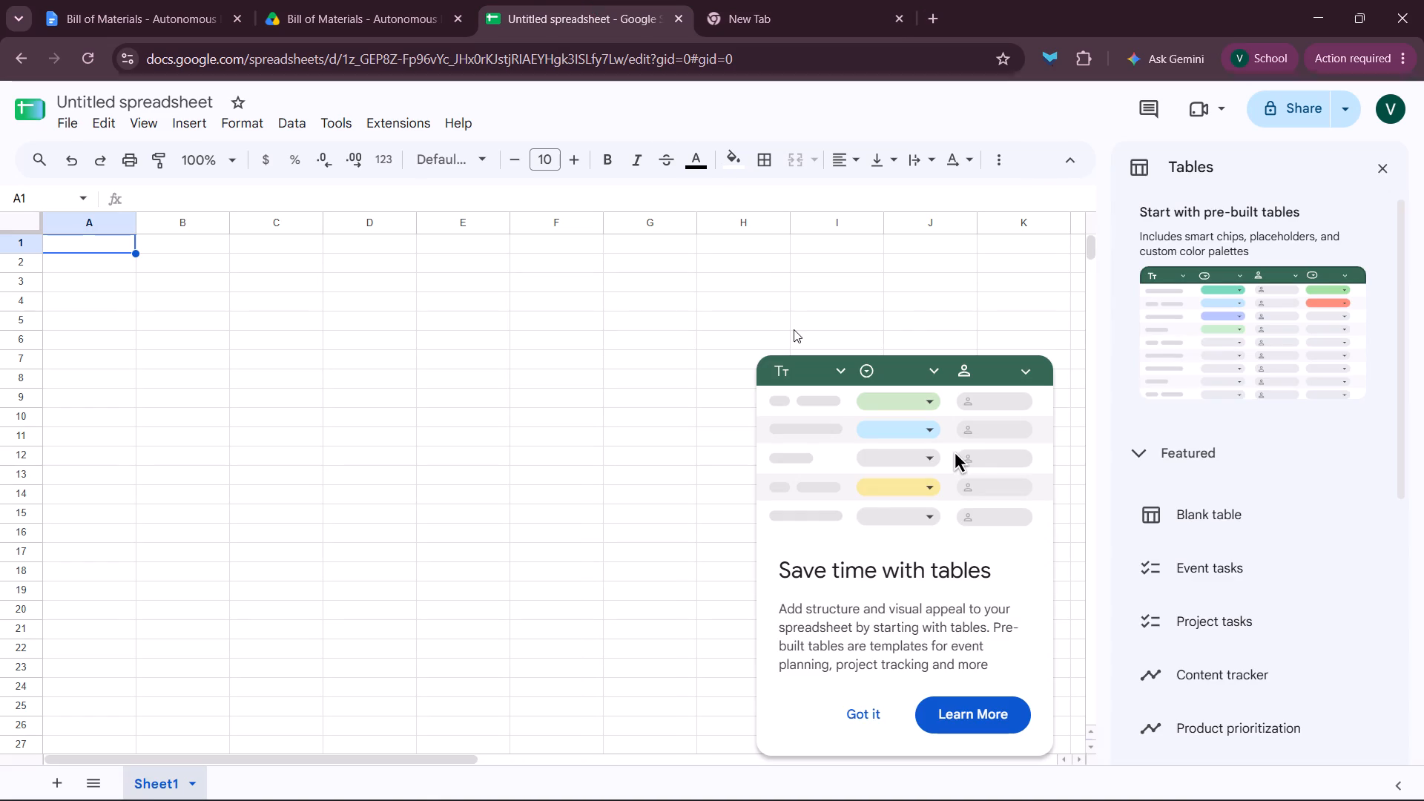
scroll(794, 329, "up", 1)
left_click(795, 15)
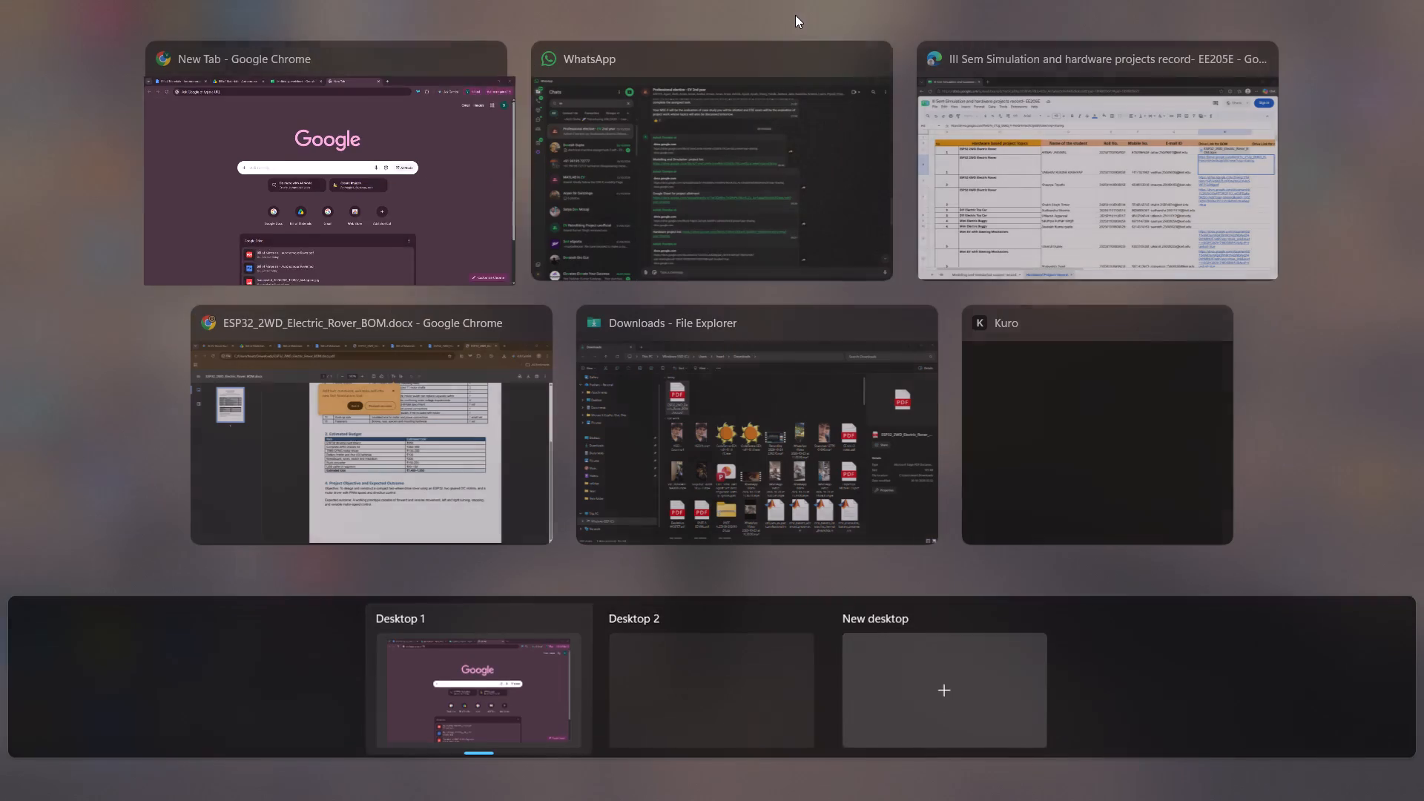
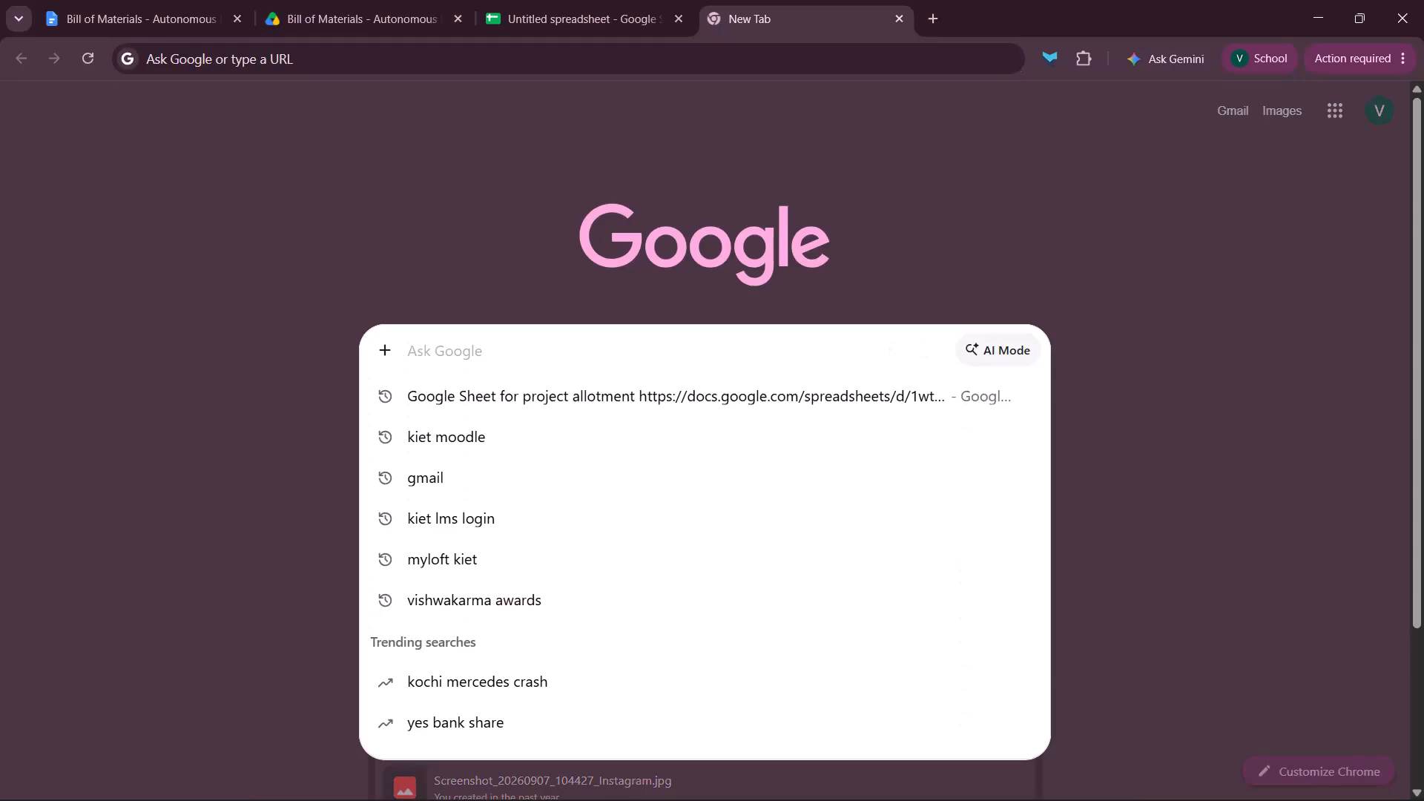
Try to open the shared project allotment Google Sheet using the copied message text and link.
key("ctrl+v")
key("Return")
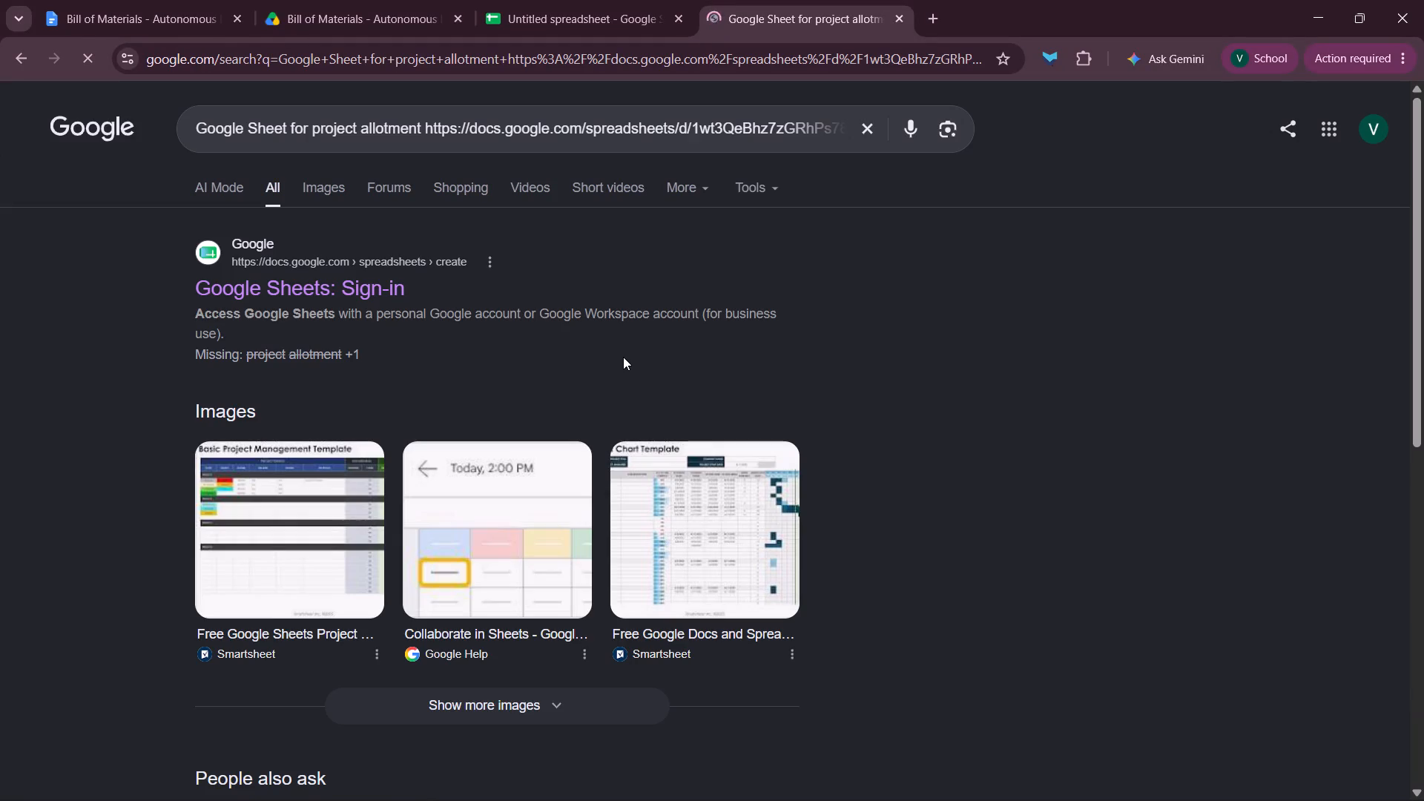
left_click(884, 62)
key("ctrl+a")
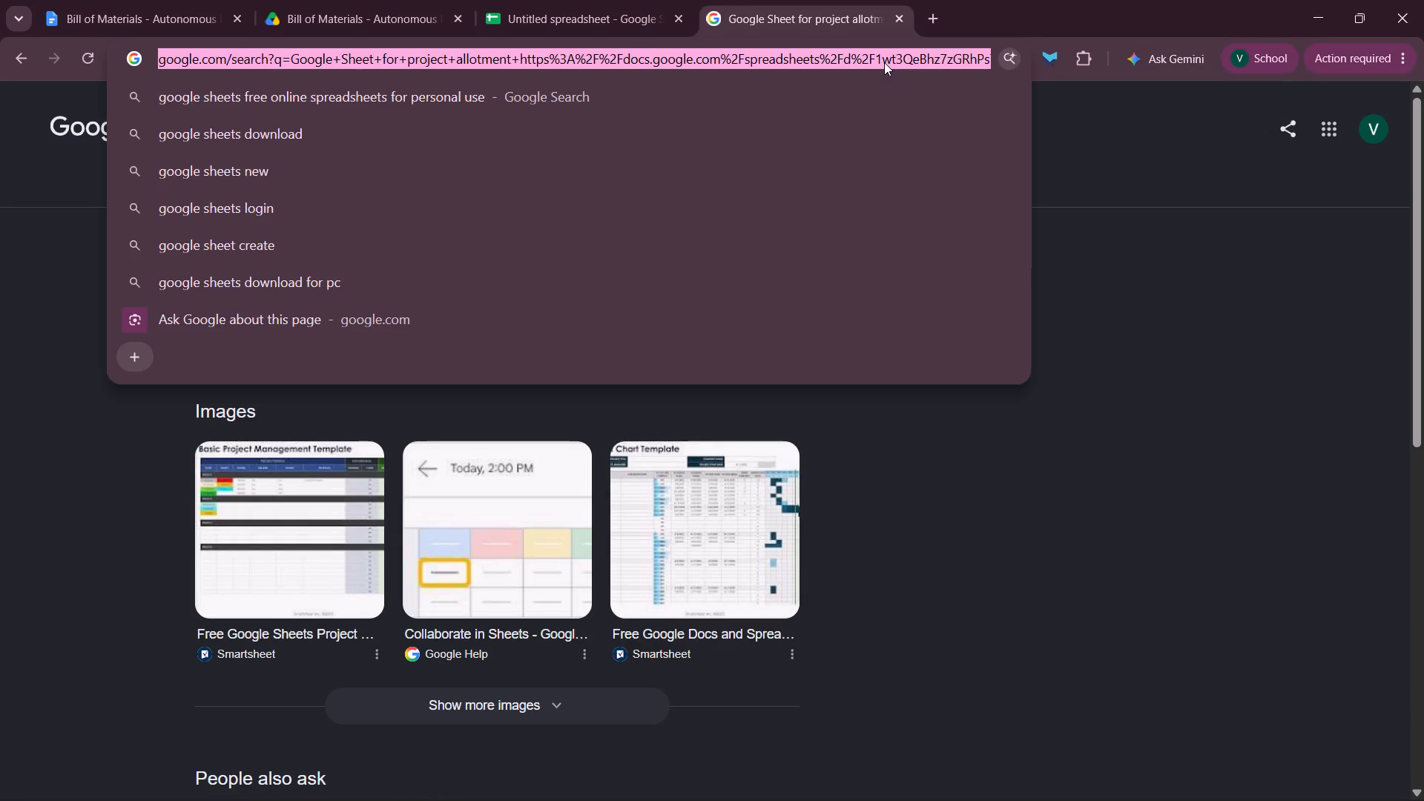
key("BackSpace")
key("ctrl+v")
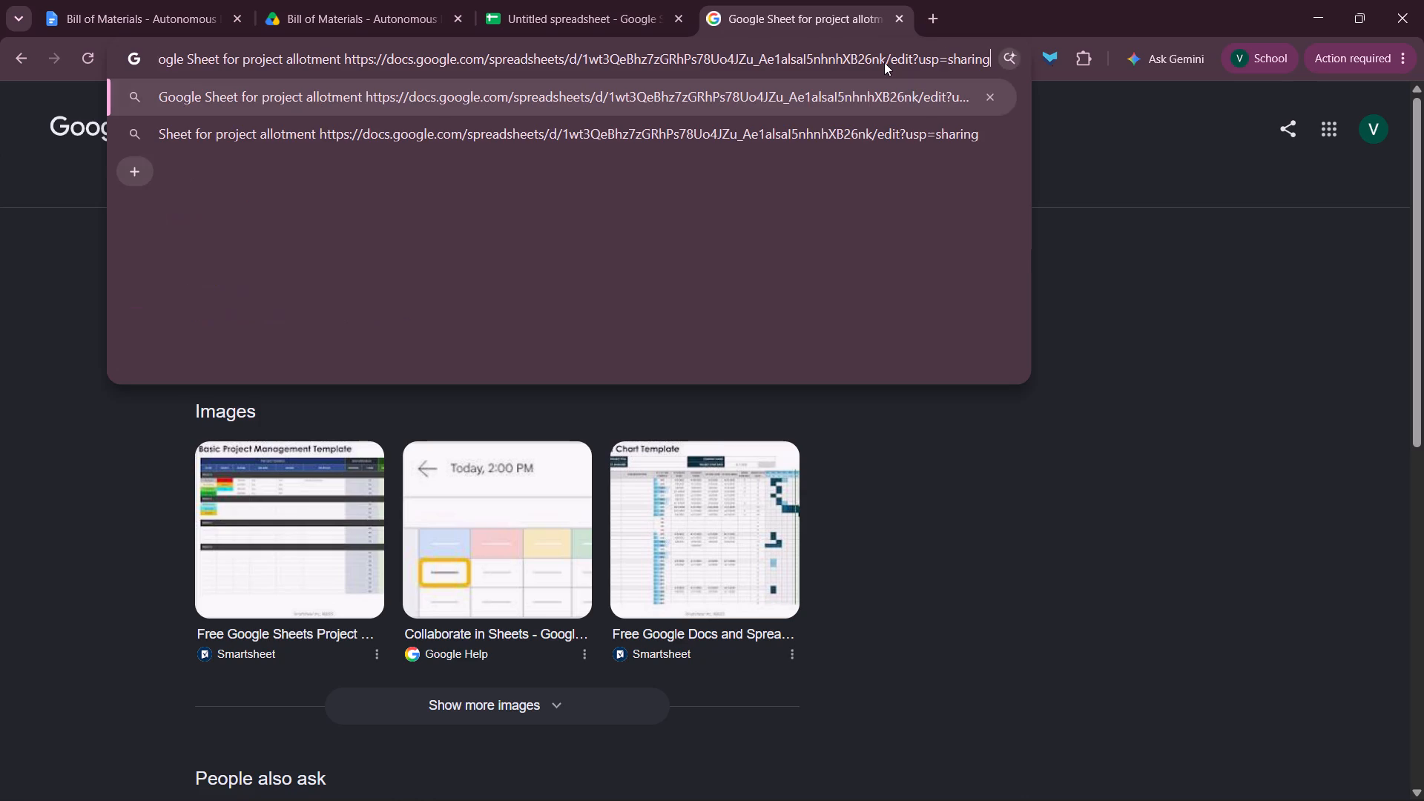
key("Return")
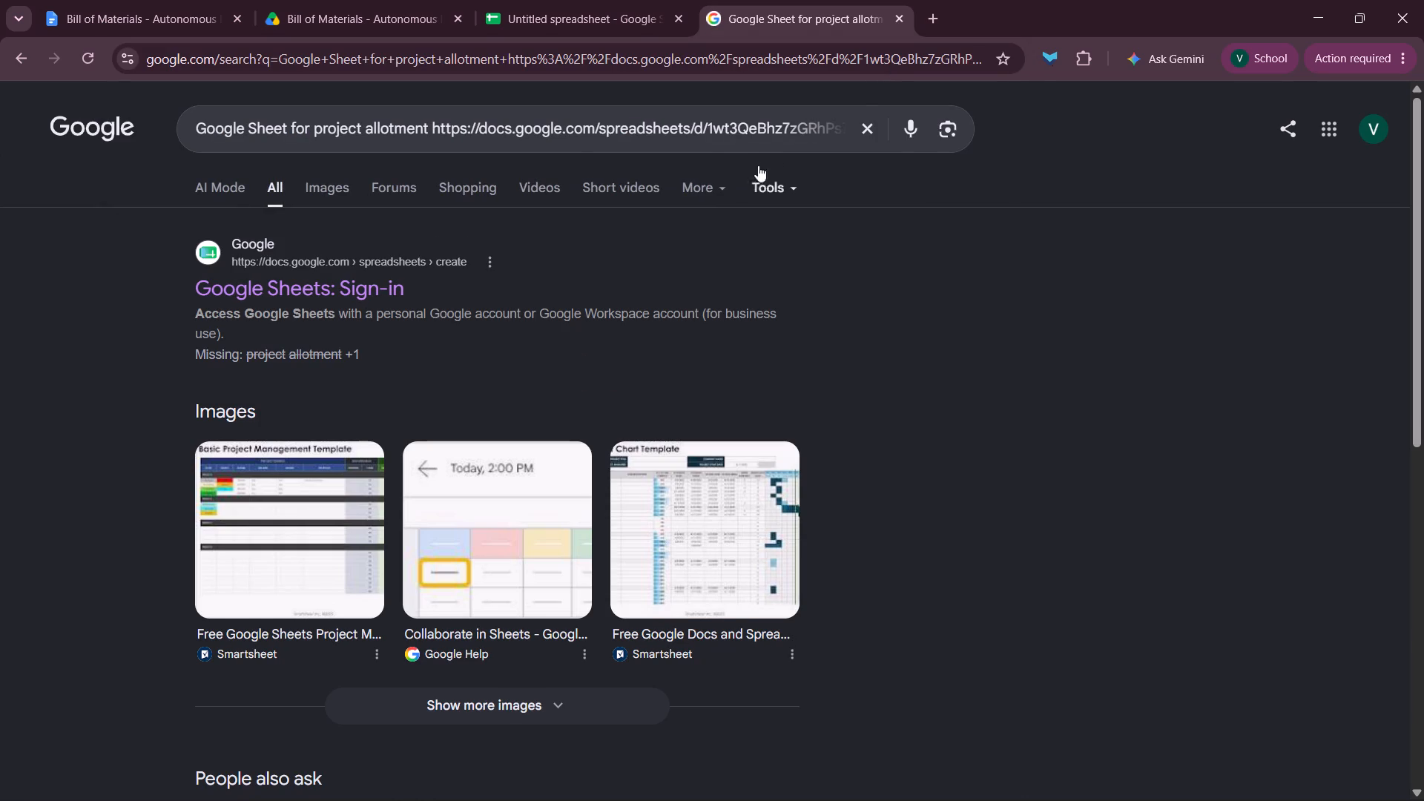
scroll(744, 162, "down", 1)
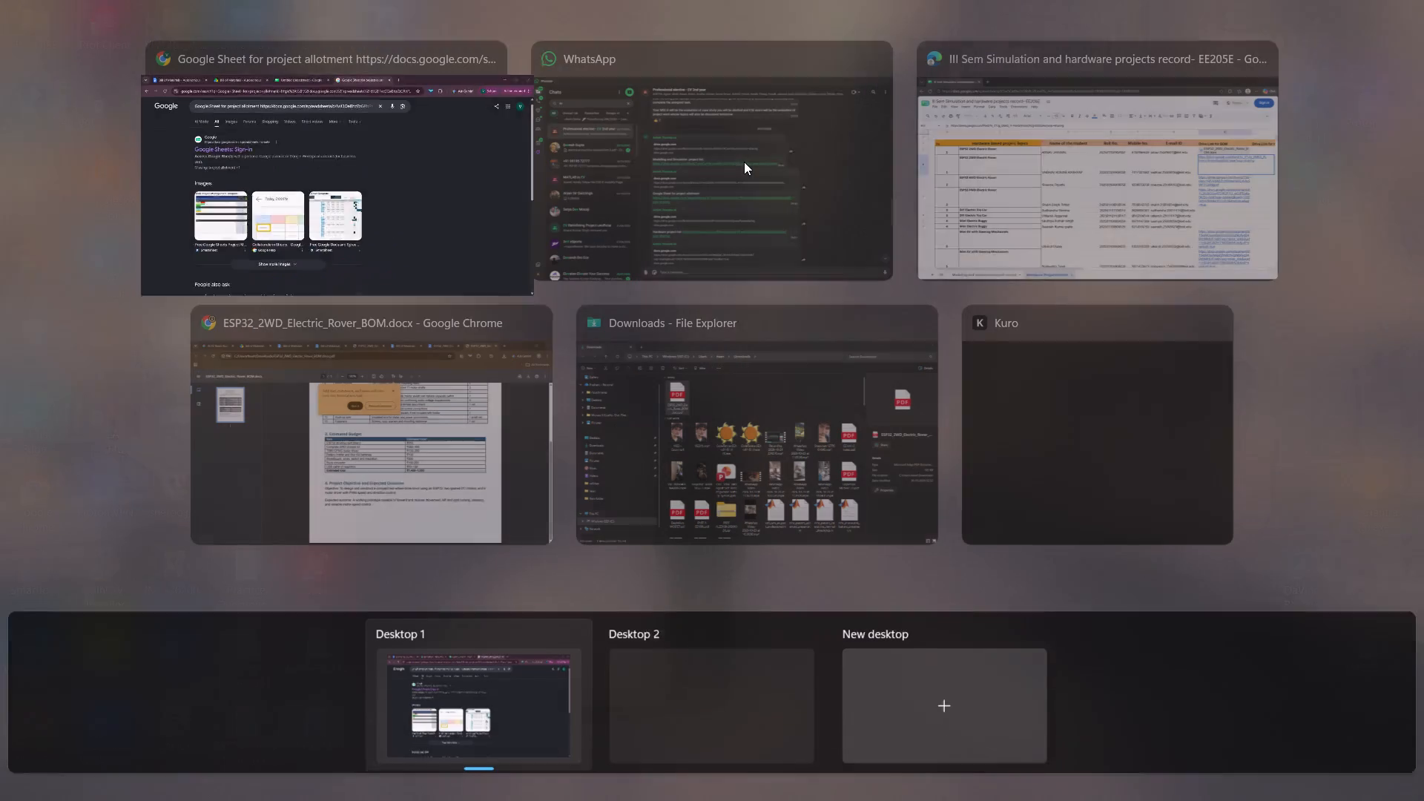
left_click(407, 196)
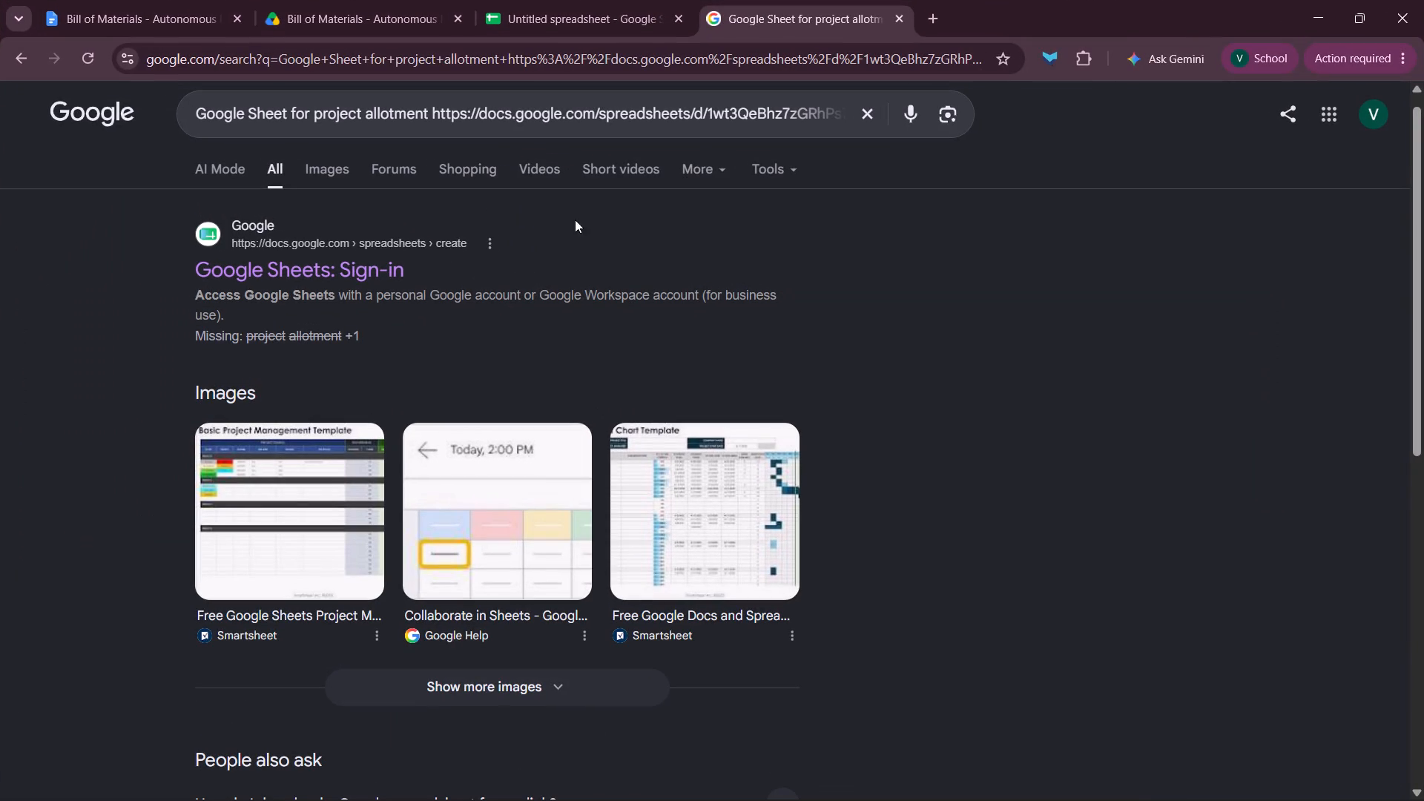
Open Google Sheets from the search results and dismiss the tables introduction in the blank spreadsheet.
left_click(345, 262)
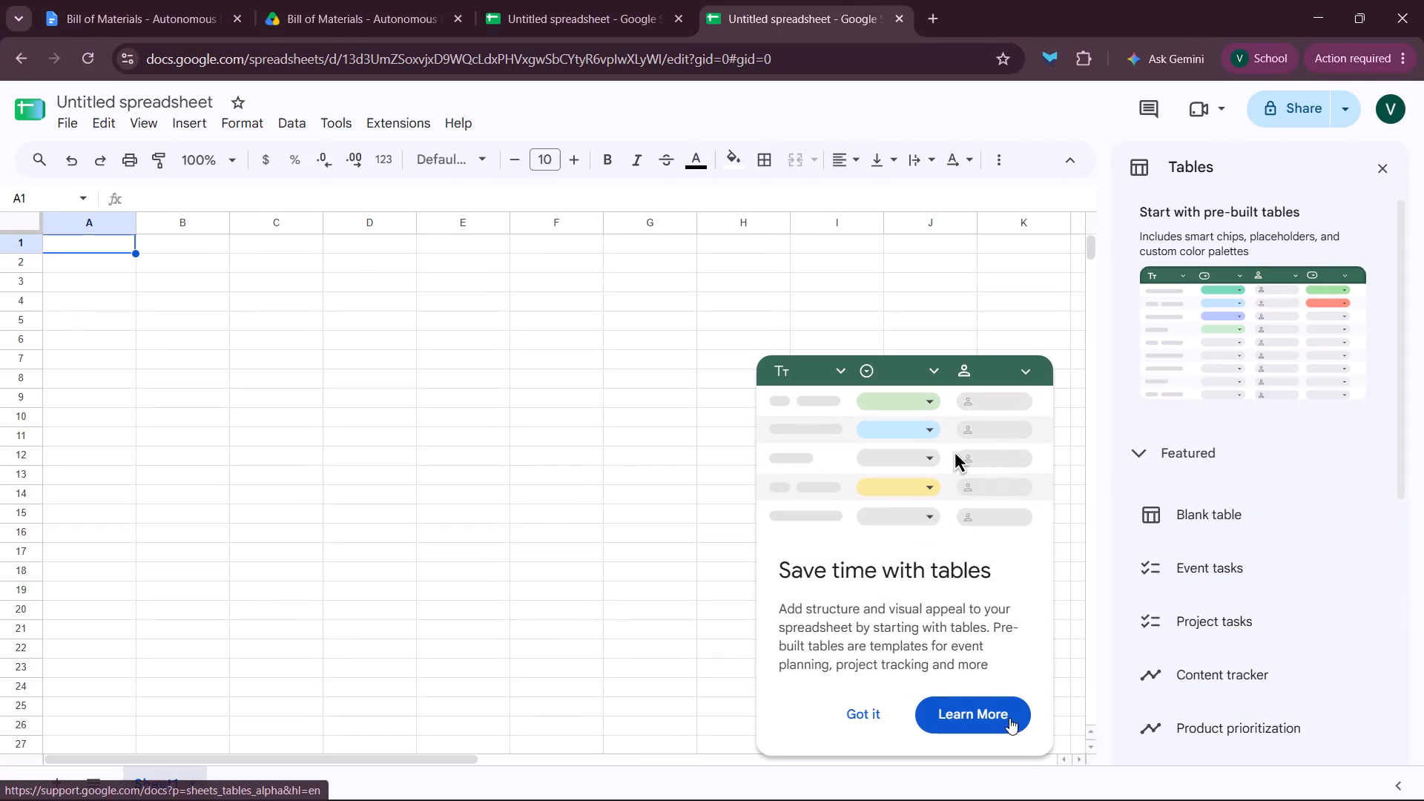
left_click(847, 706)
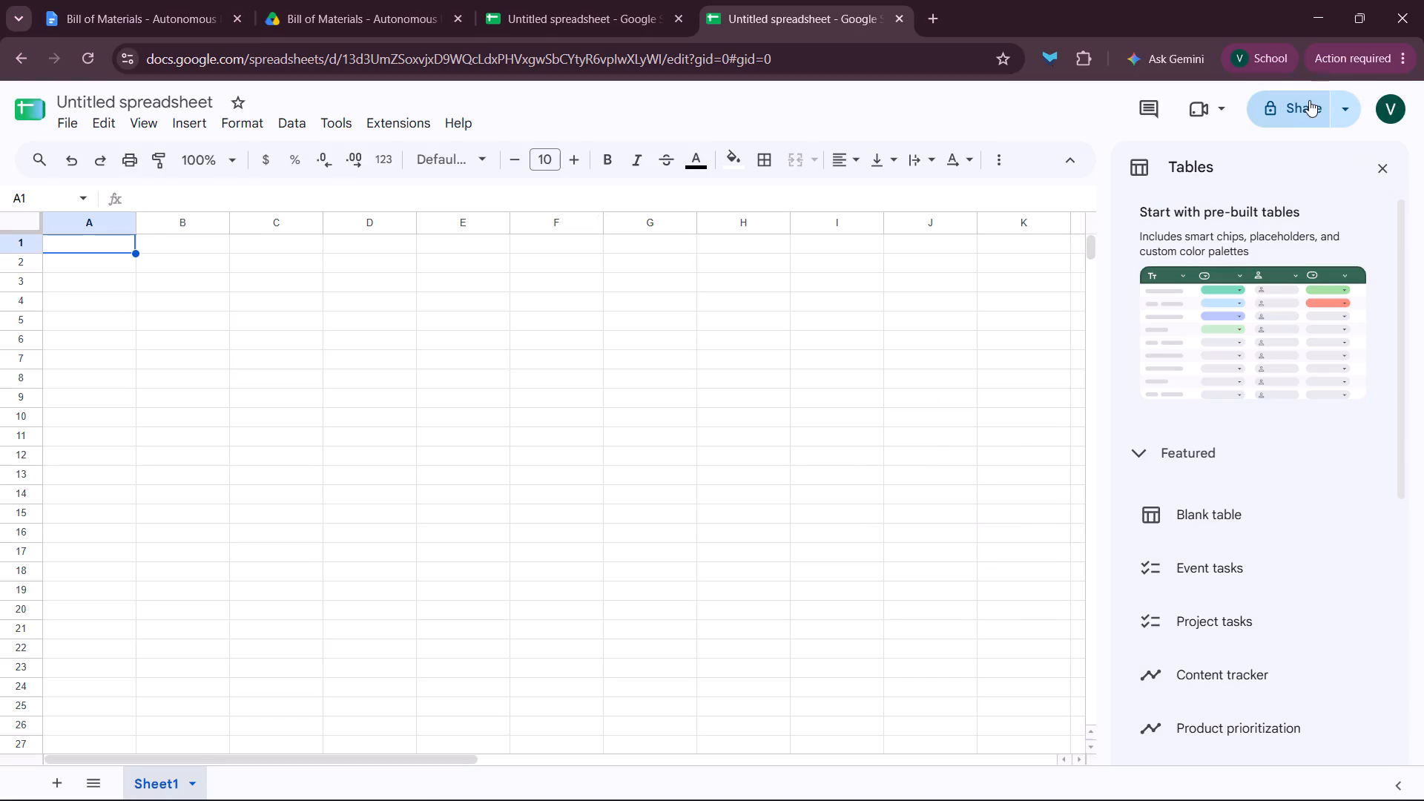
Check the untitled spreadsheet's sharing settings without naming it, and the signed-in Google account.
left_click(1304, 98)
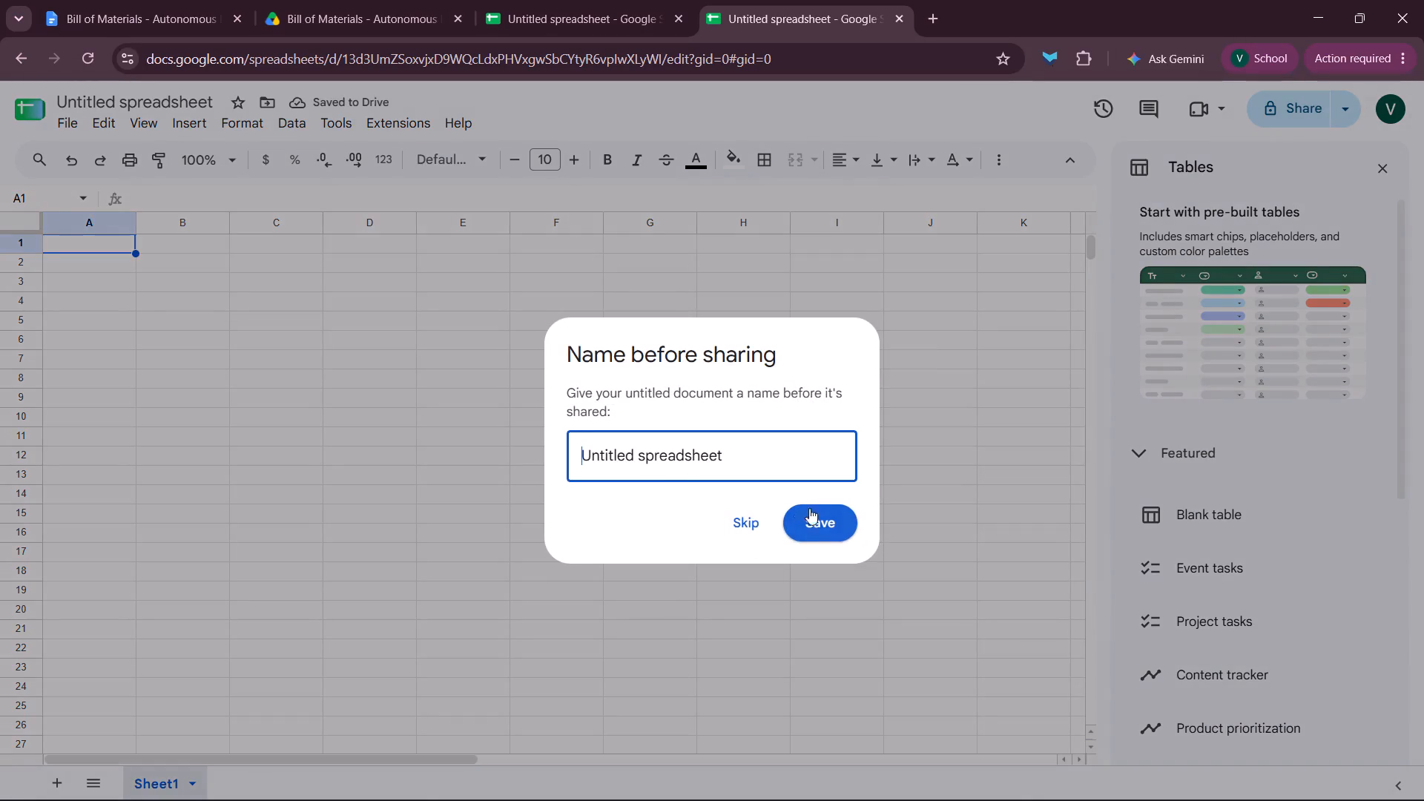
left_click(755, 530)
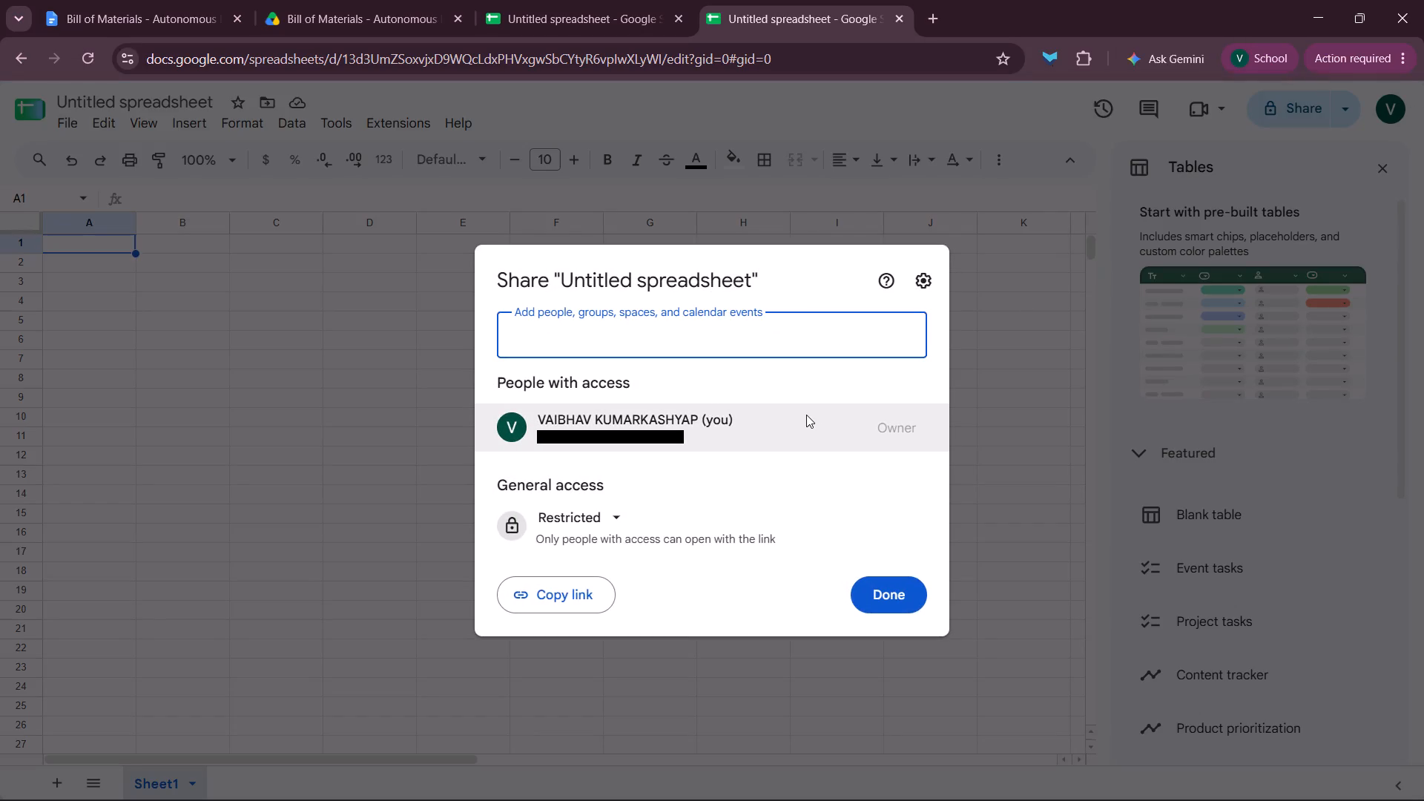
left_click(993, 209)
left_click(1398, 122)
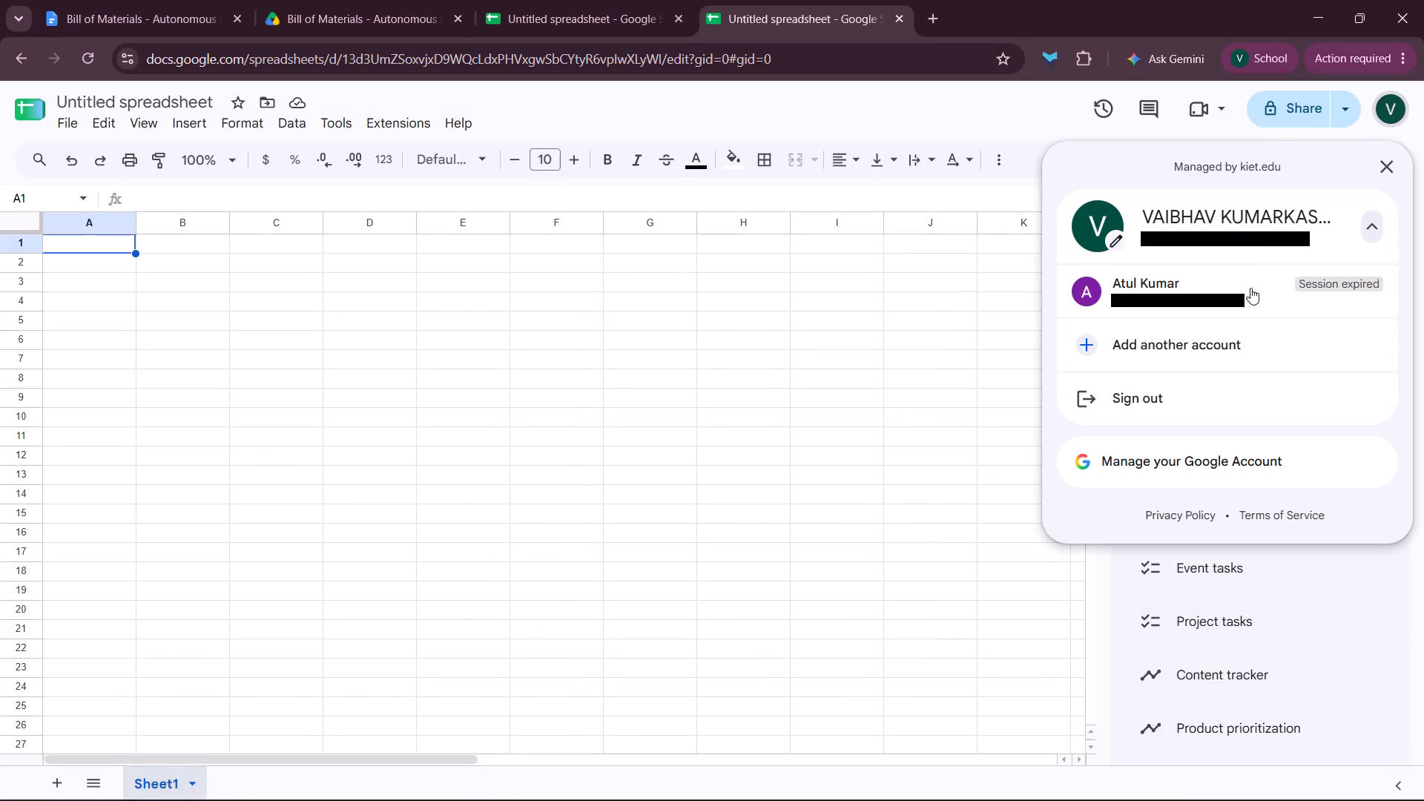
Return to the Bill of Materials - Autonomous Rover PDF in Drive, close its sharing settings and review the Estimated Budget section.
left_click(929, 11)
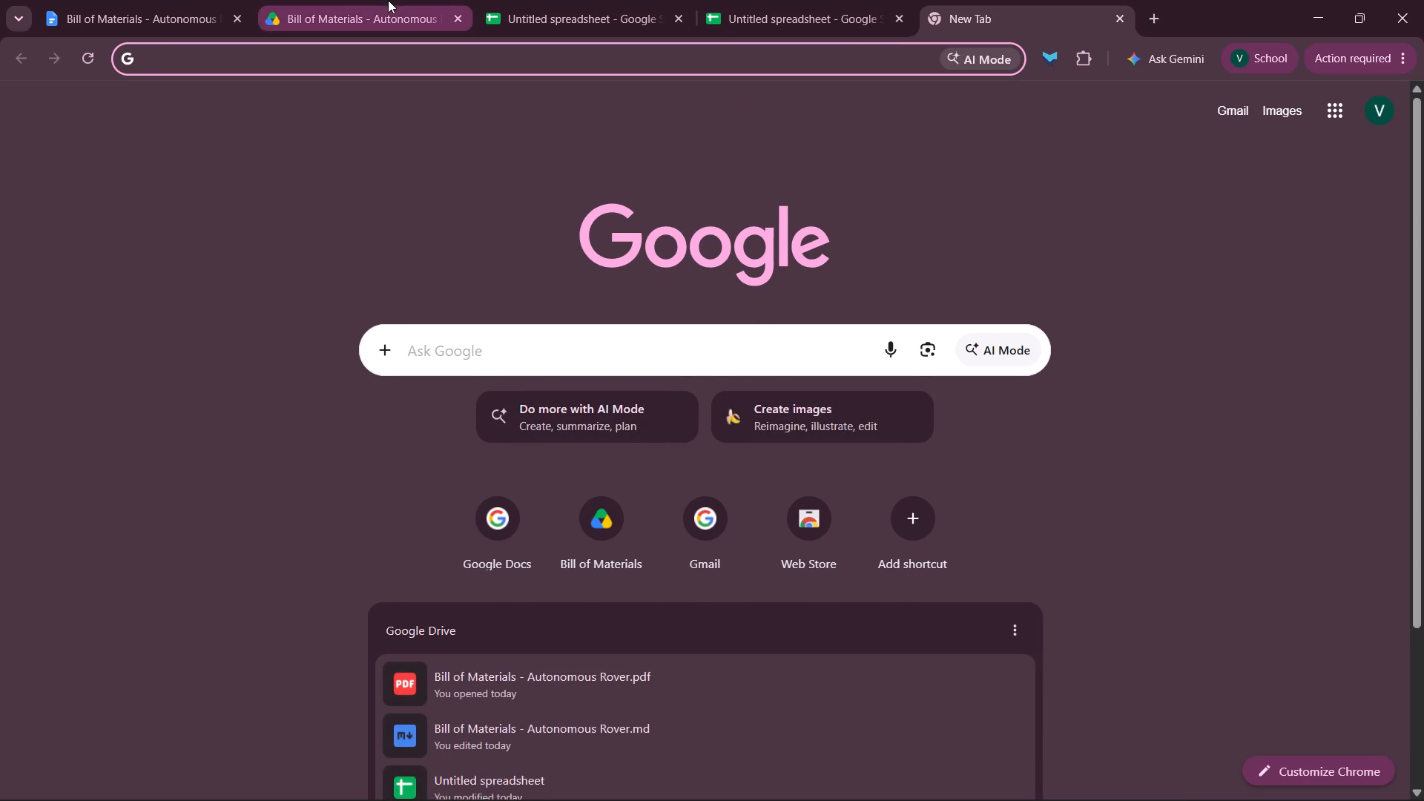
left_click(362, 0)
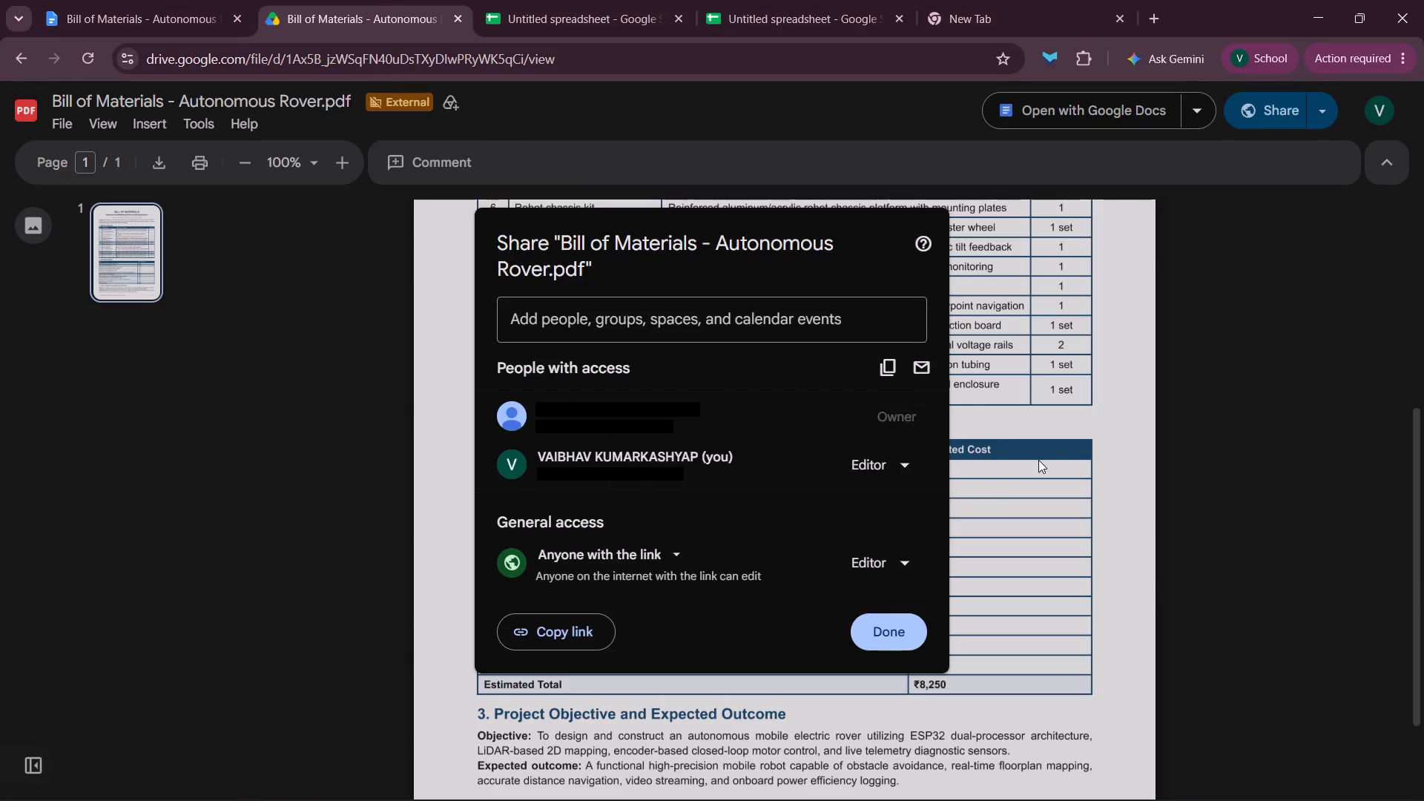
left_click(1075, 498)
scroll(1078, 490, "down", 1)
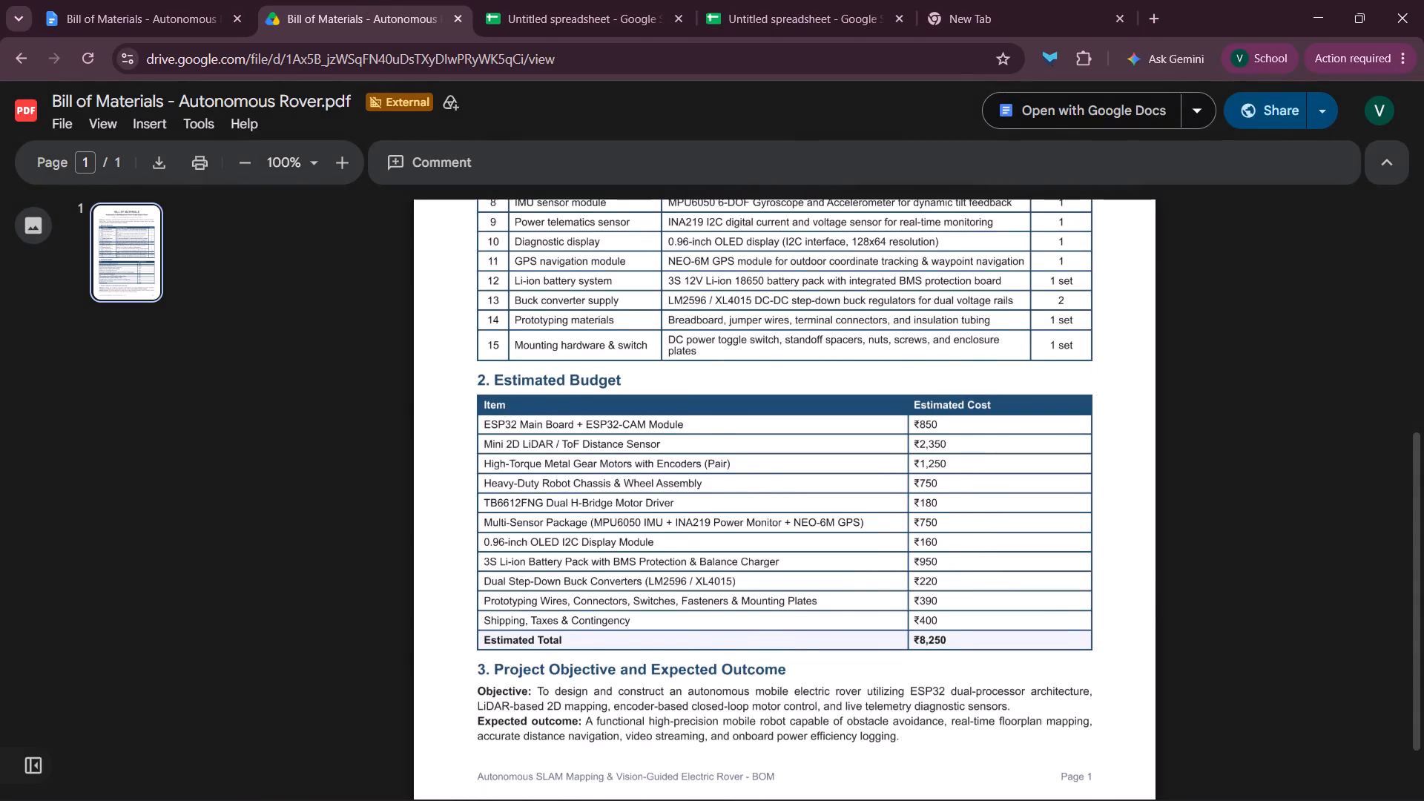
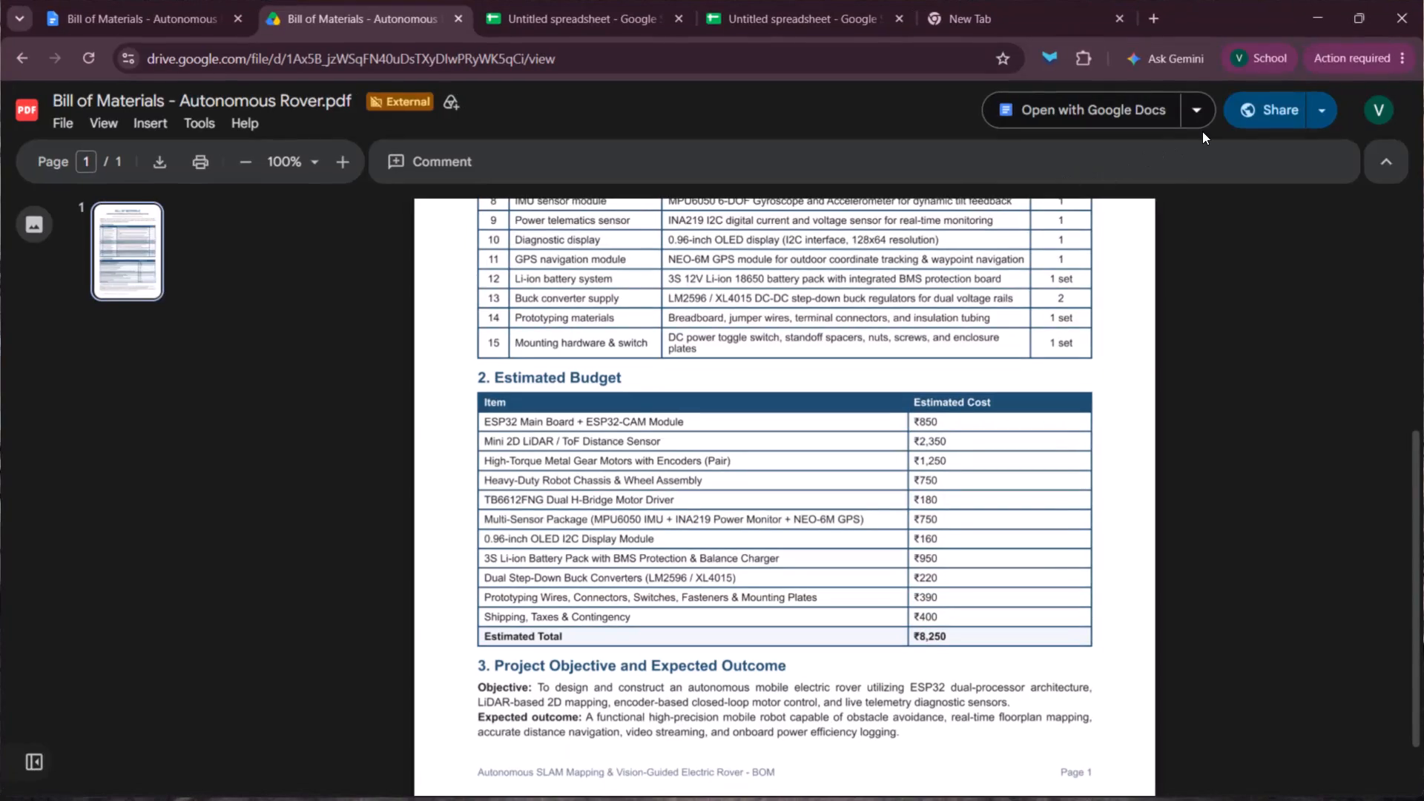
Copy the sharing link of the Bill of Materials - Autonomous Rover PDF from its Drive sharing settings.
left_click(1258, 110)
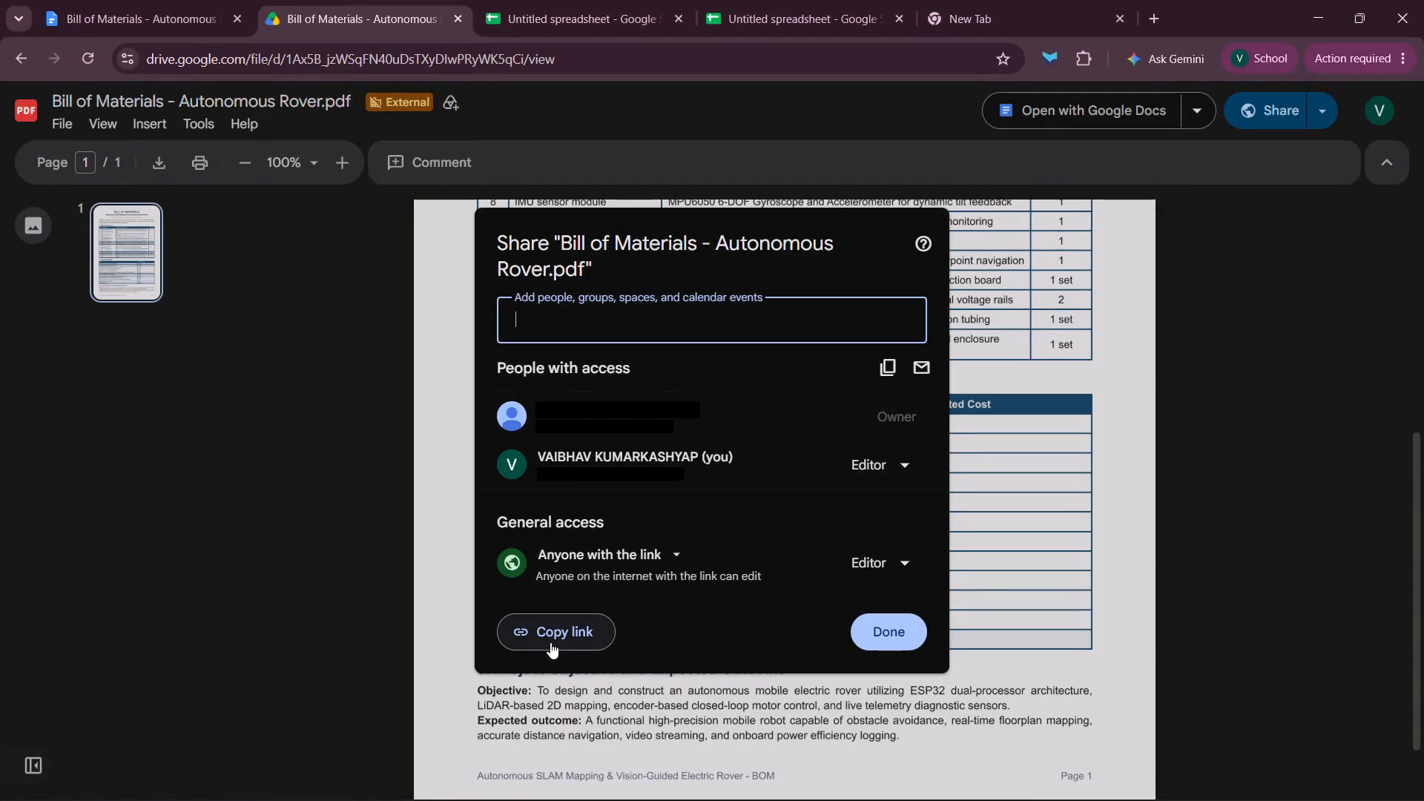
left_click(550, 642)
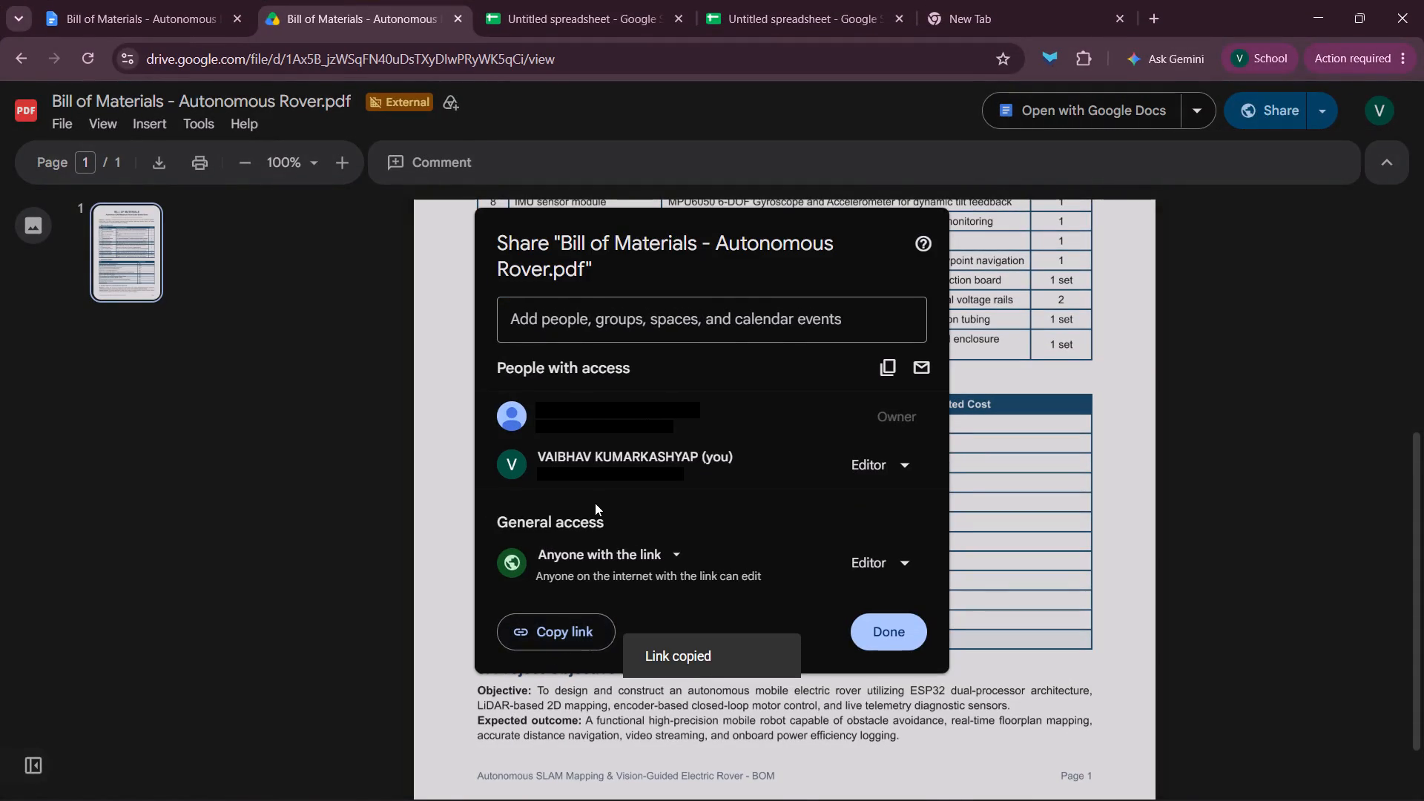
Switch to the EE205E projects record in Edge and paste the copied link into Drive Link for BOM cell H4 of Hardware Project record.
left_click(685, 215)
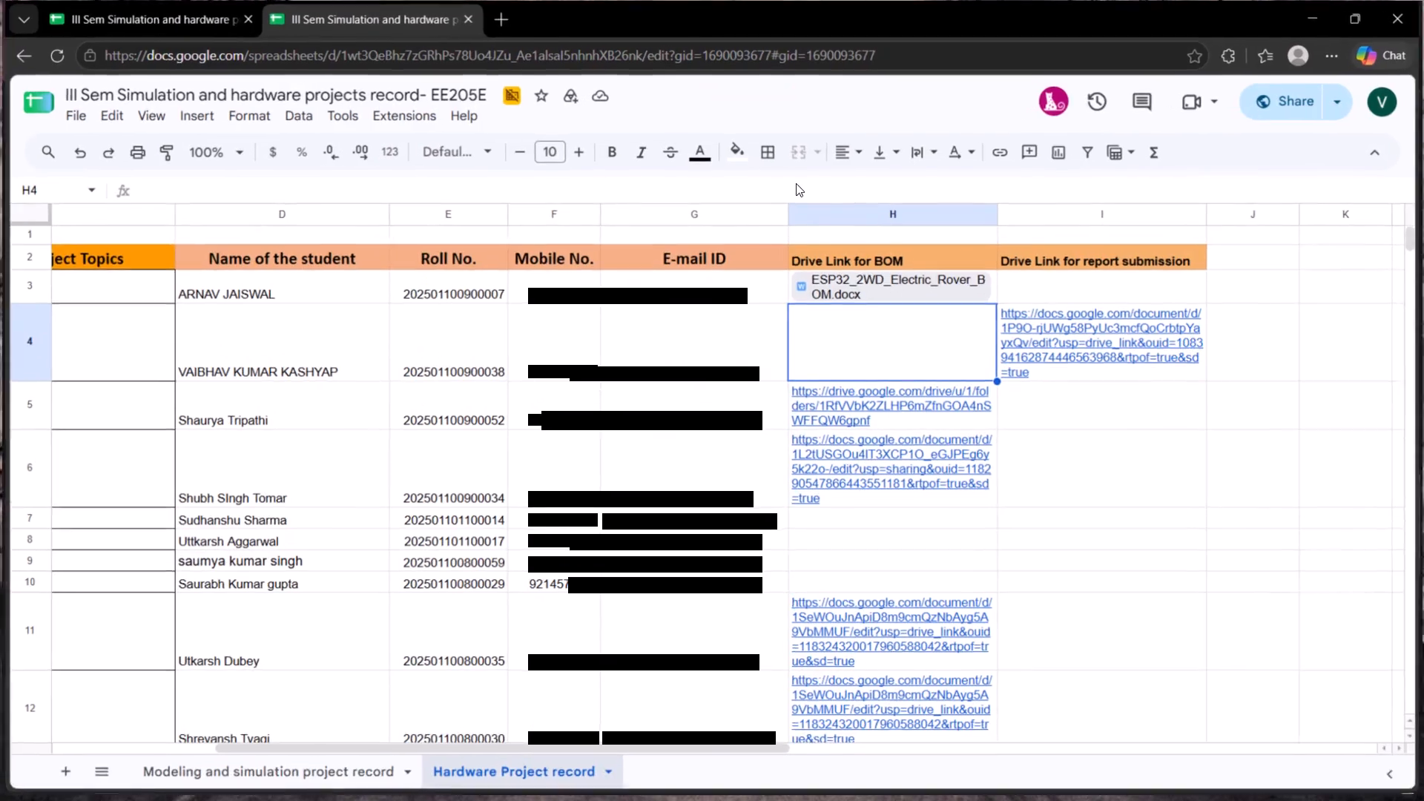
left_click(825, 334)
key("v")
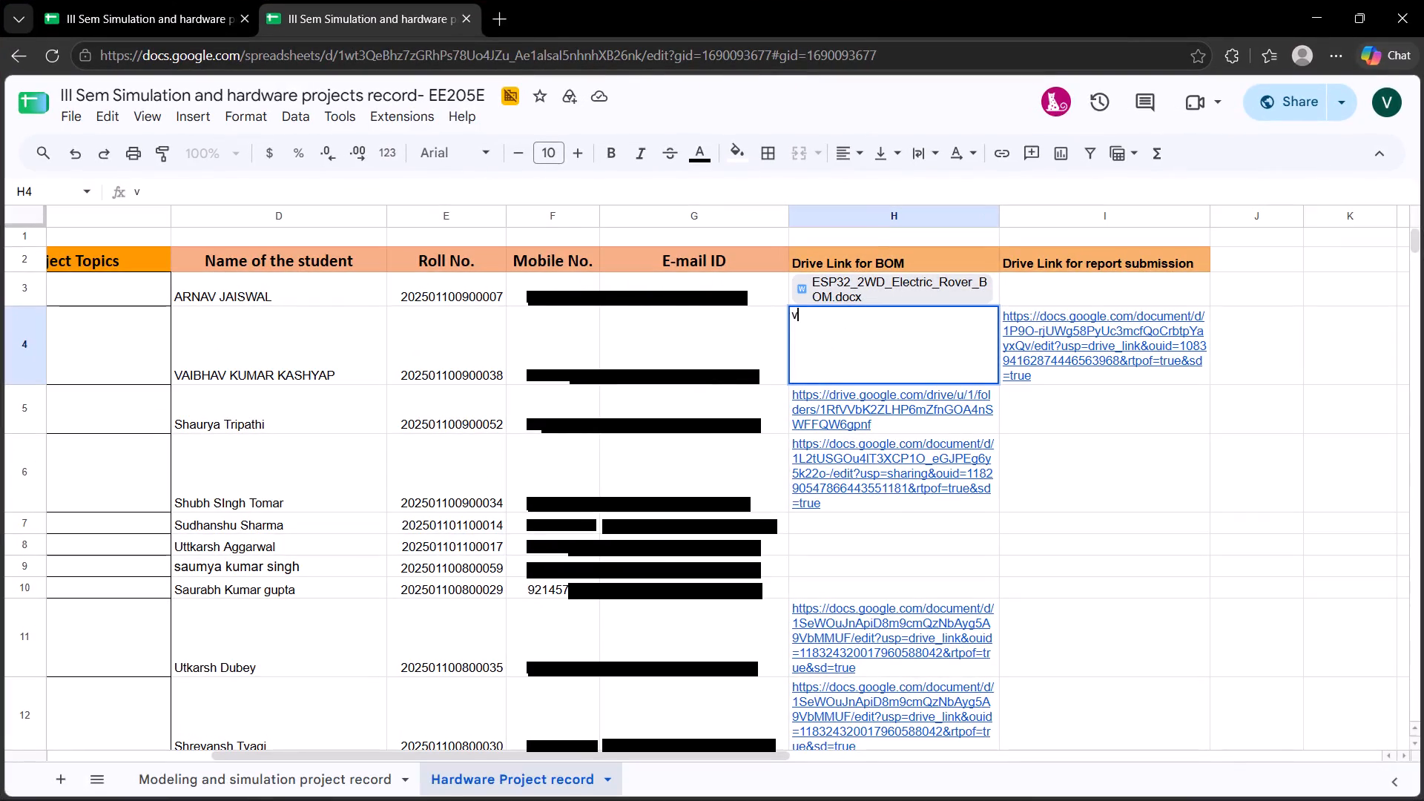
key("BackSpace")
key("ctrl+v")
key("Return")
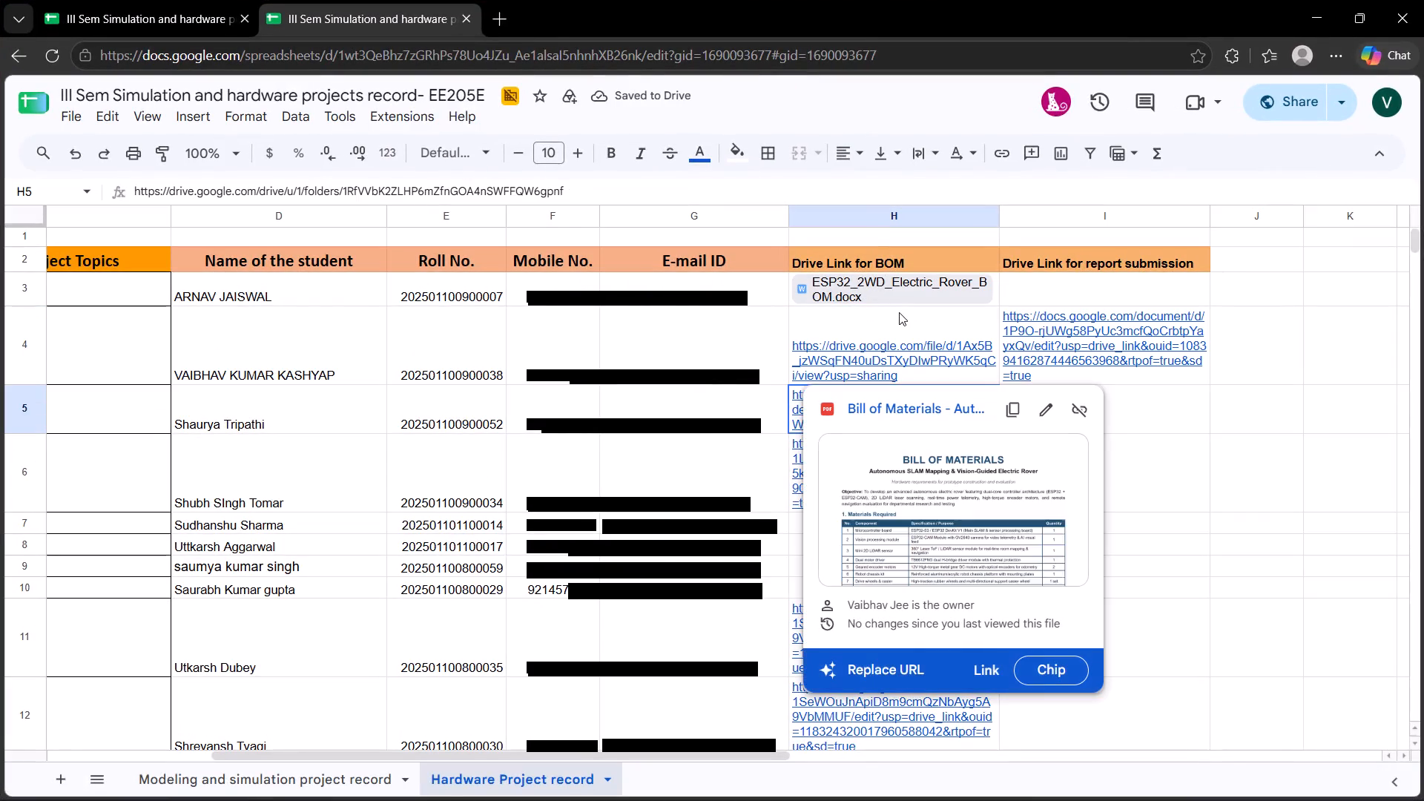
Reload the projects record, check the BOM link entry in row 4, and close the Edge window.
key("ctrl+shift+r")
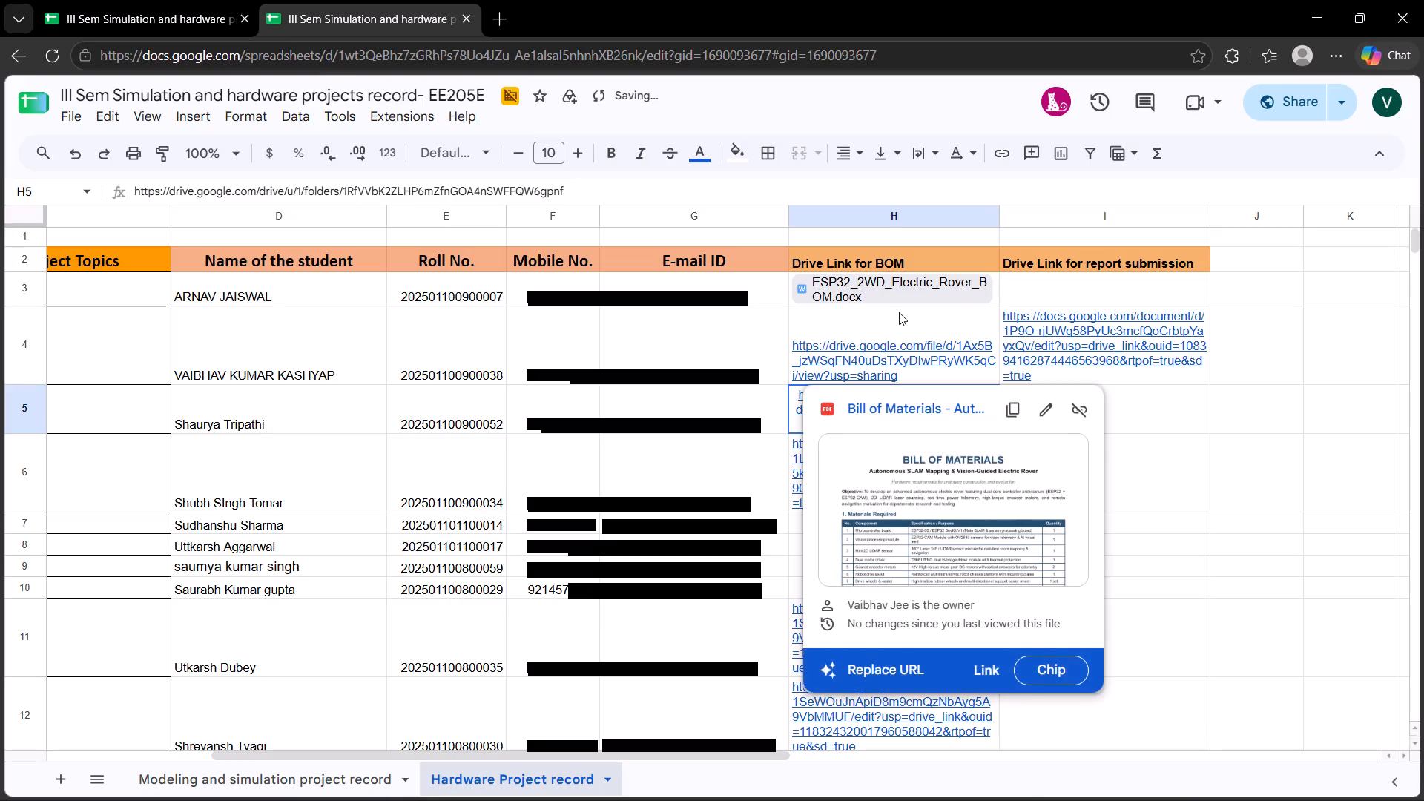
left_click(56, 45)
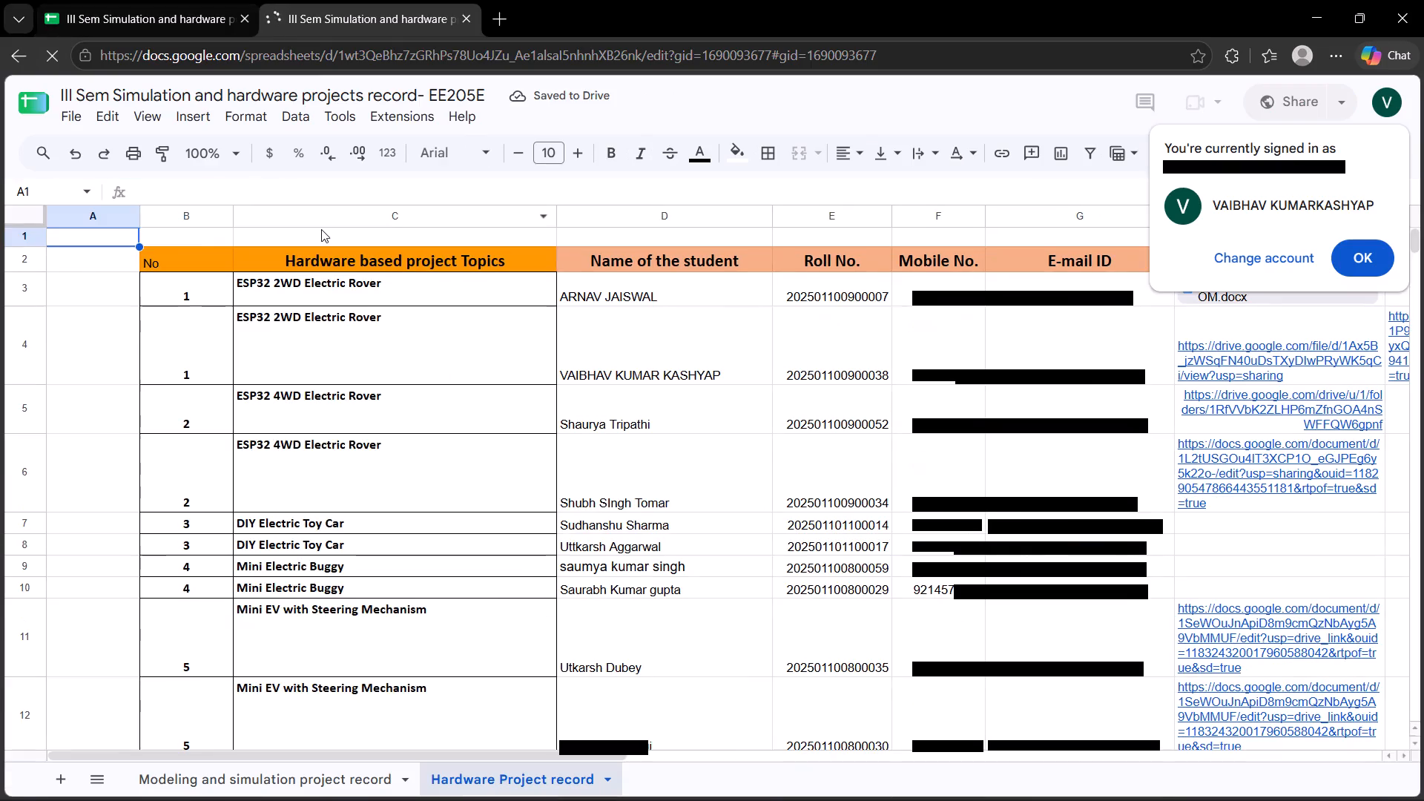
scroll(321, 229, "left", 4)
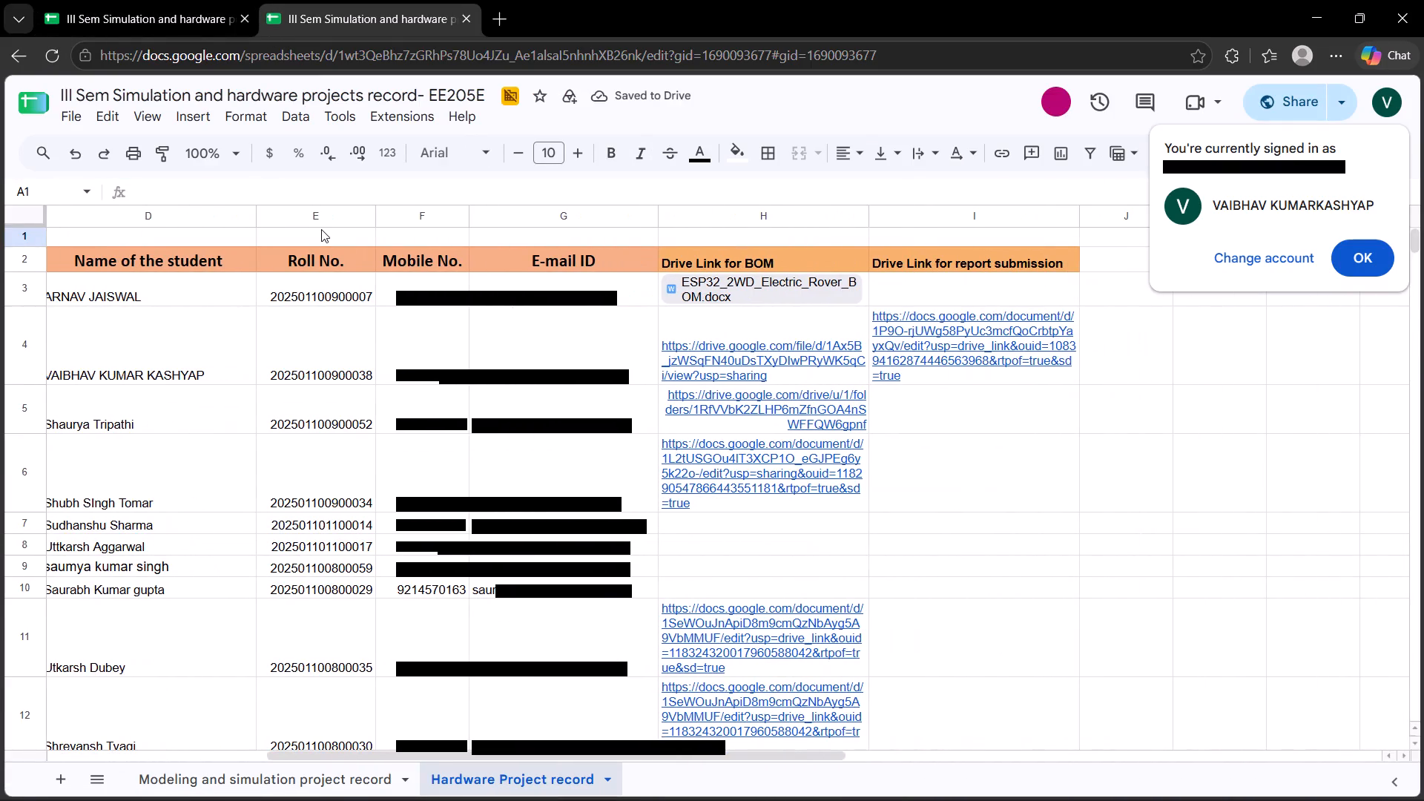
scroll(599, 426, "down", 1)
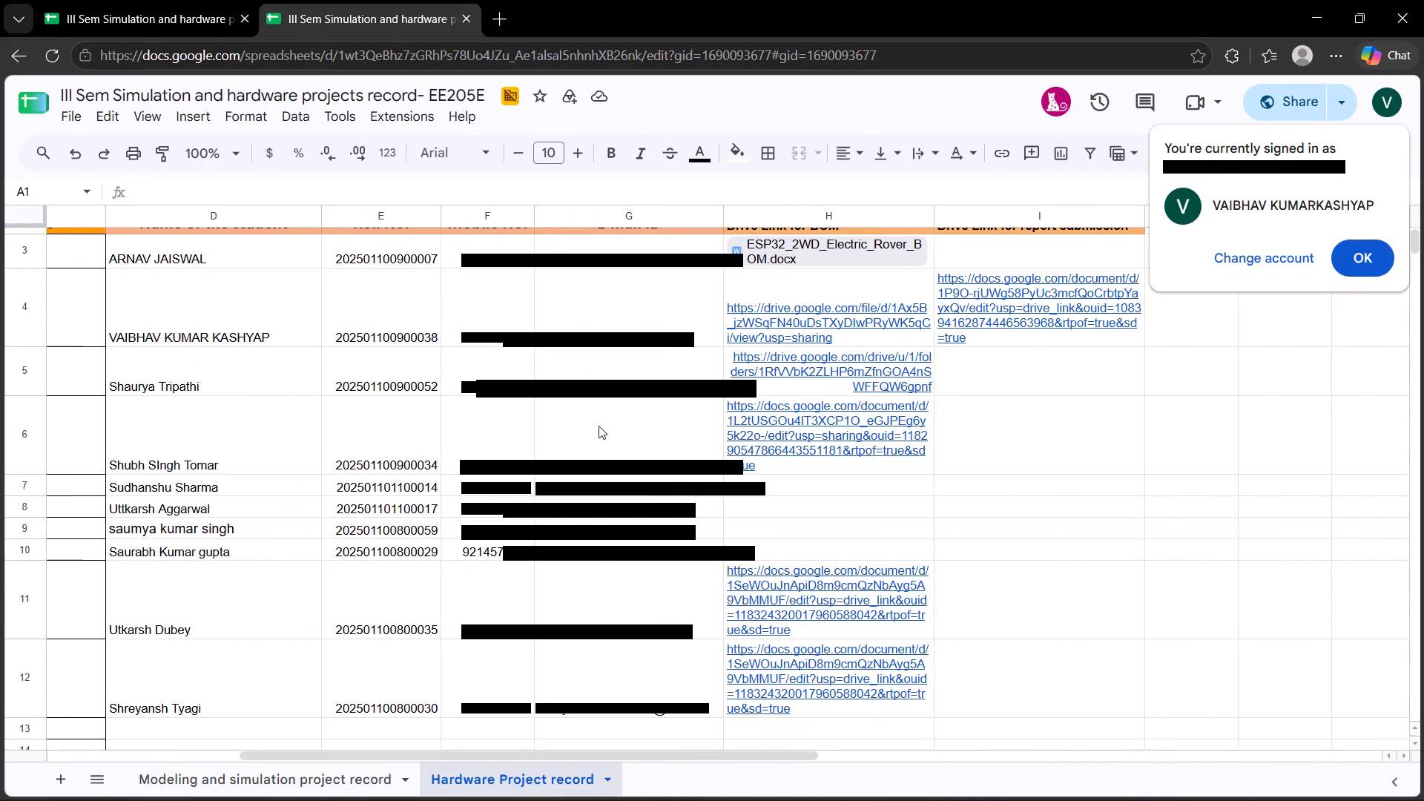
scroll(765, 369, "up", 1)
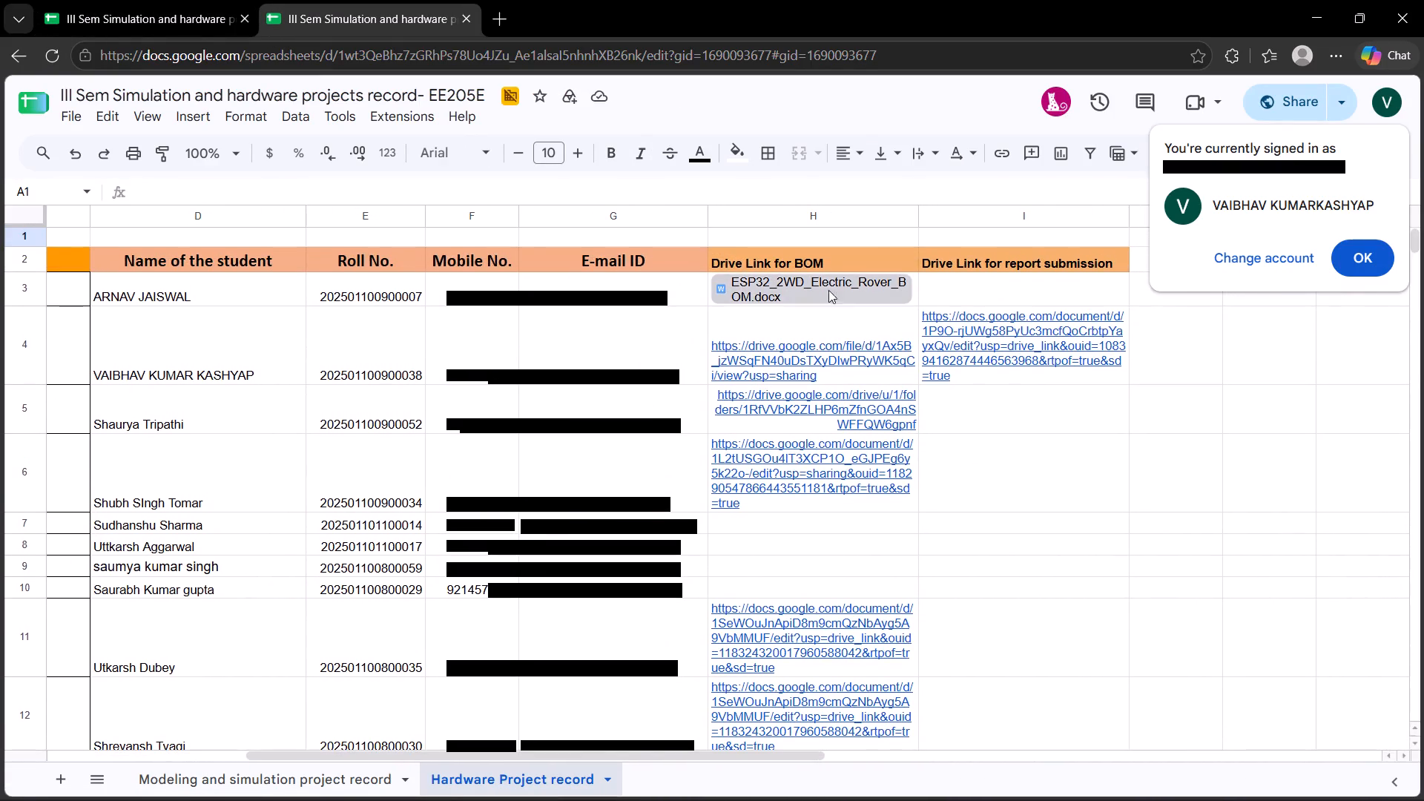
left_click(1423, 0)
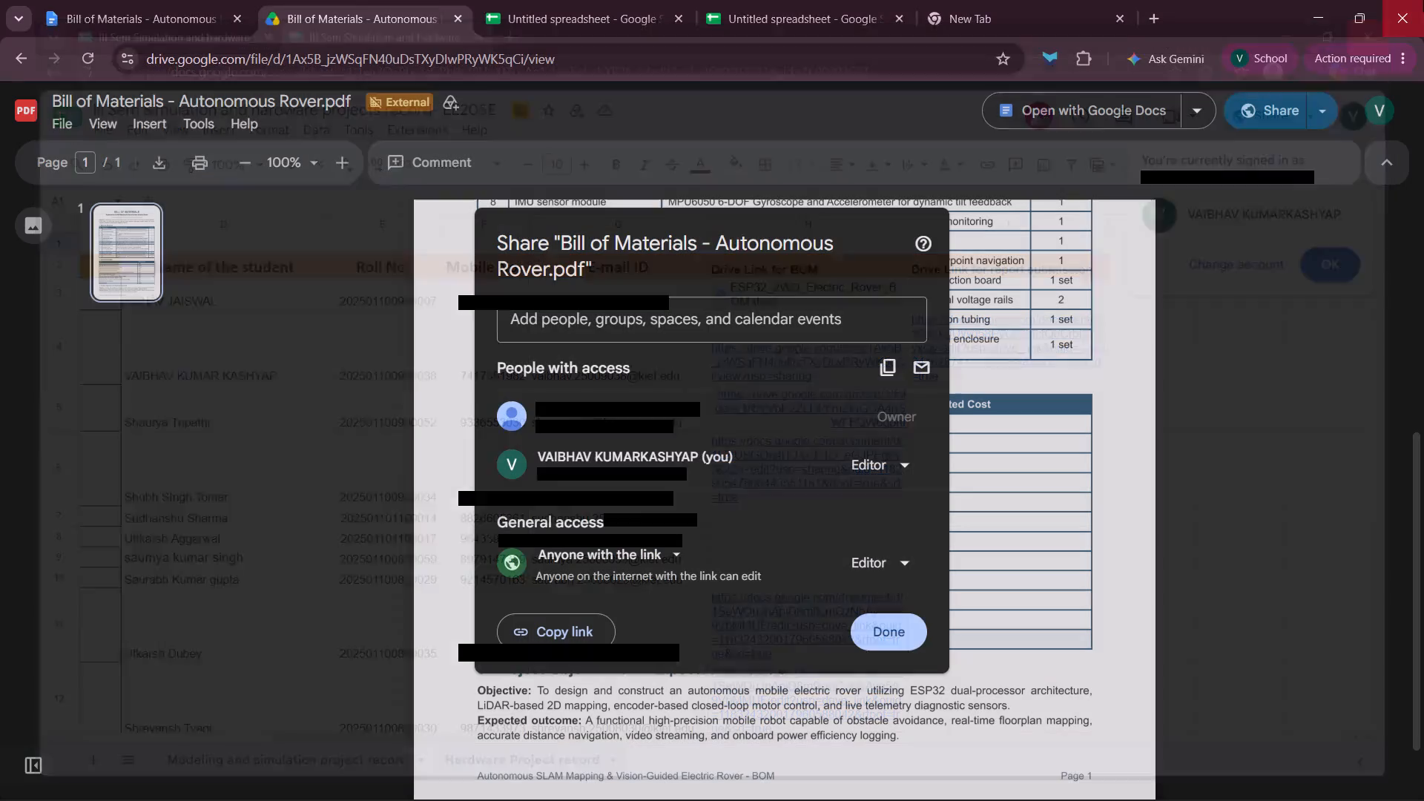